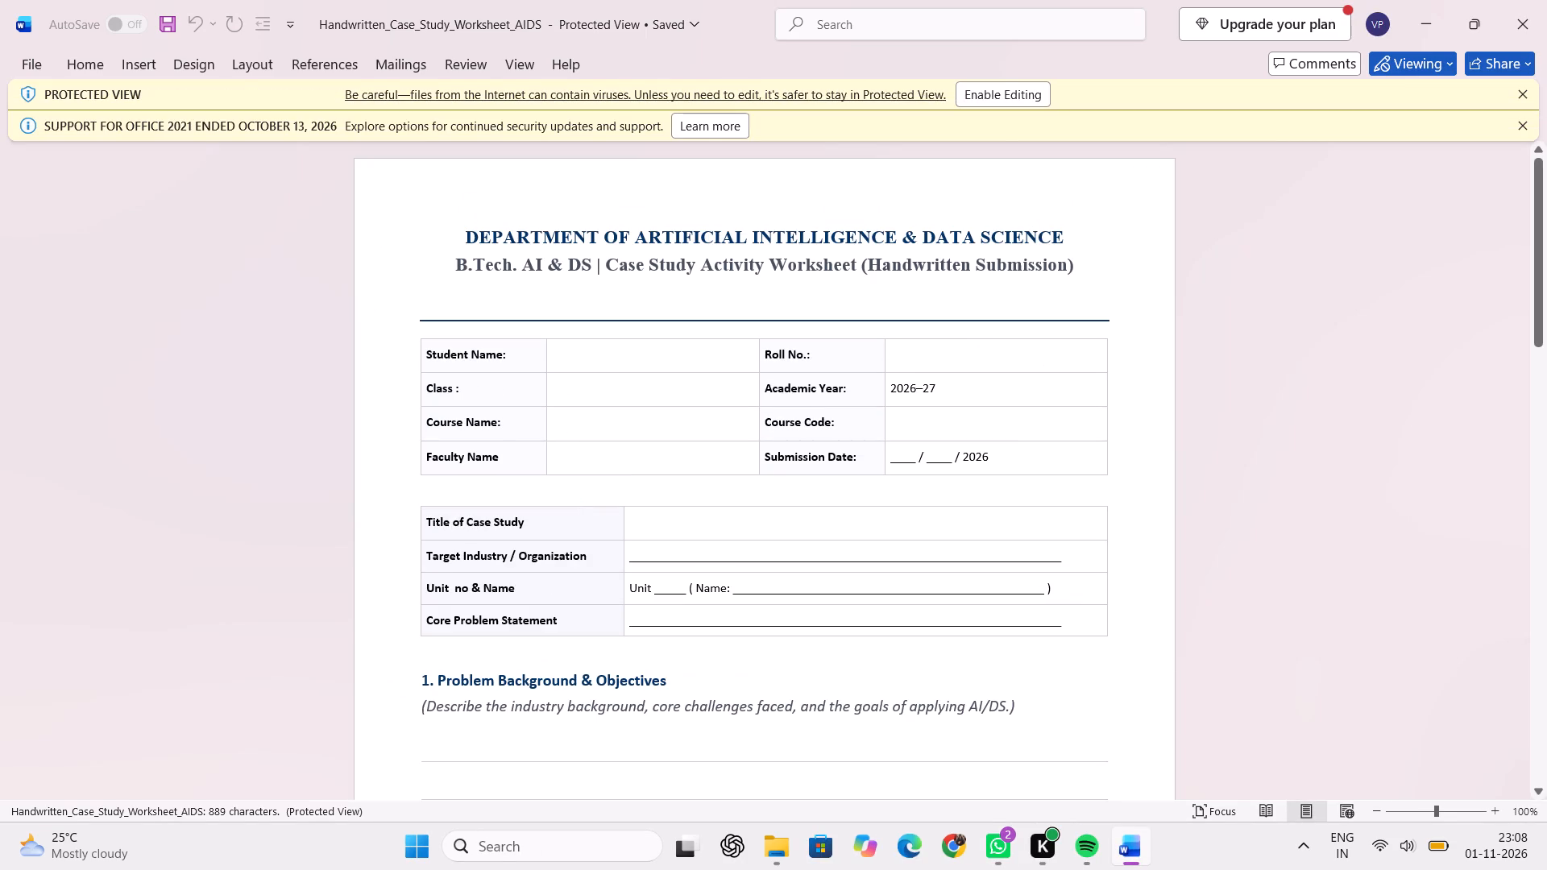
# Enable editing for the case study worksheet opened in Protected View.
pyautogui.click(998, 90)
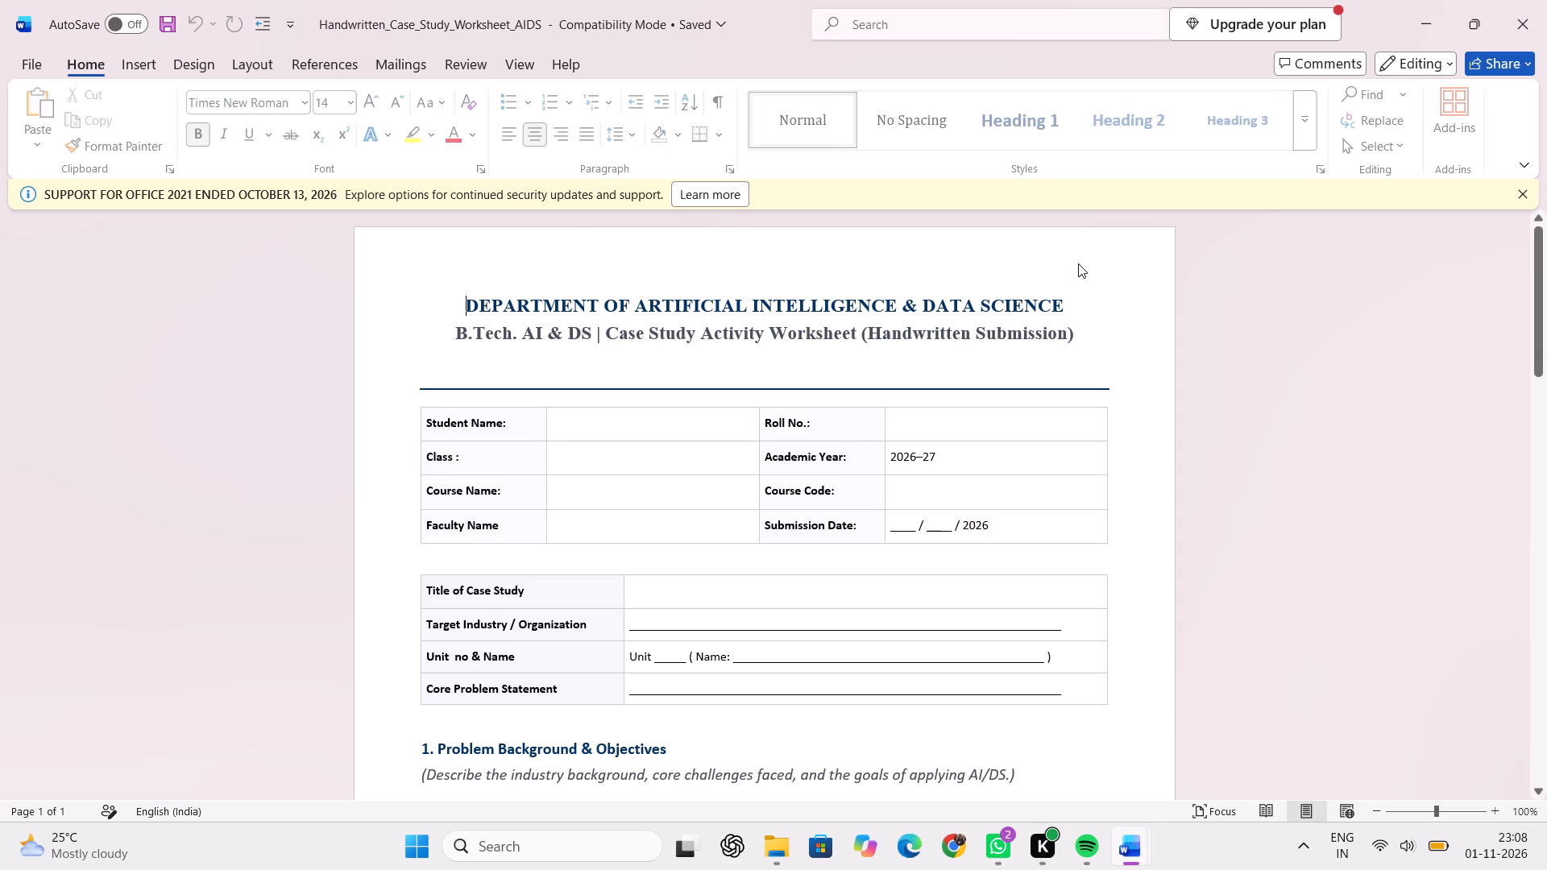
# Delete "(Handwritten Submission)" from the end of the subtitle line so it ends with "Case Study Activity Worksheet".
pyautogui.click(1078, 263)
pyautogui.click(1080, 341)
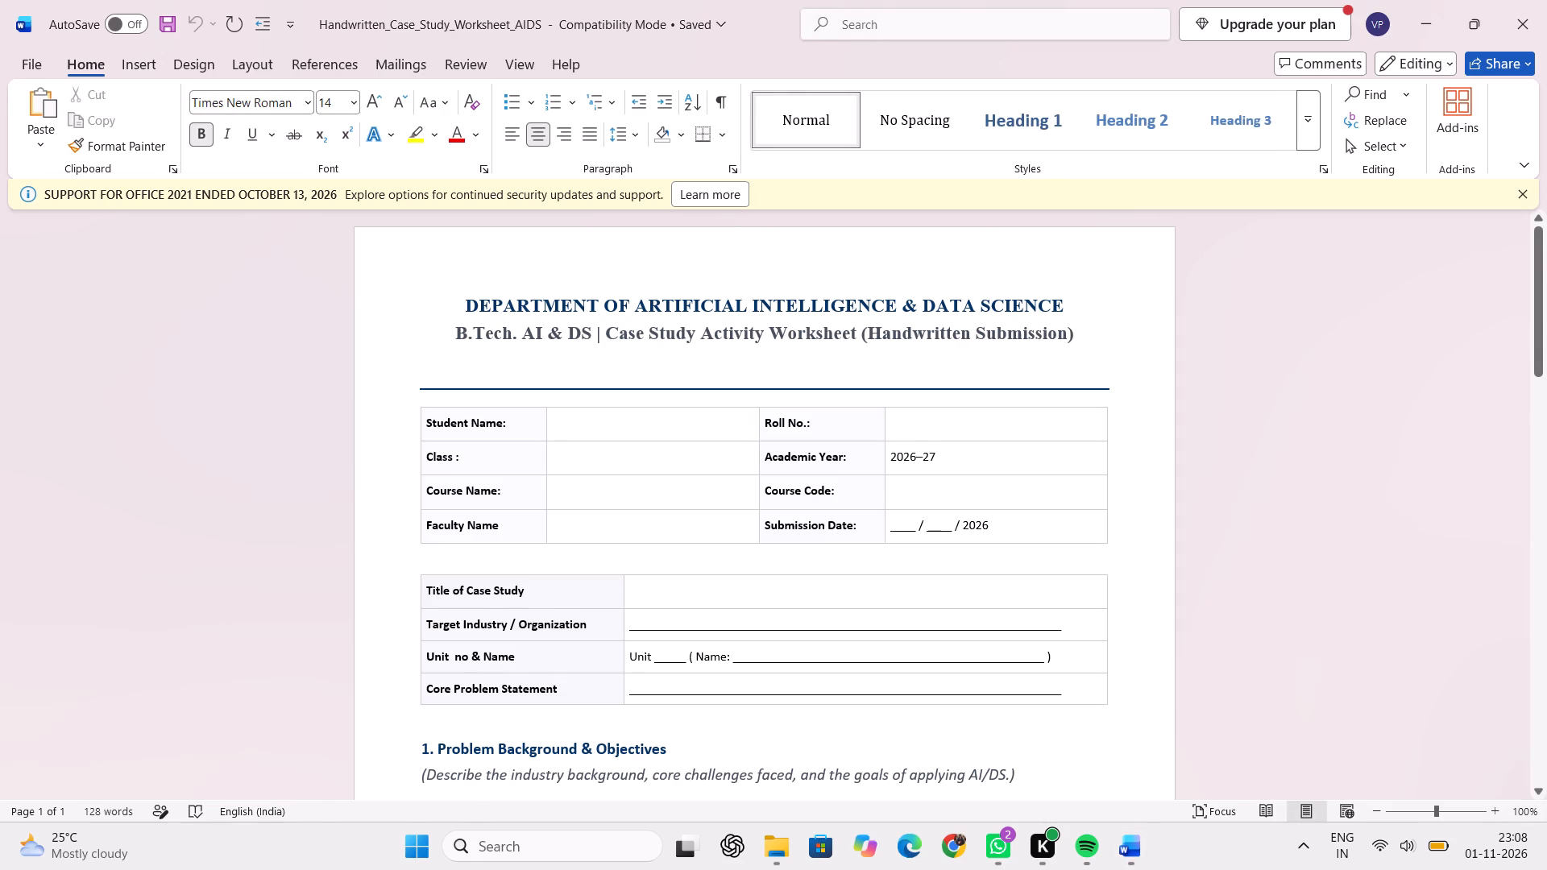
pyautogui.press('BackSpace')
pyautogui.press('BackSpace')
pyautogui.press('BackSpace')
pyautogui.press('BackSpace')
pyautogui.press('BackSpace')
pyautogui.press('BackSpace')
pyautogui.press('BackSpace')
pyautogui.press('BackSpace')
pyautogui.press('BackSpace')
pyautogui.press('BackSpace')
pyautogui.press('BackSpace')
pyautogui.press('BackSpace')
pyautogui.press('BackSpace')
pyautogui.press('BackSpace')
pyautogui.press('BackSpace')
pyautogui.press('BackSpace')
pyautogui.press('BackSpace')
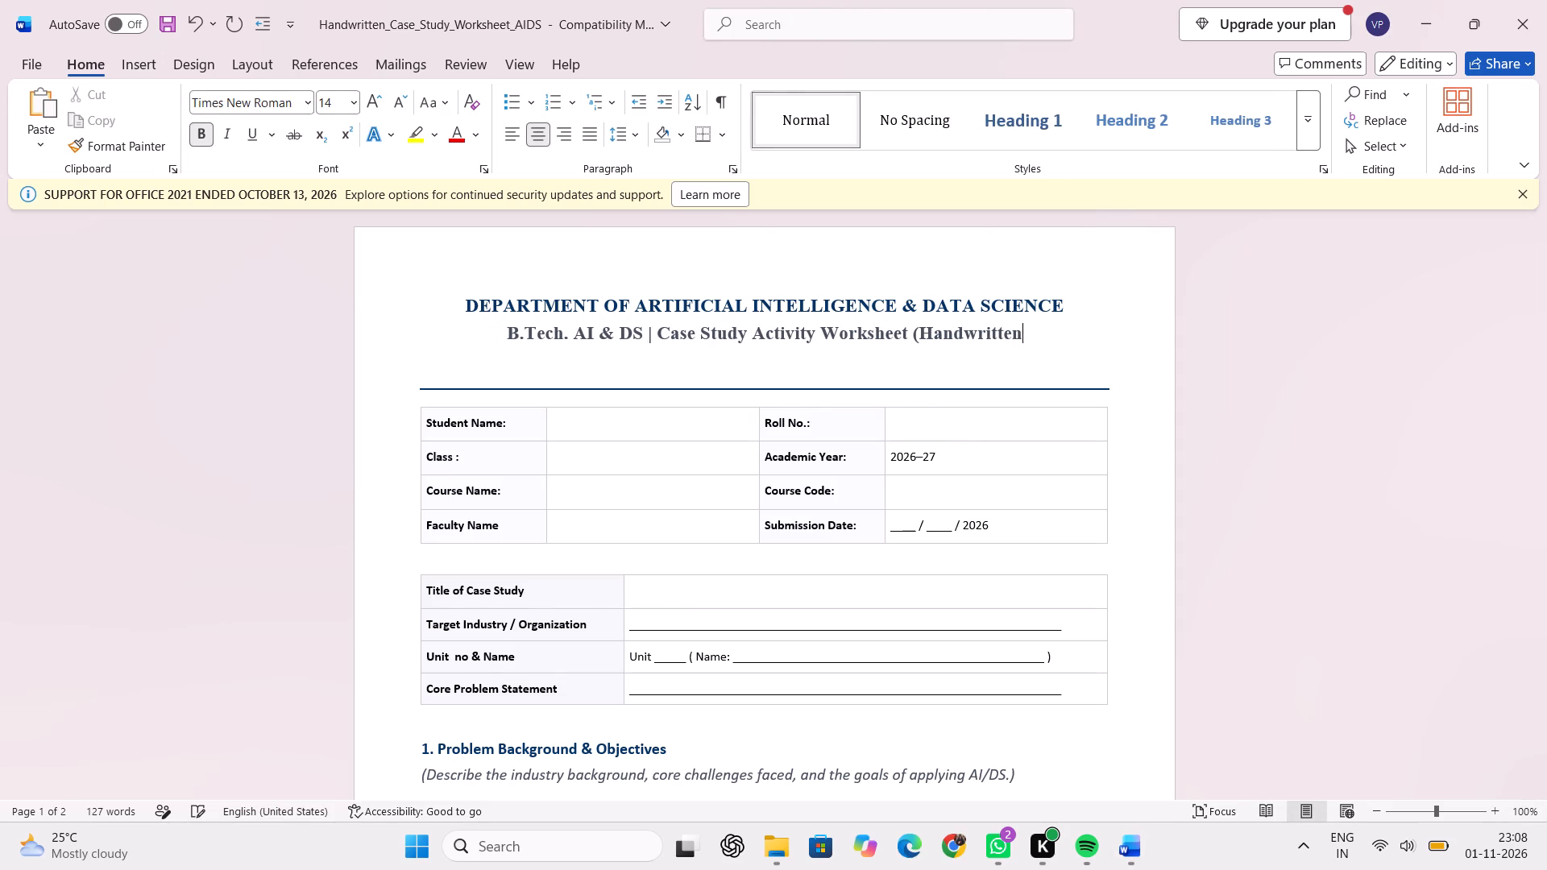
pyautogui.press('BackSpace')
pyautogui.press('BackSpace')
pyautogui.press('BackSpace')
pyautogui.press('BackSpace')
pyautogui.press('BackSpace')
pyautogui.press('BackSpace')
pyautogui.press('BackSpace')
pyautogui.press('BackSpace')
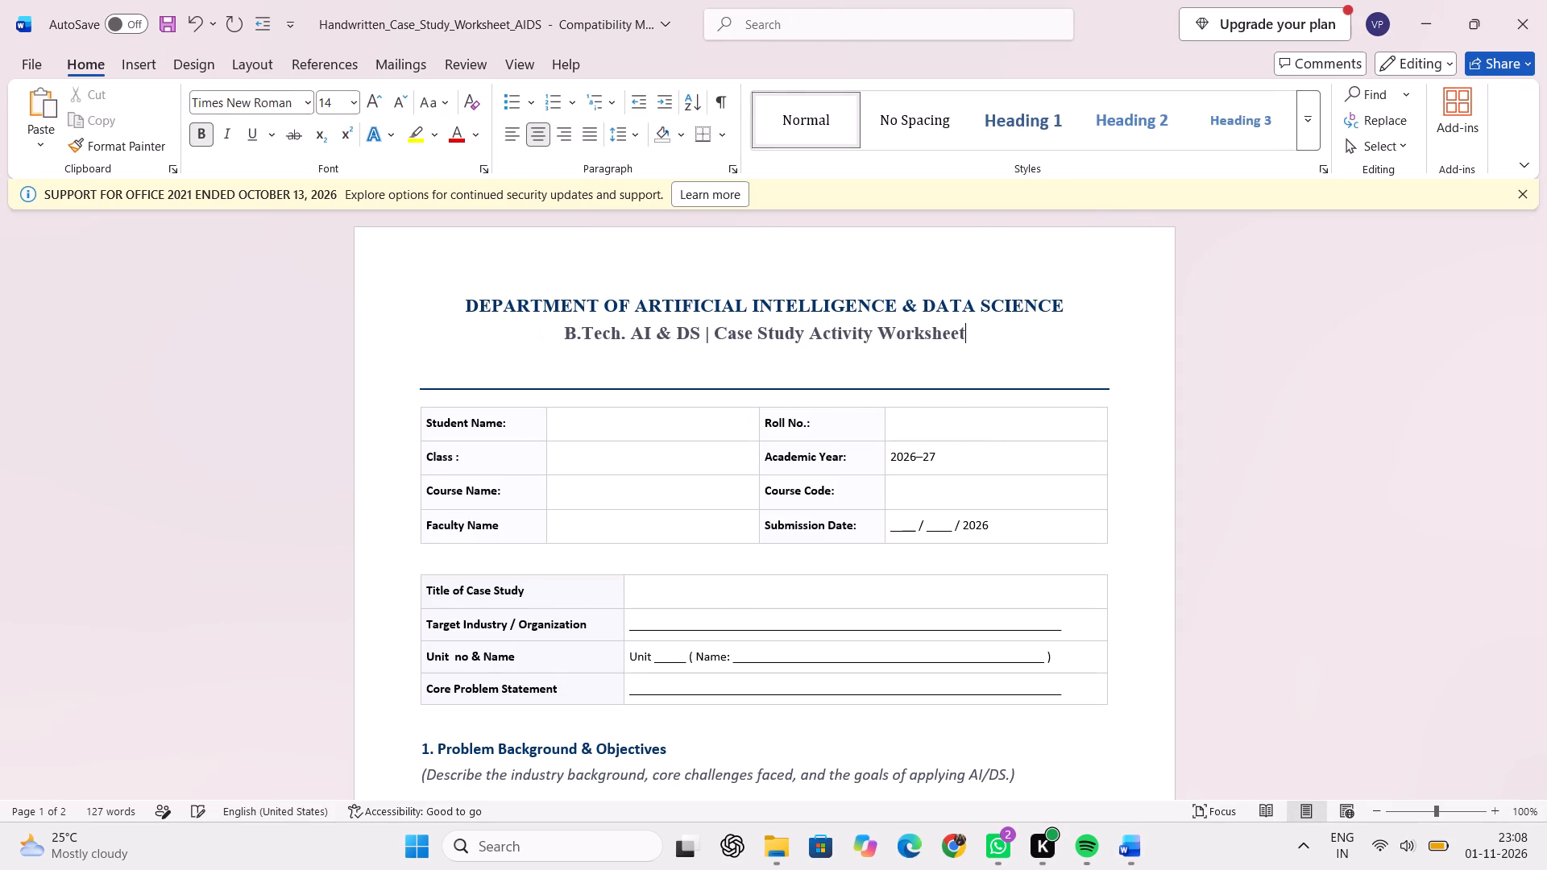
# Review the worksheet's student and case study tables and its numbered sections, and return to the title.
pyautogui.scroll(-1, 908, 345)
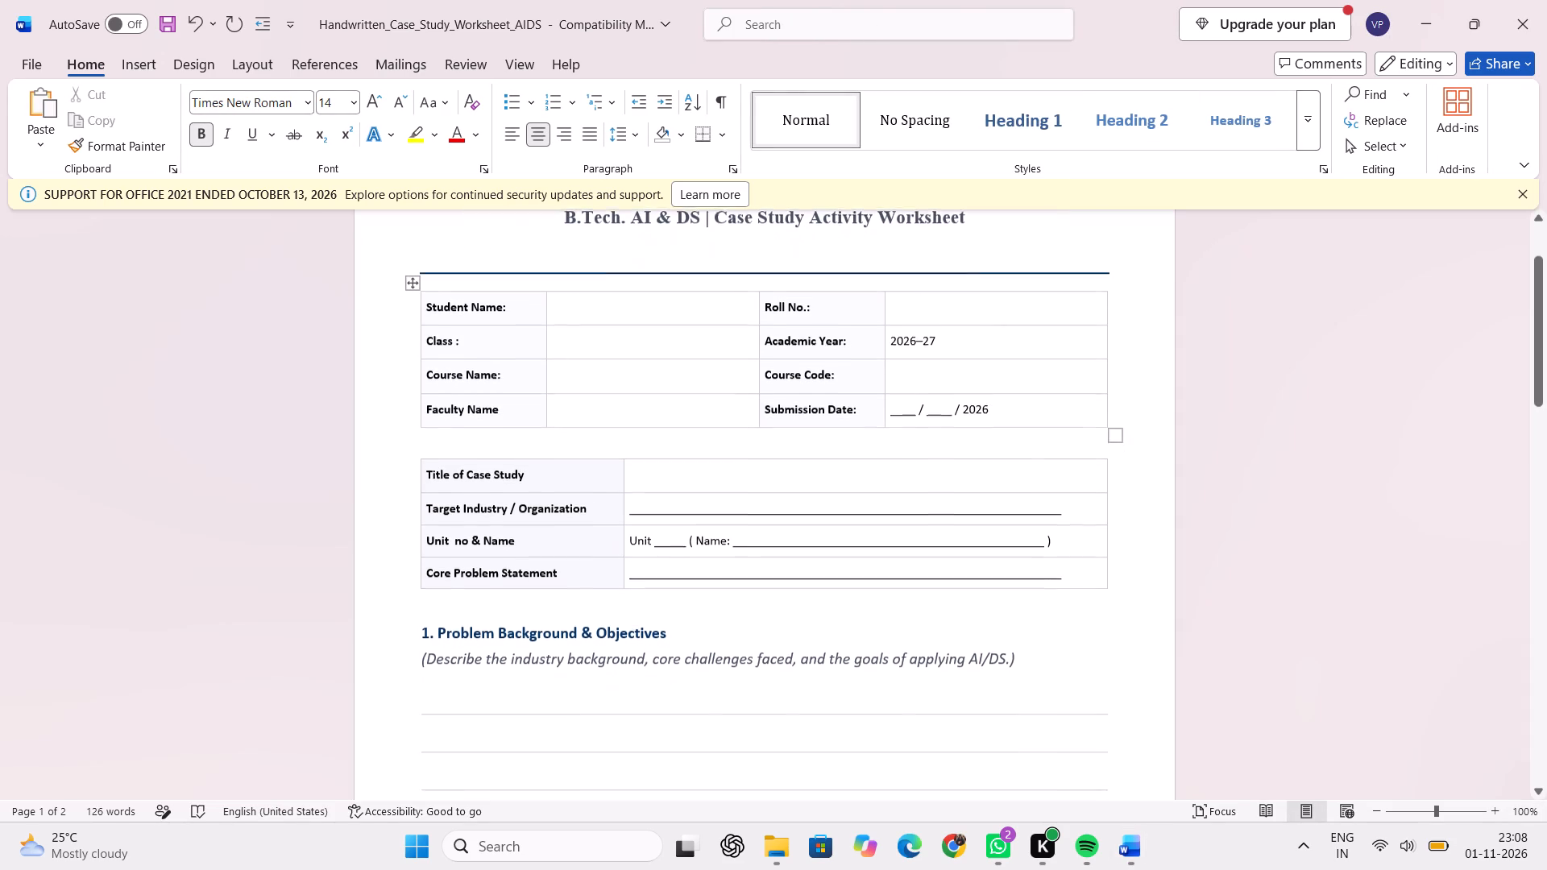
pyautogui.scroll(-2, 908, 345)
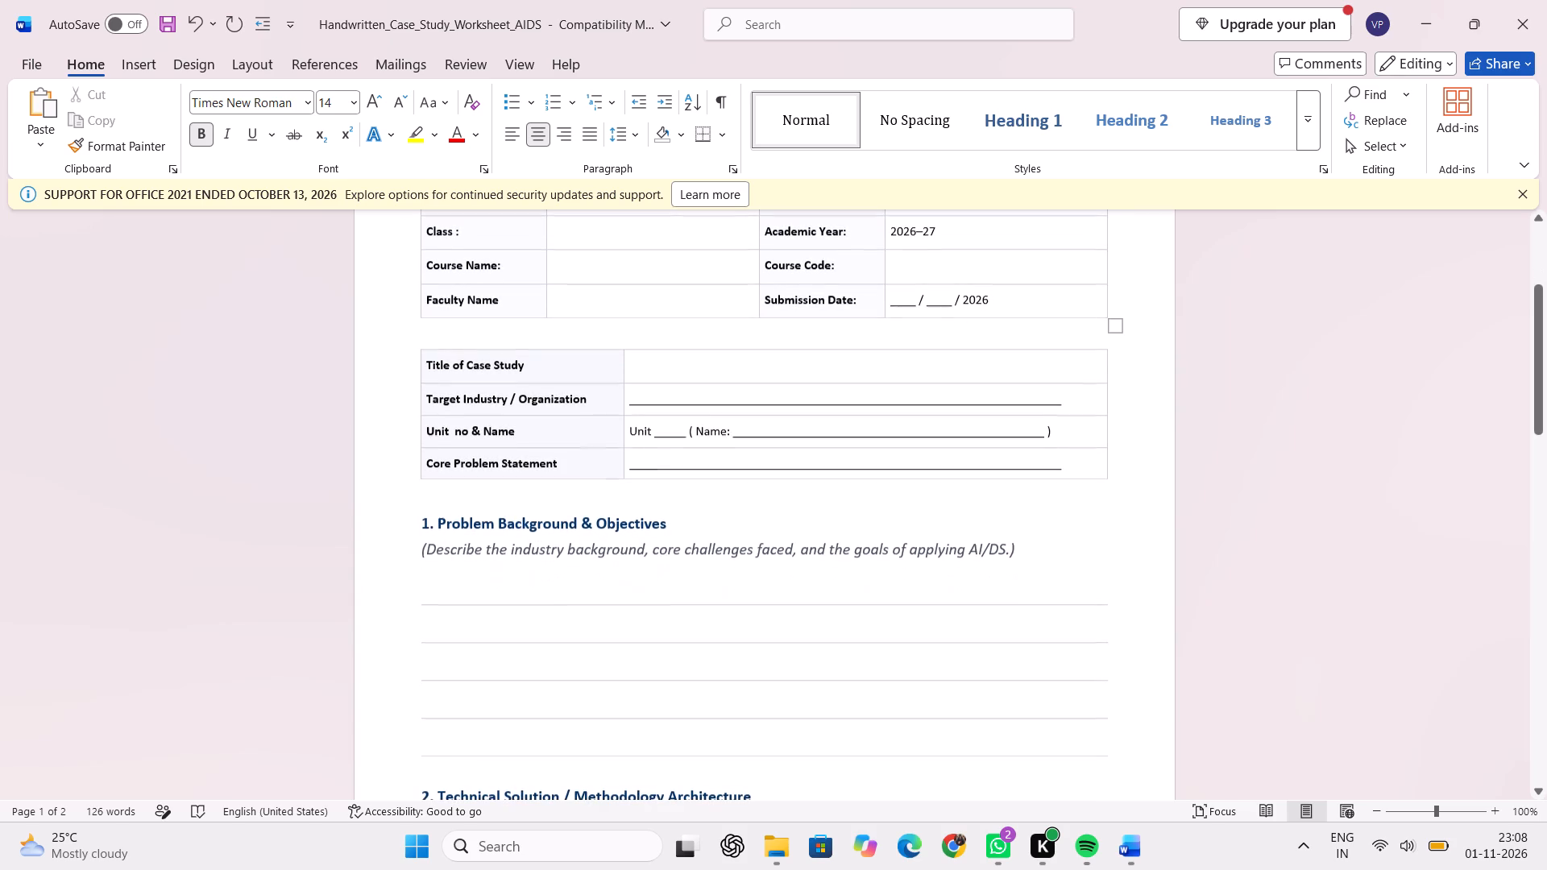
pyautogui.scroll(1, 908, 345)
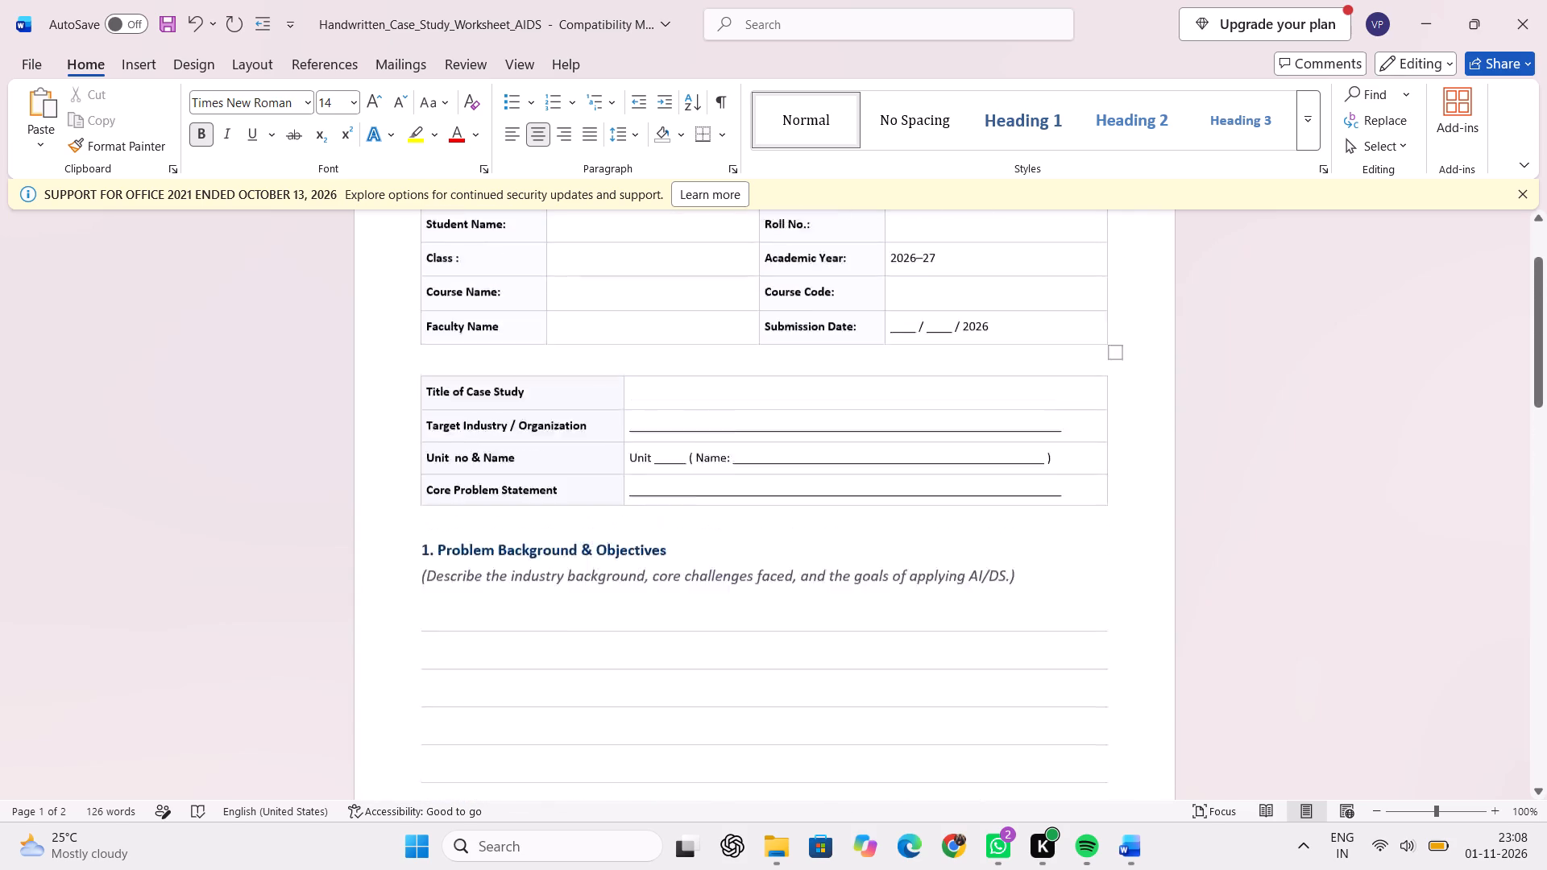
pyautogui.scroll(1, 908, 345)
pyautogui.scroll(-1, 908, 345)
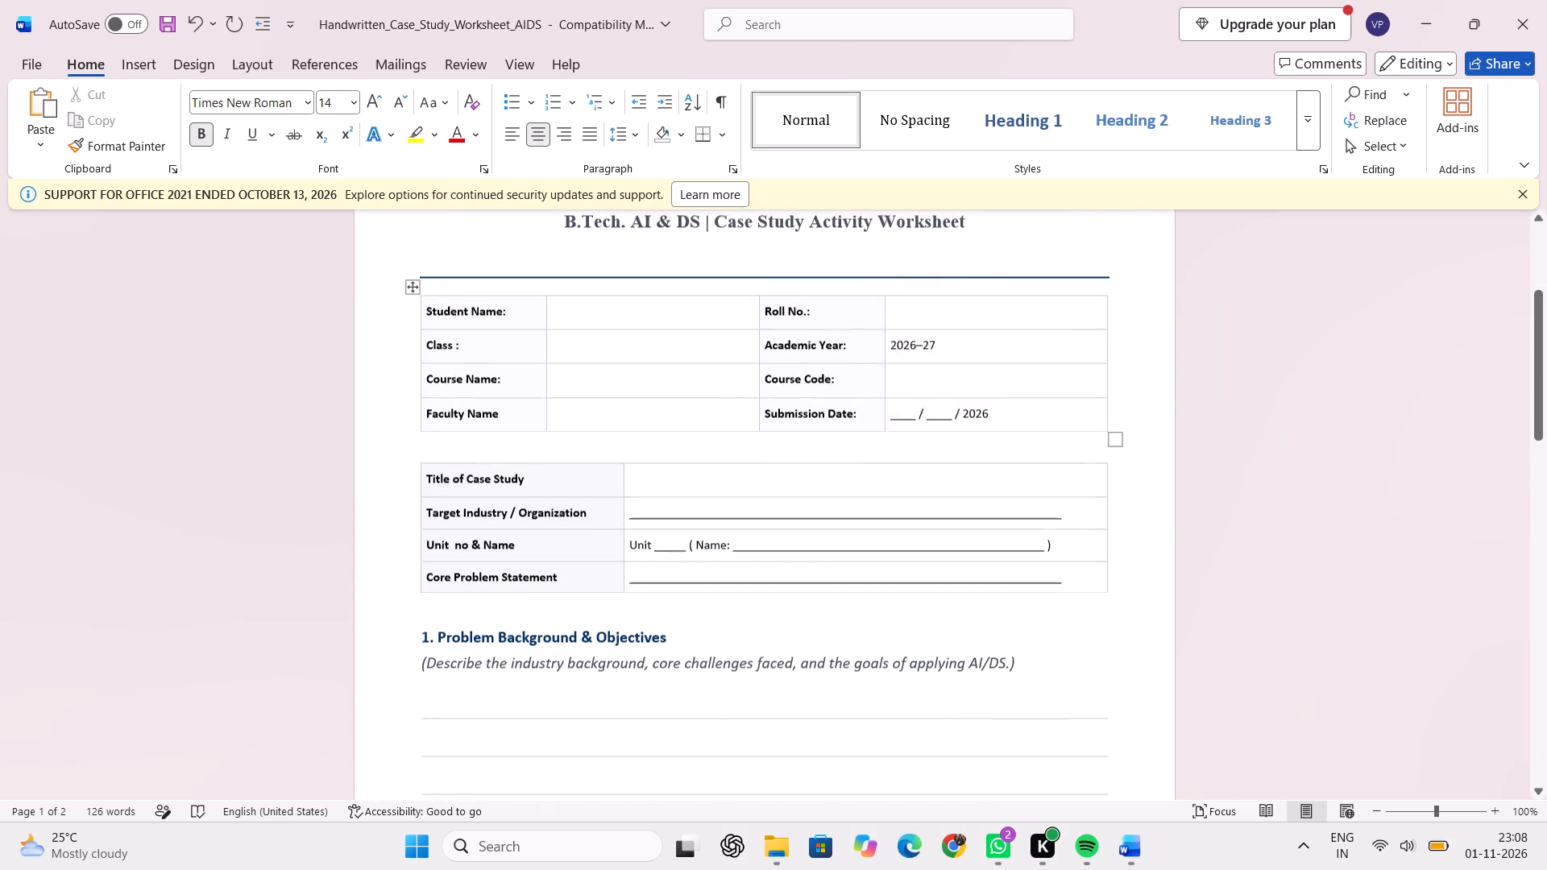
pyautogui.scroll(-1, 908, 345)
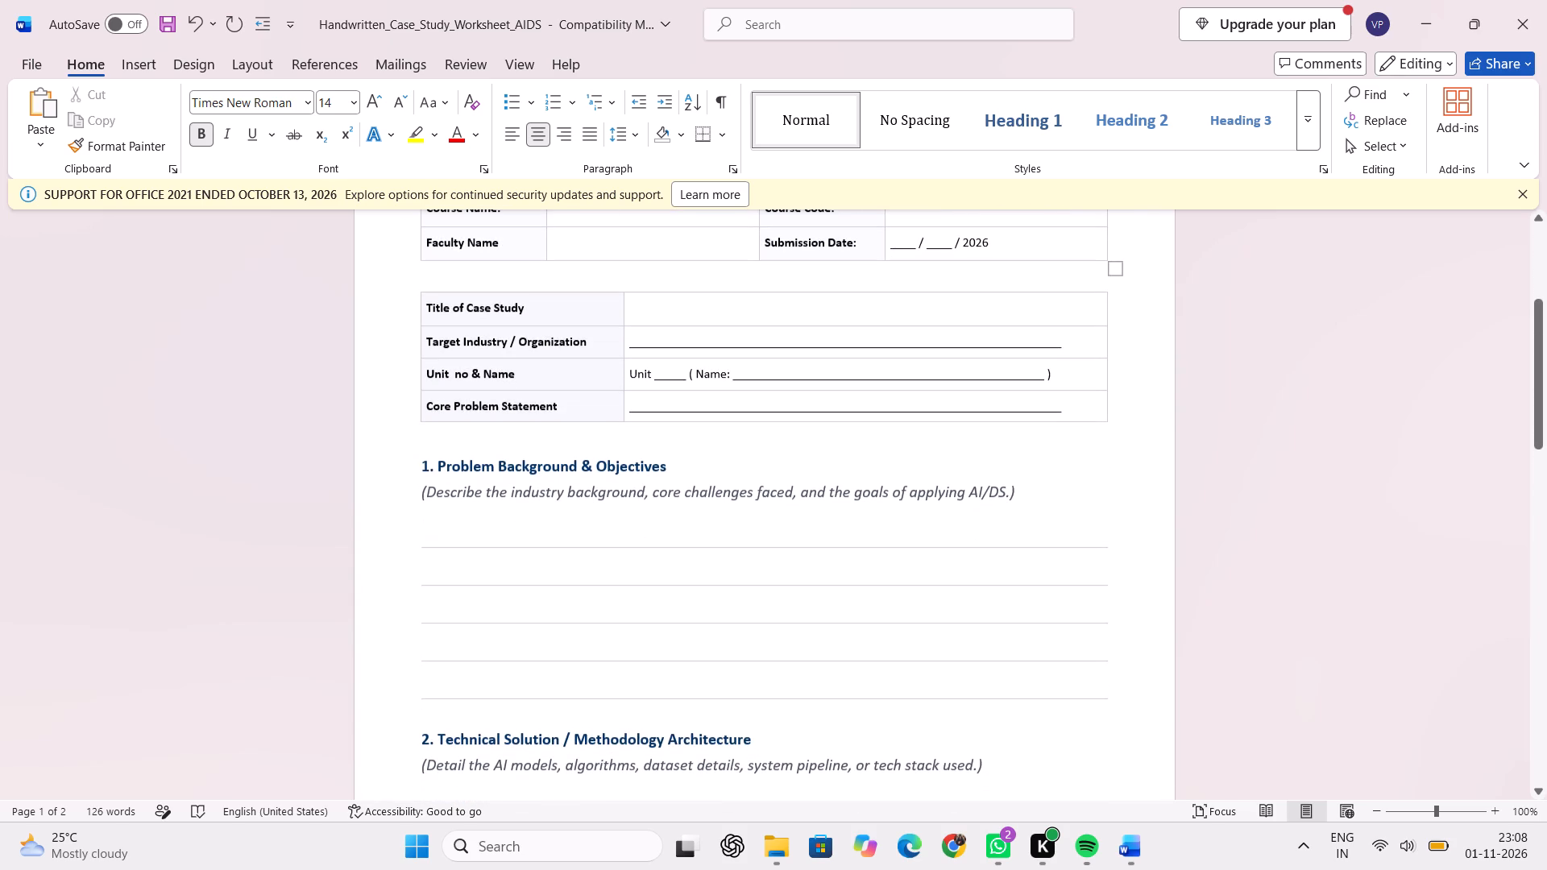
pyautogui.scroll(-2, 908, 345)
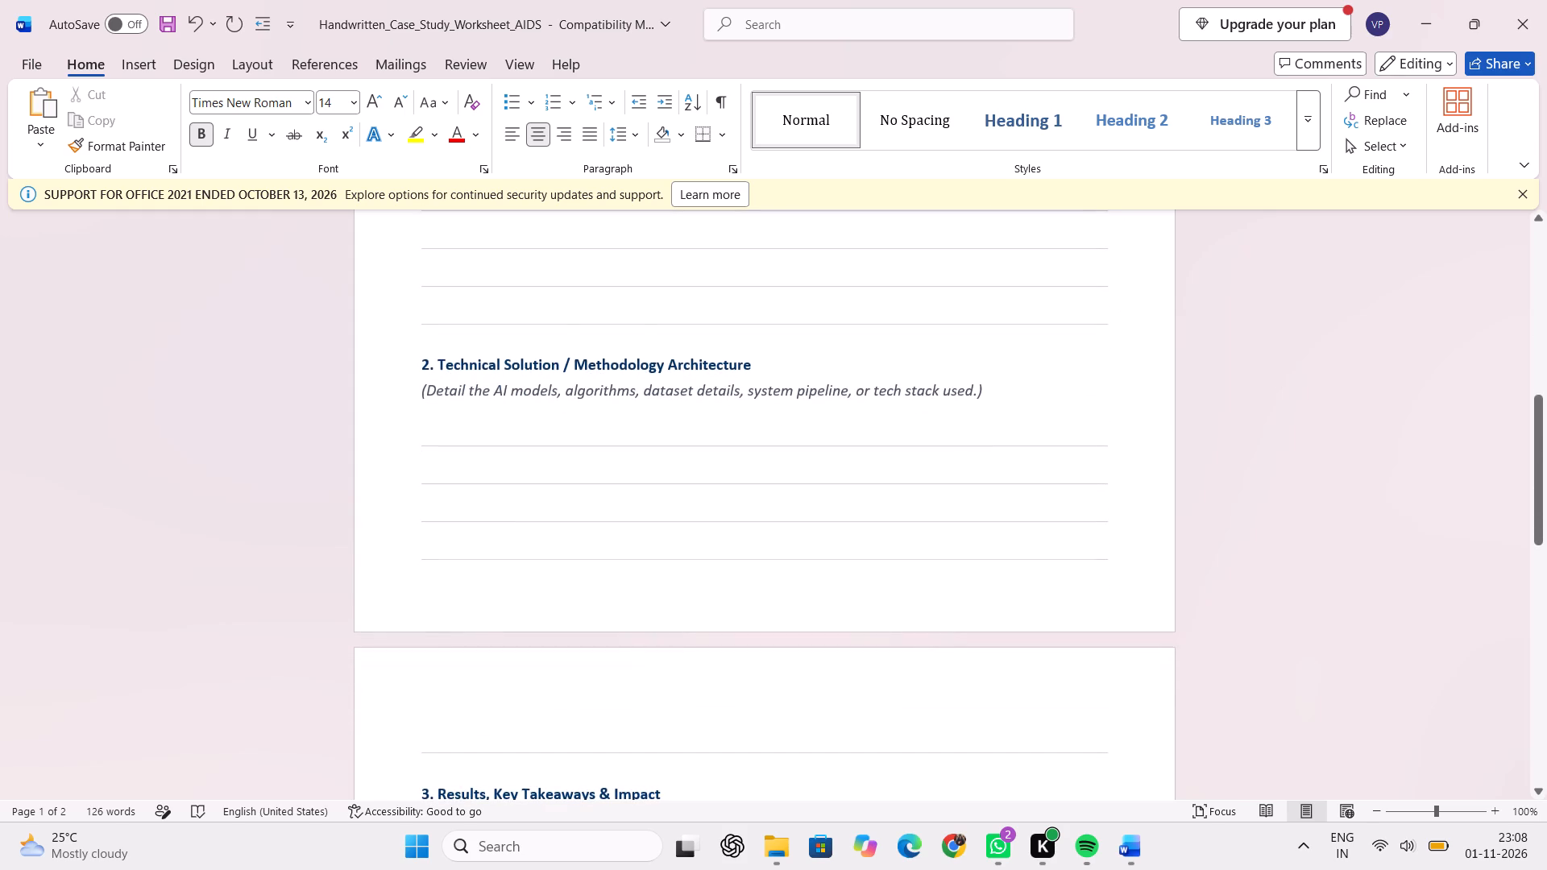
pyautogui.scroll(-3, 908, 345)
pyautogui.scroll(6, 908, 345)
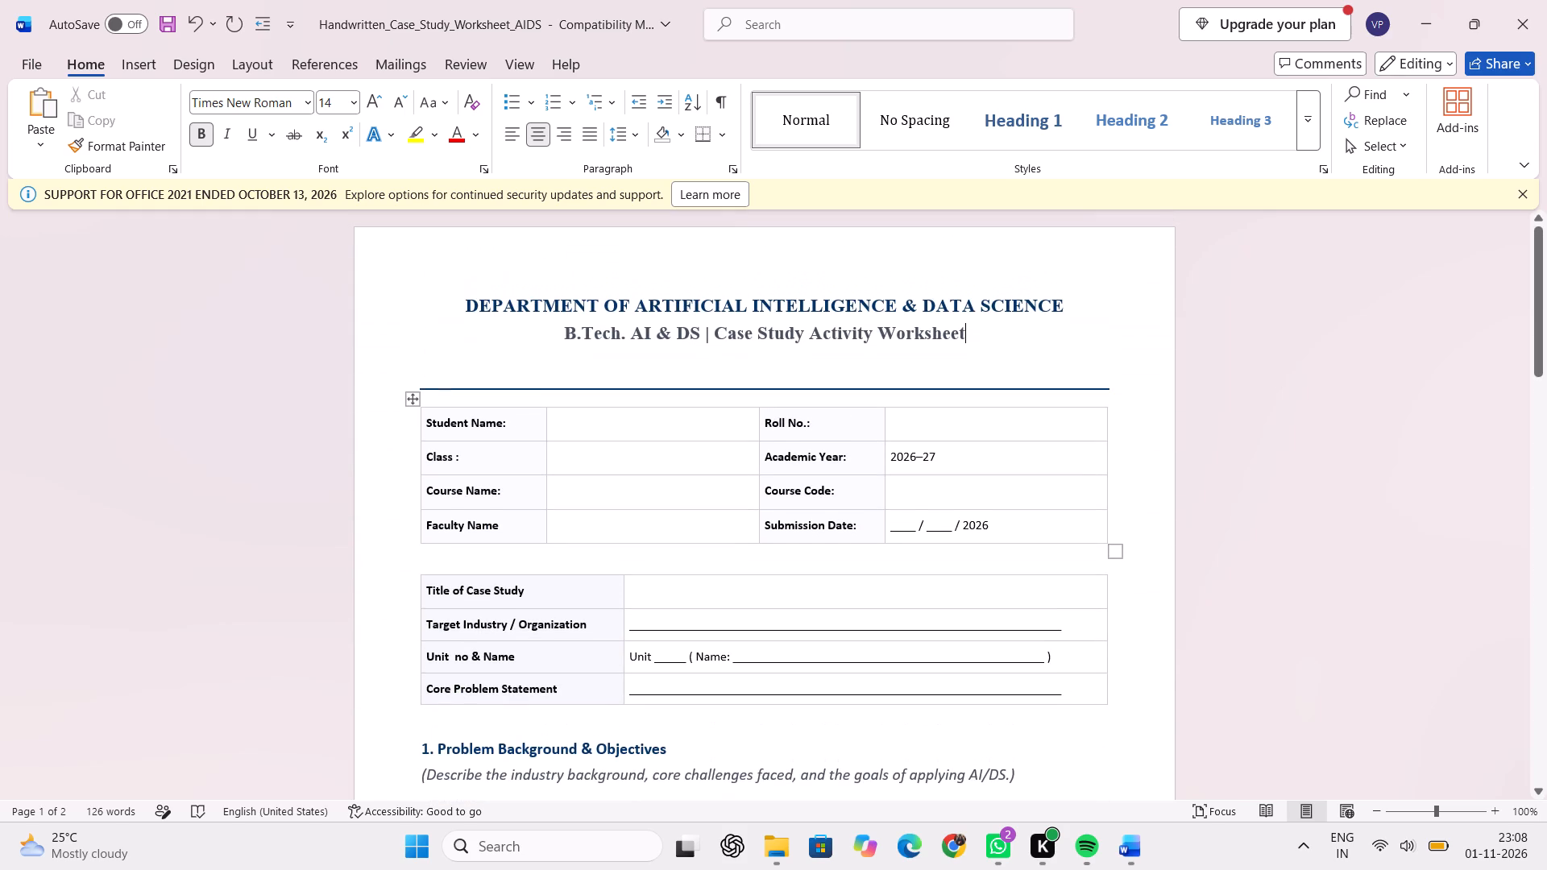
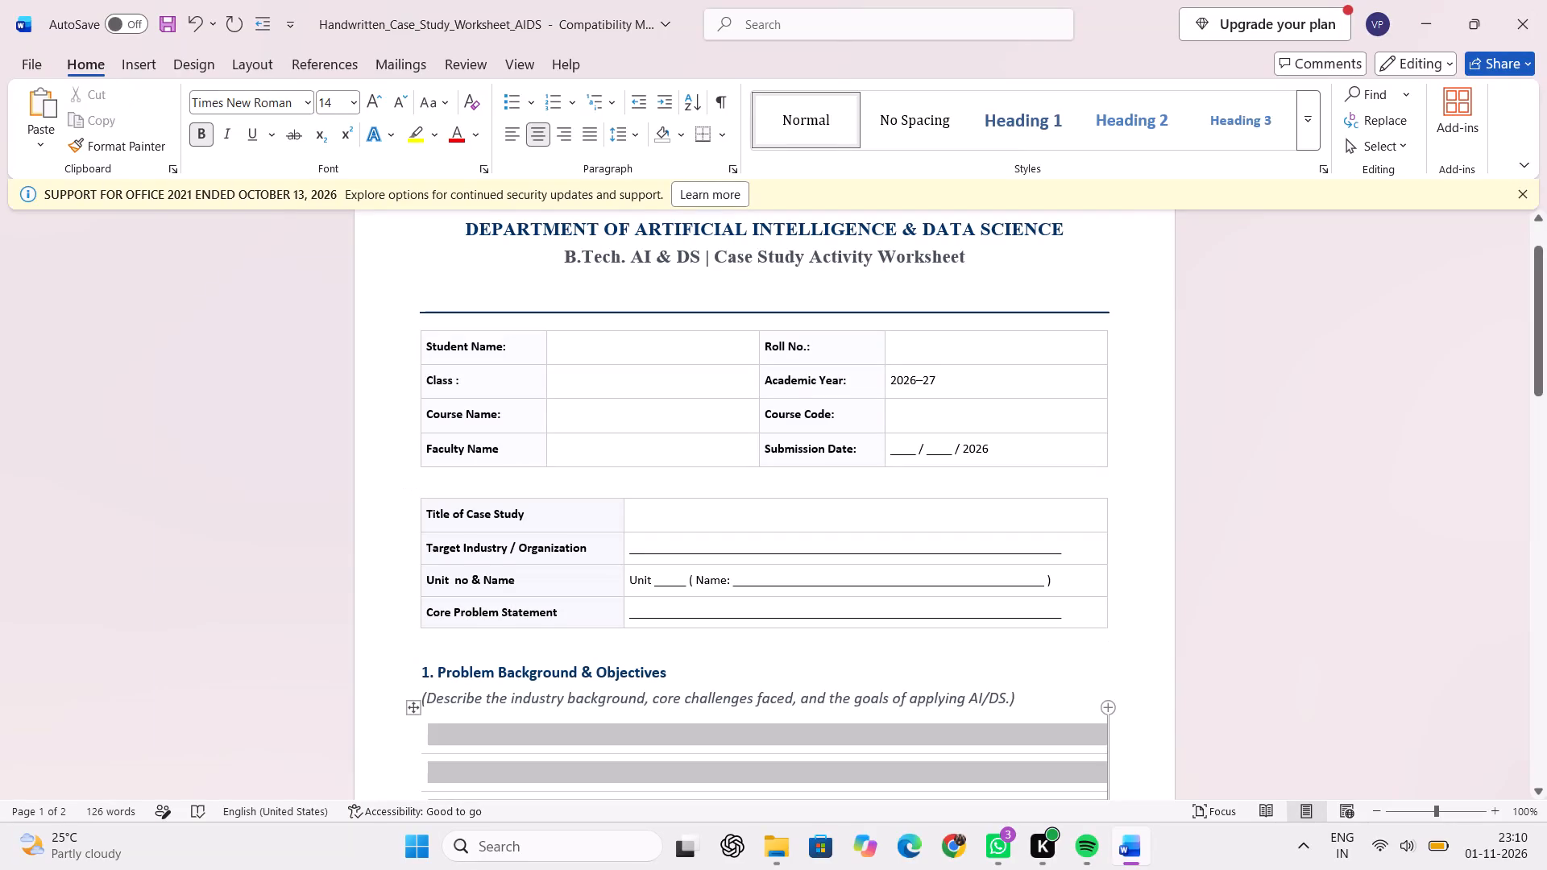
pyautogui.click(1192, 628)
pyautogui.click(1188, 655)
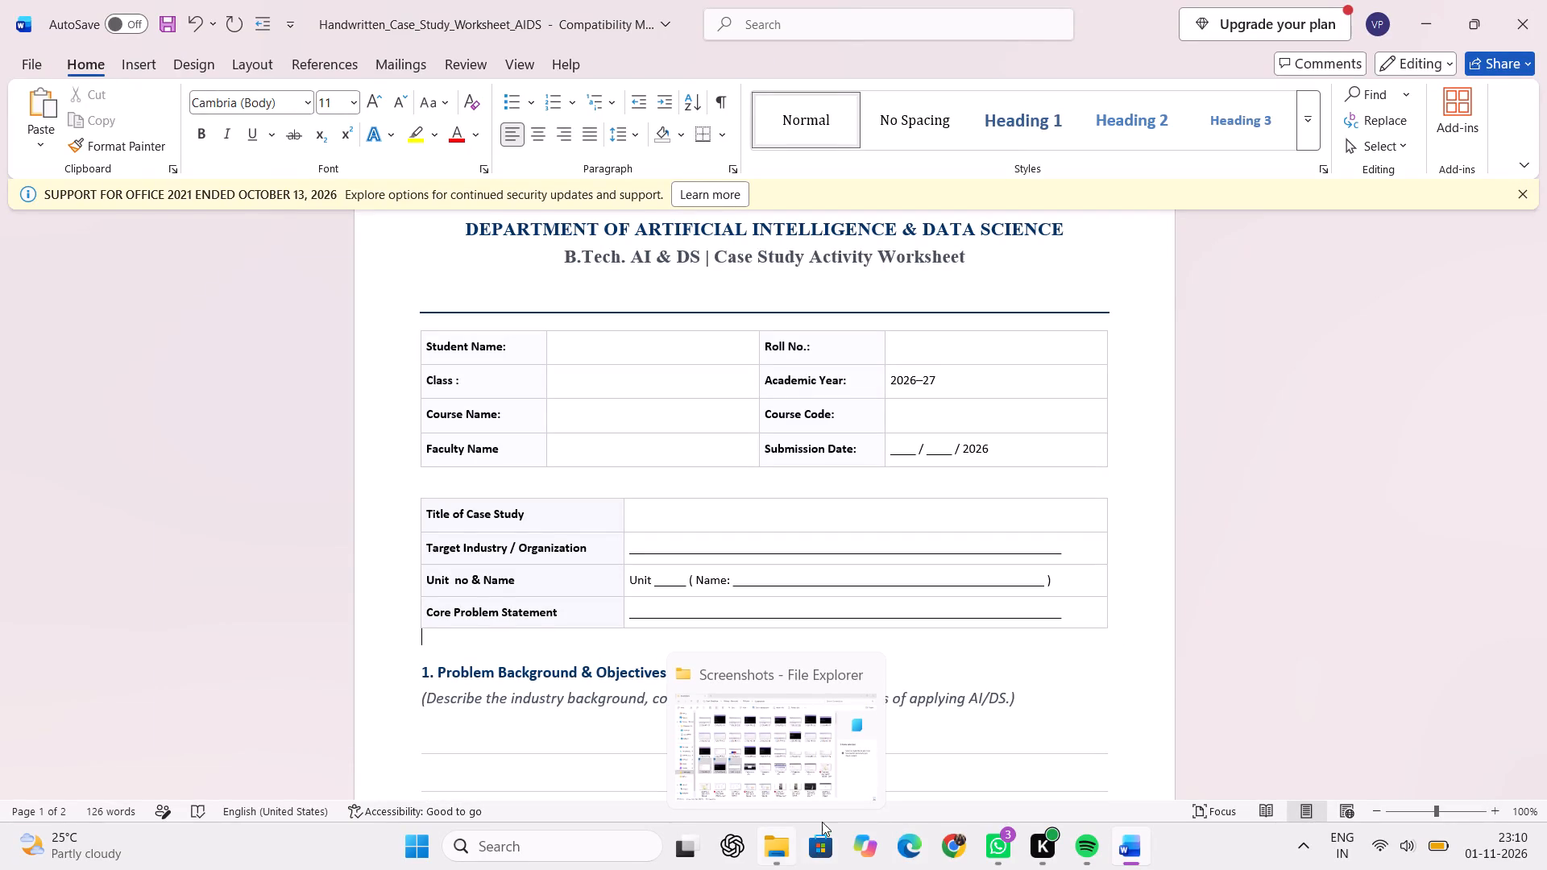
# Close the File Explorer window showing the Screenshots folder.
pyautogui.click(870, 675)
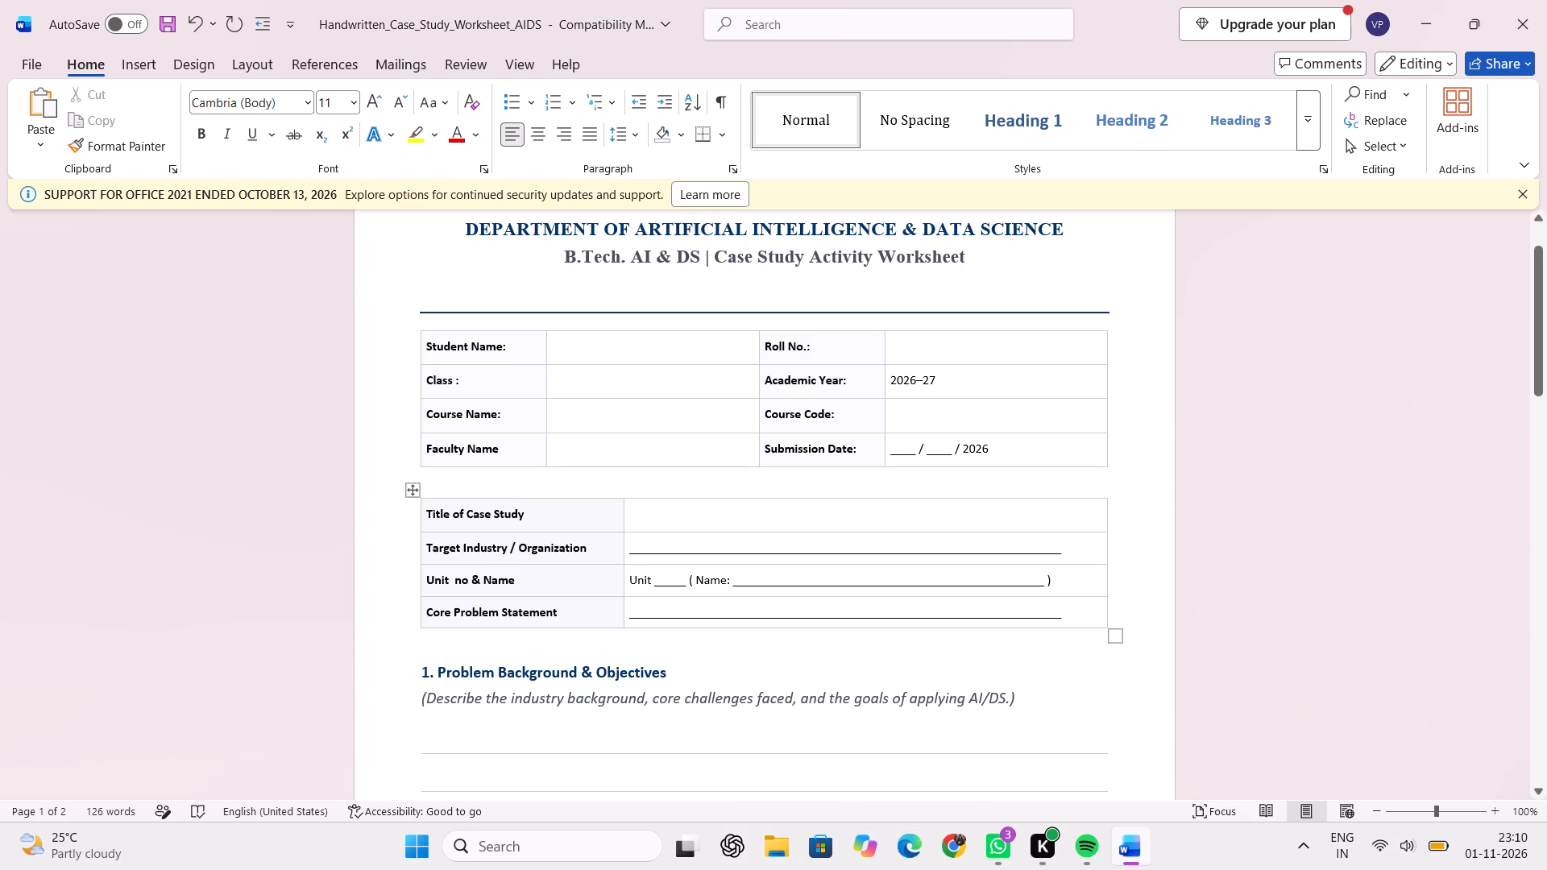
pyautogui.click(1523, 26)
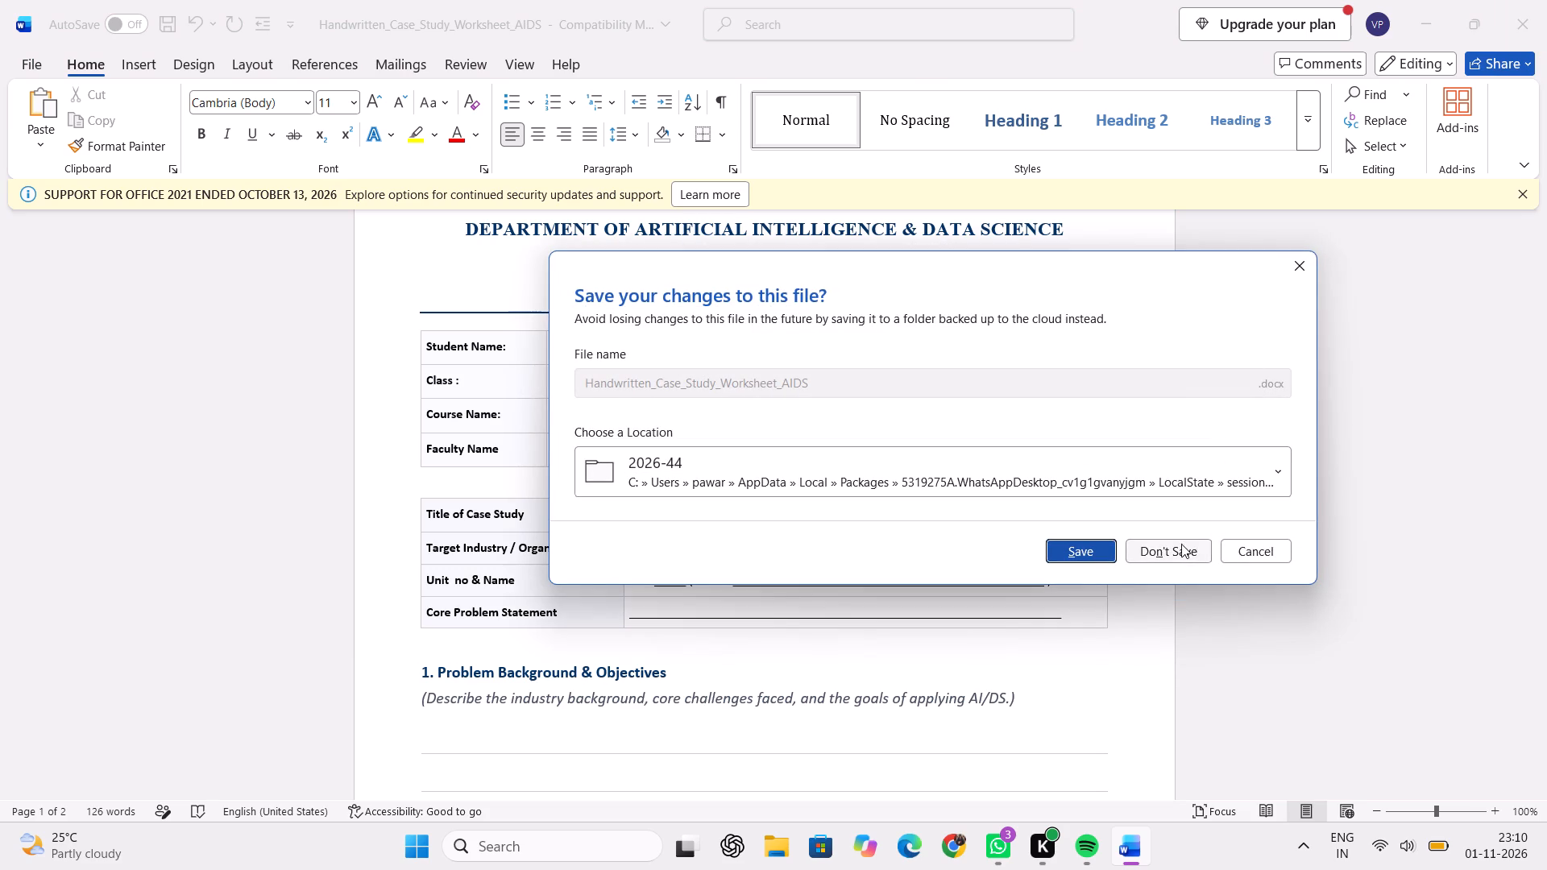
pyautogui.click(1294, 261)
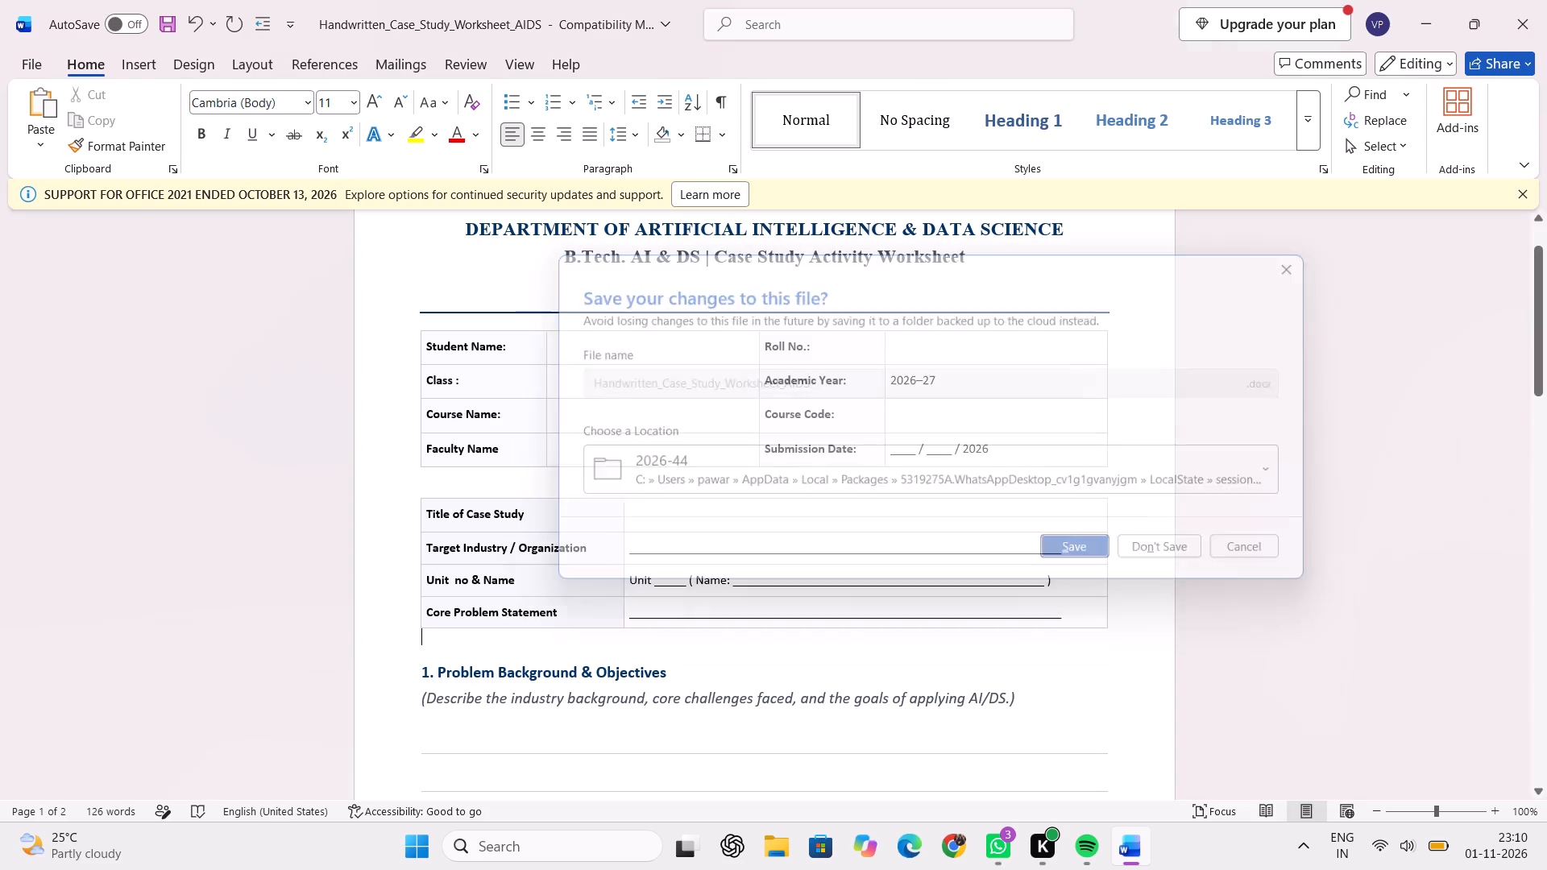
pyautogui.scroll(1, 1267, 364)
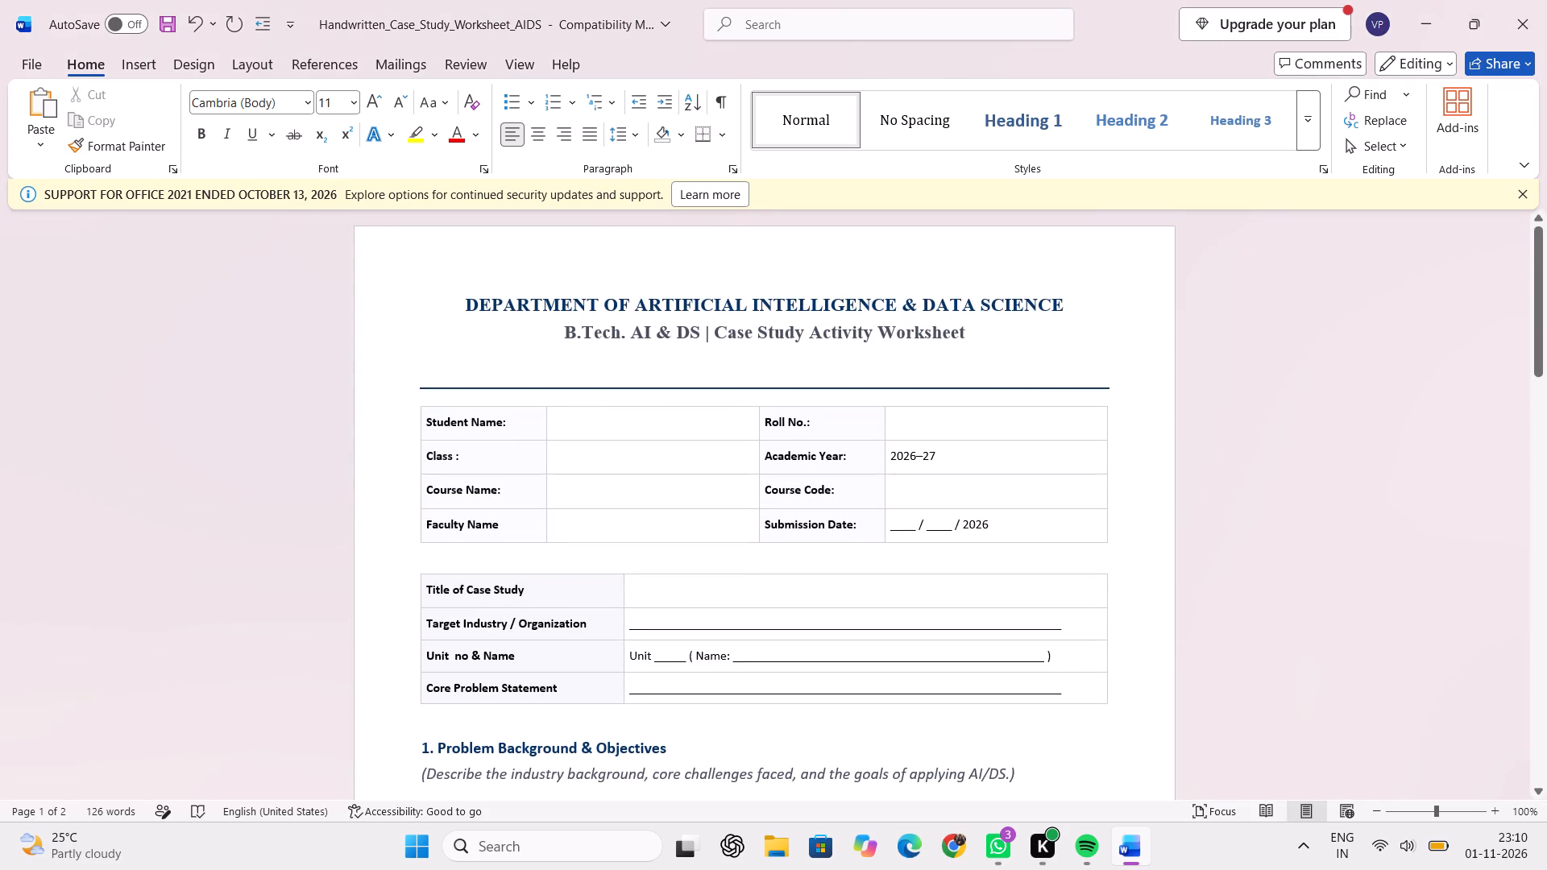
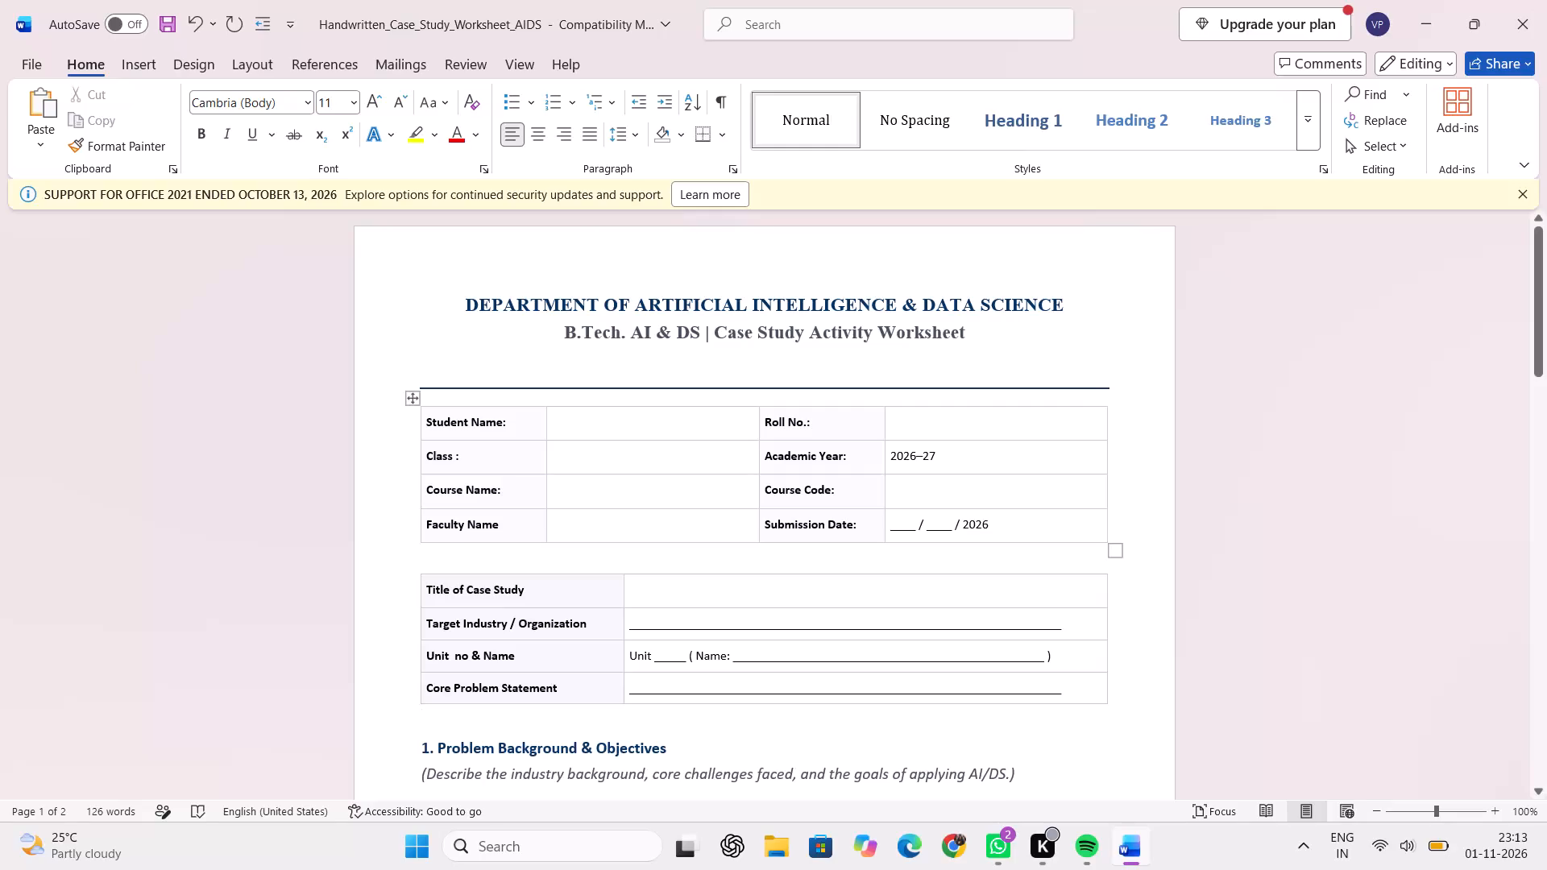
# Review the worksheet's page layout from the Technical Solution section through Results, Key Takeaways & Impact to the signature and marks table.
pyautogui.scroll(-1, 860, 419)
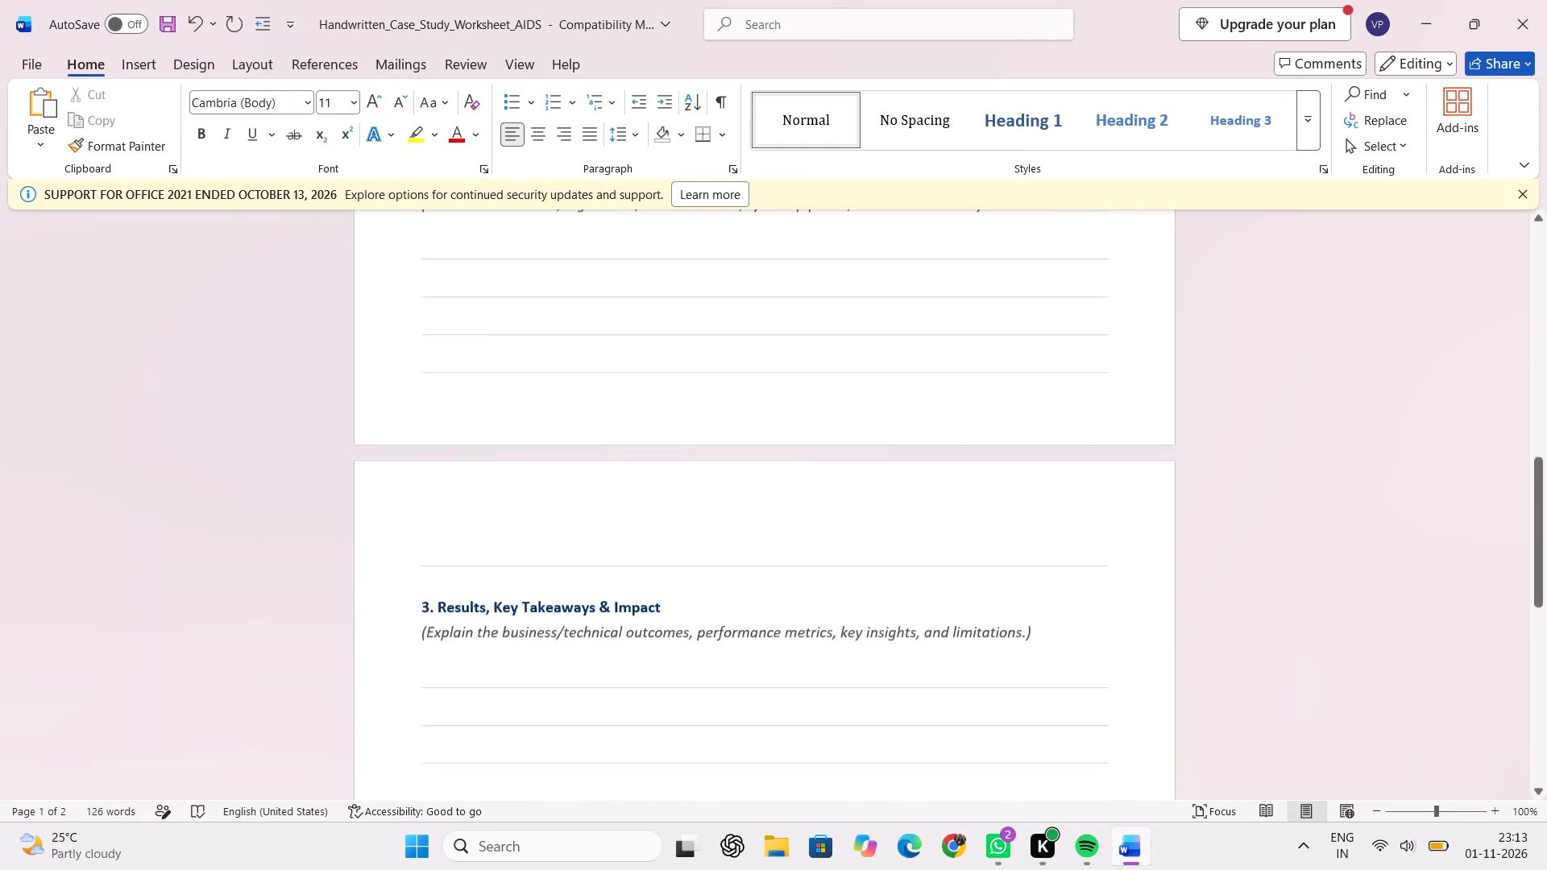
pyautogui.scroll(-1, 860, 419)
pyautogui.scroll(2, 860, 419)
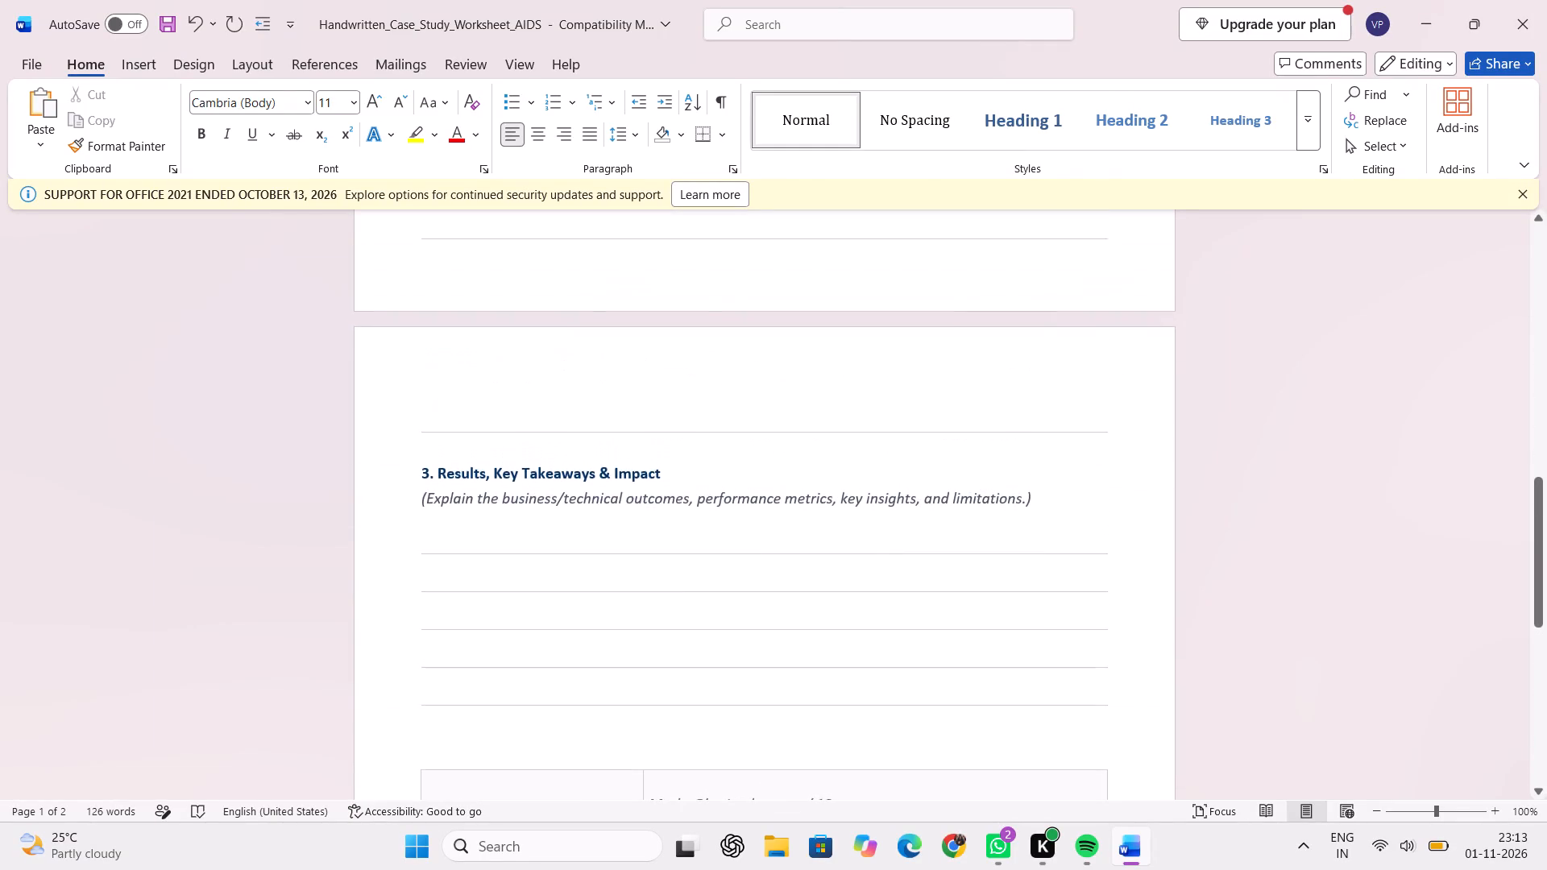
pyautogui.scroll(1, 860, 419)
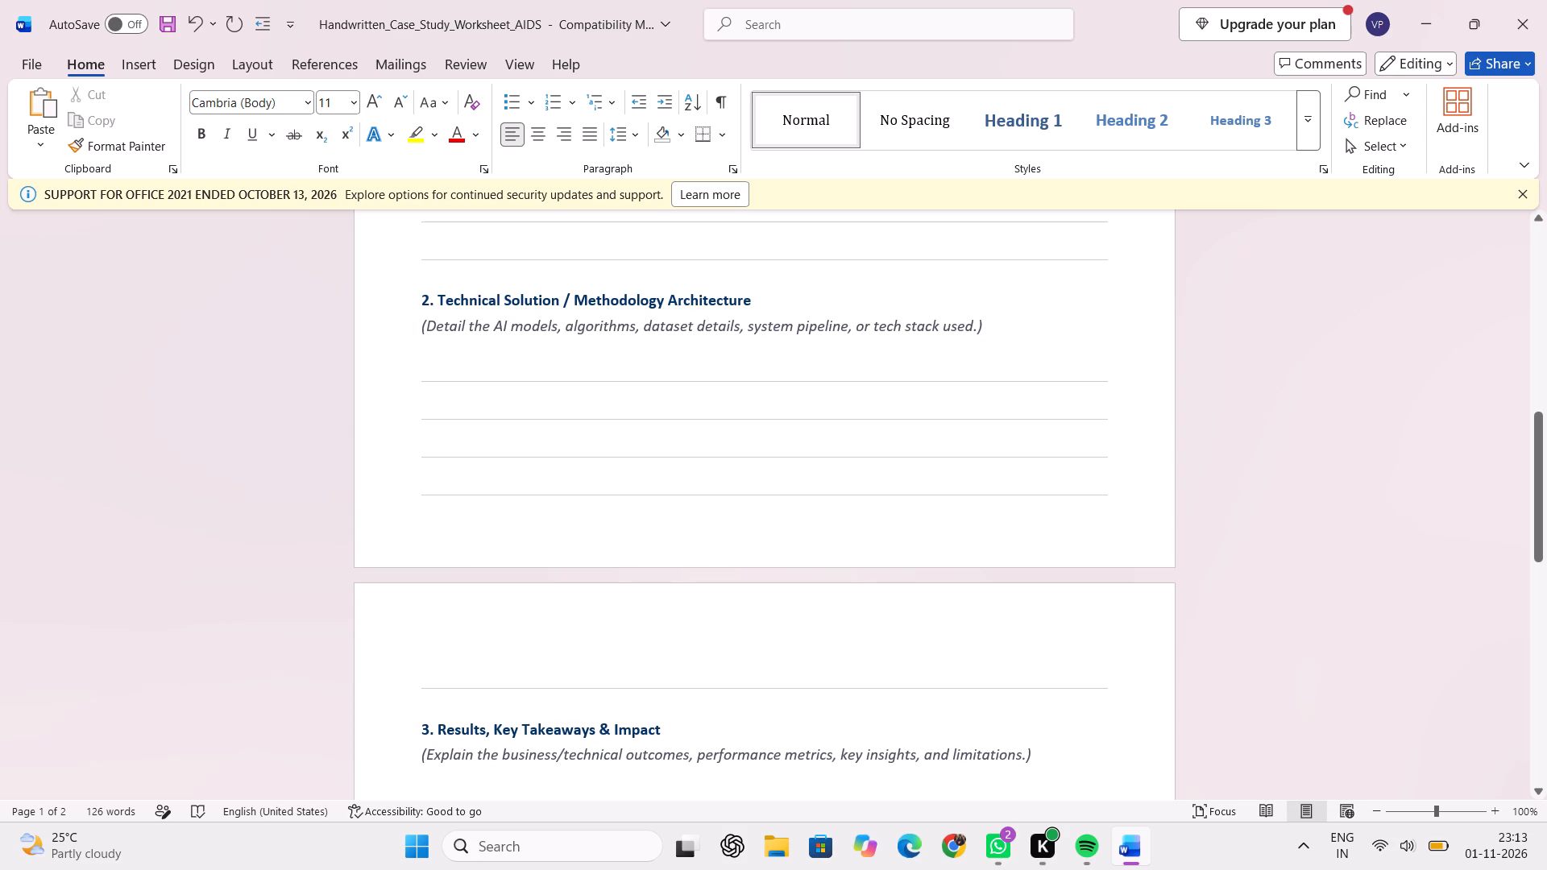
pyautogui.scroll(-1, 860, 419)
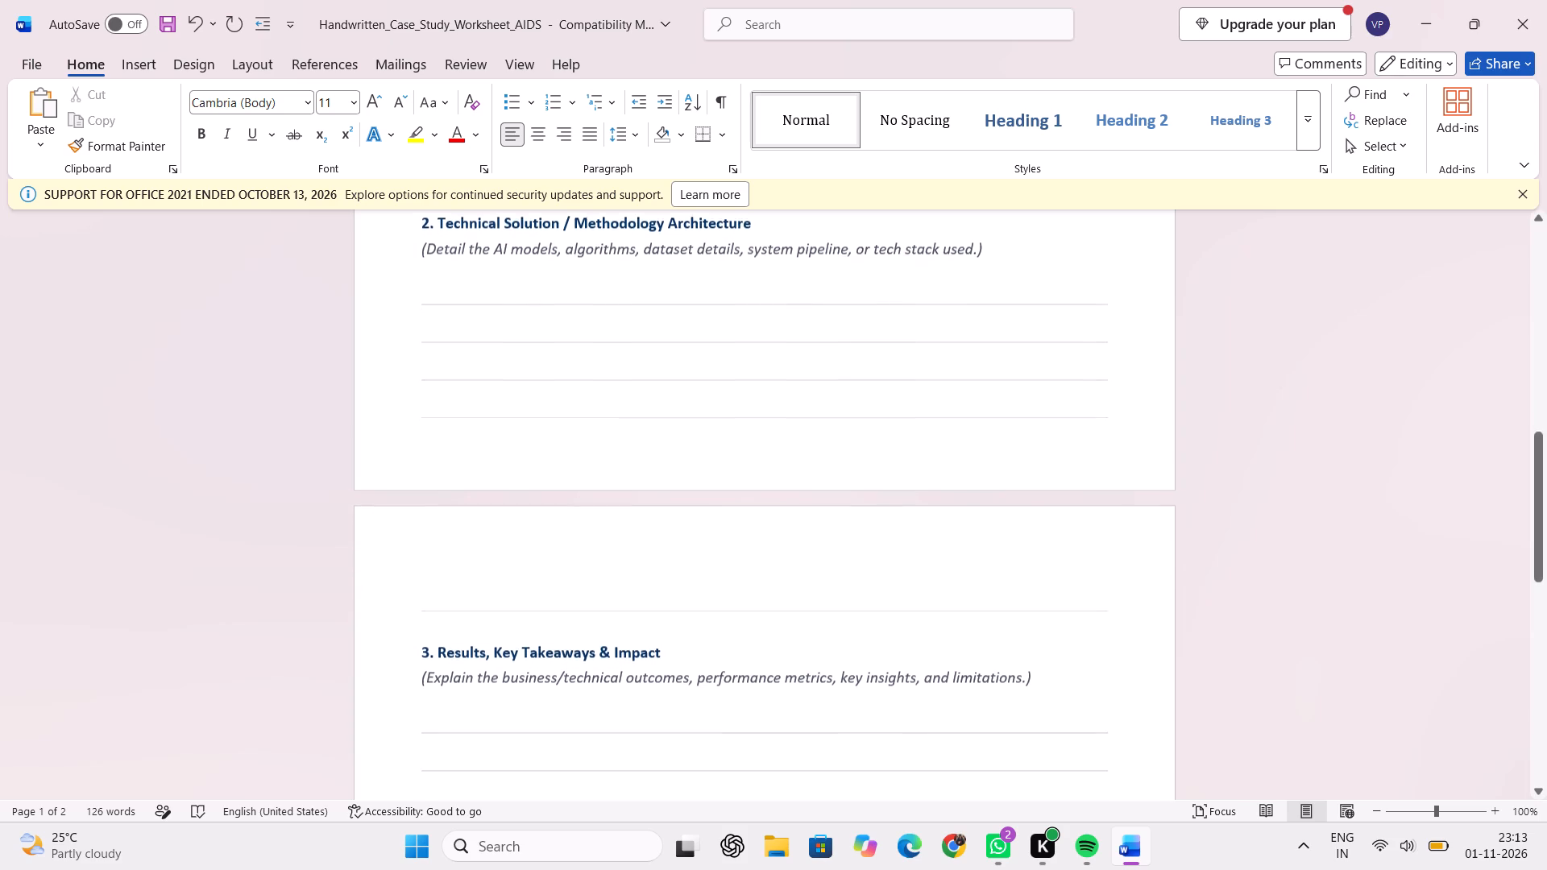
pyautogui.scroll(-1, 860, 419)
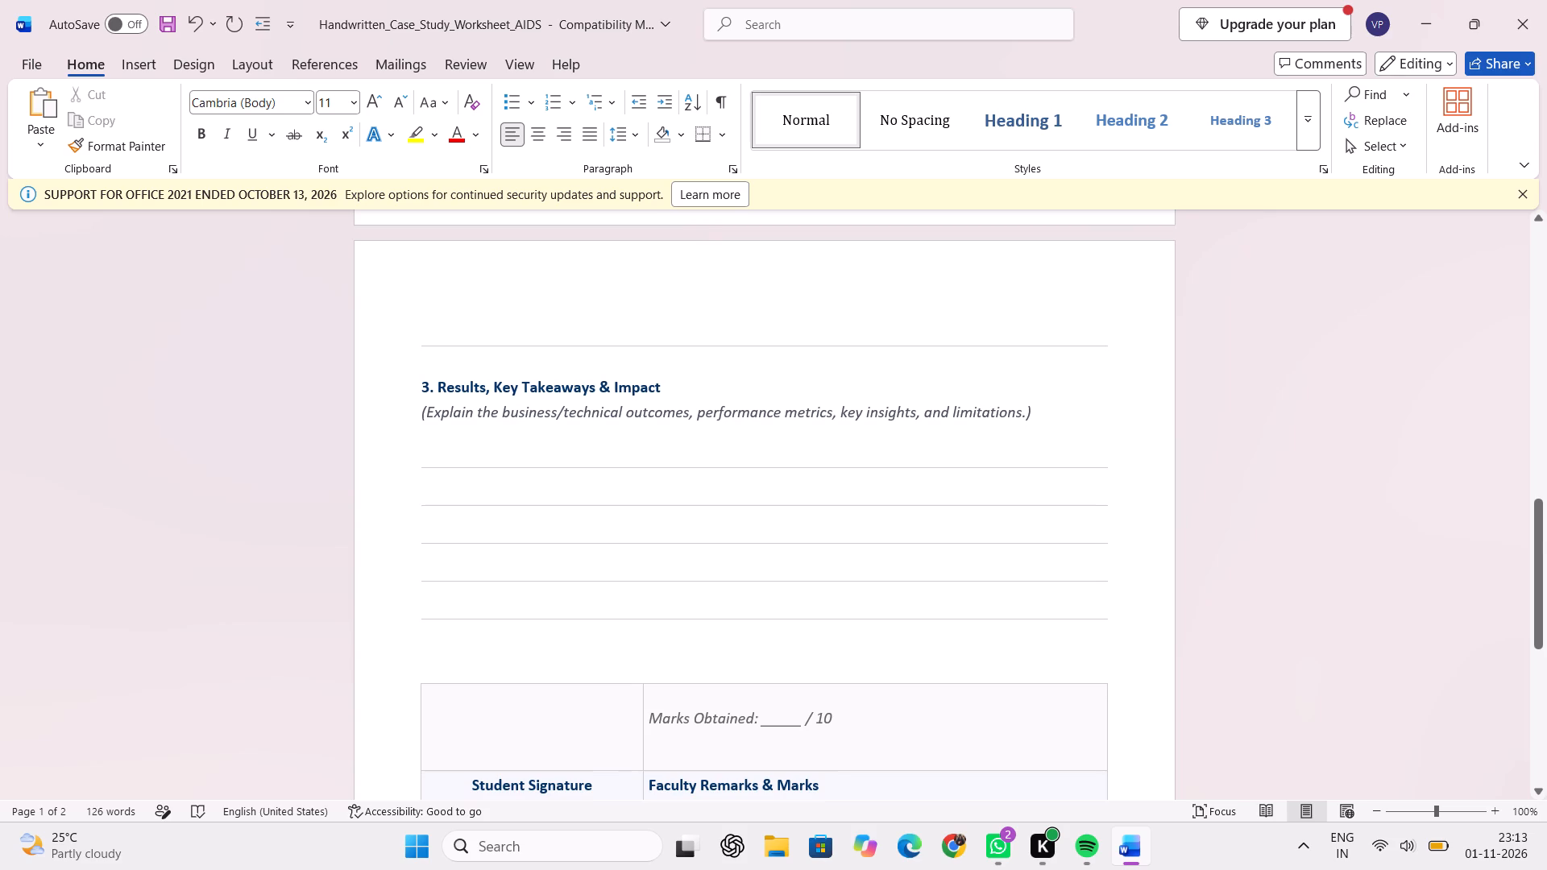
pyautogui.scroll(-1, 860, 419)
pyautogui.scroll(1, 860, 419)
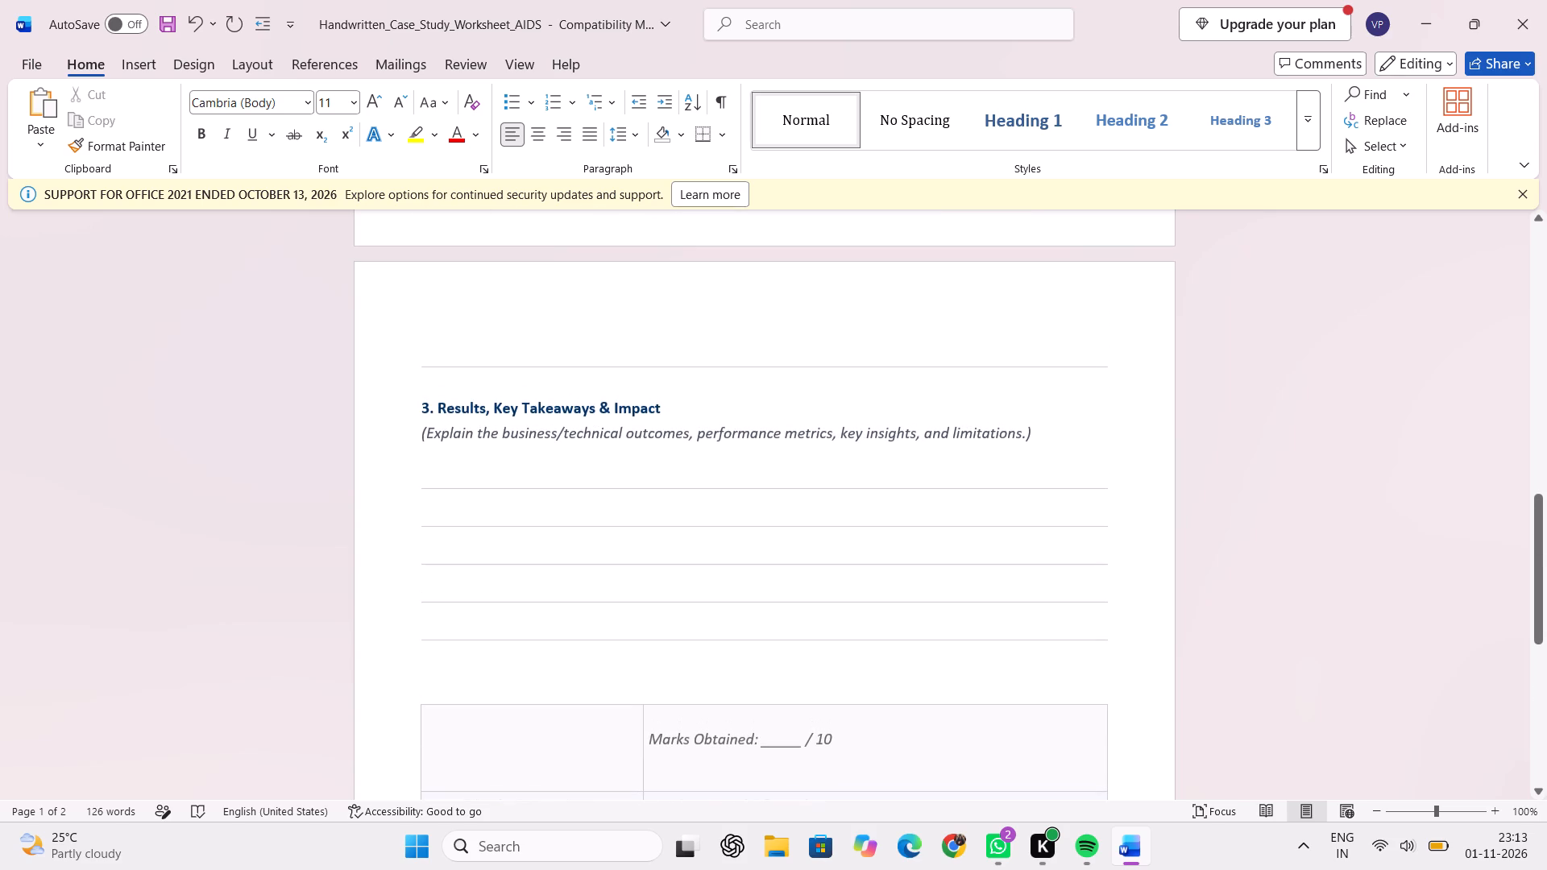
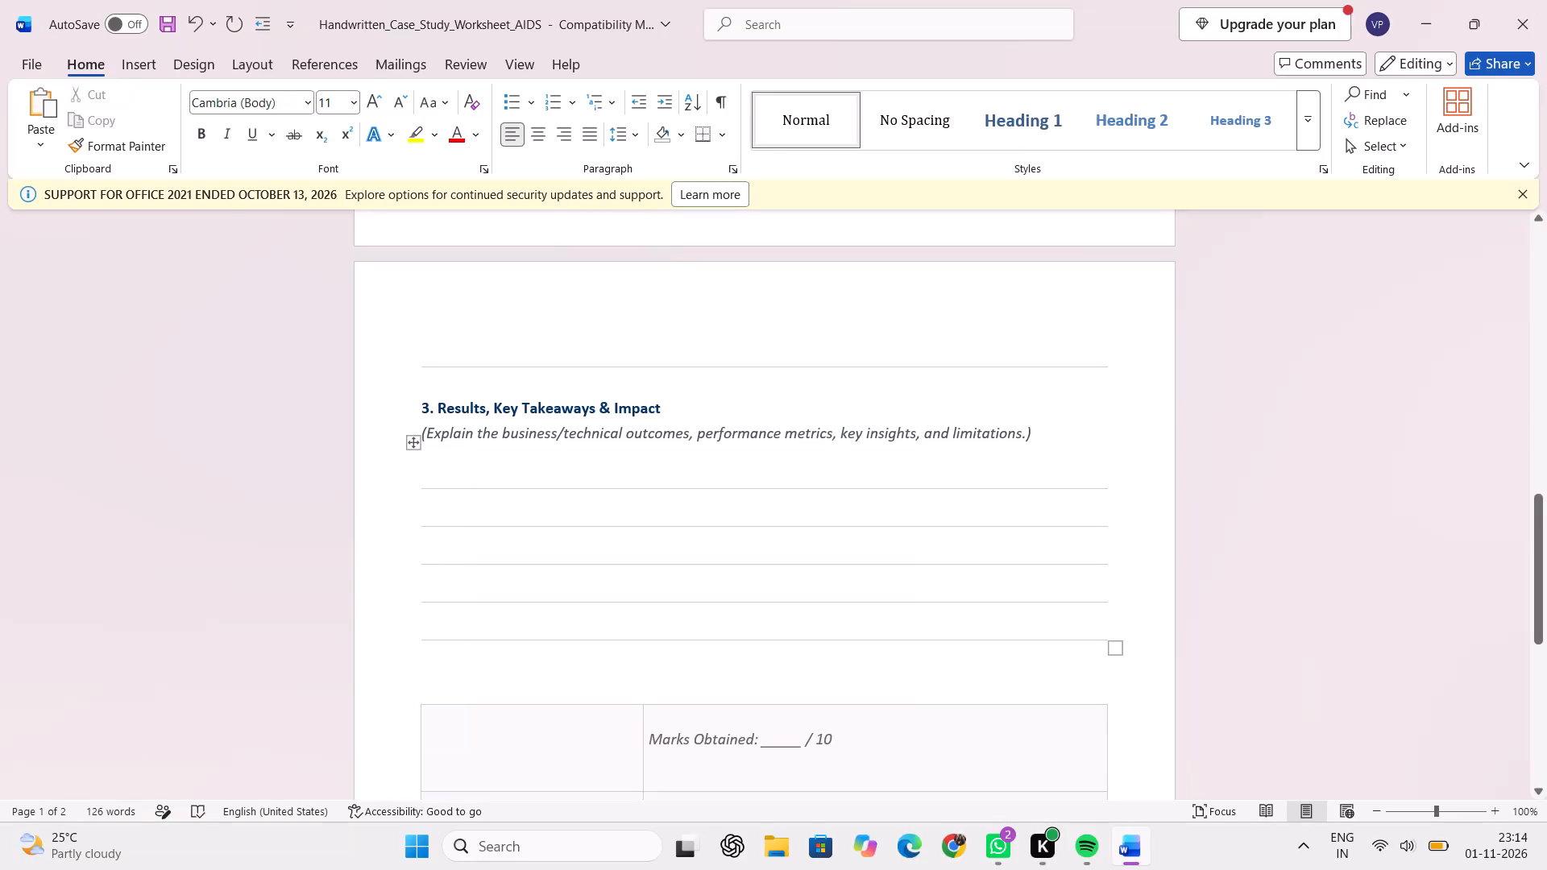
# Fill in the student's name and roll number in the details table at the start of the worksheet.
pyautogui.scroll(18, 765, 483)
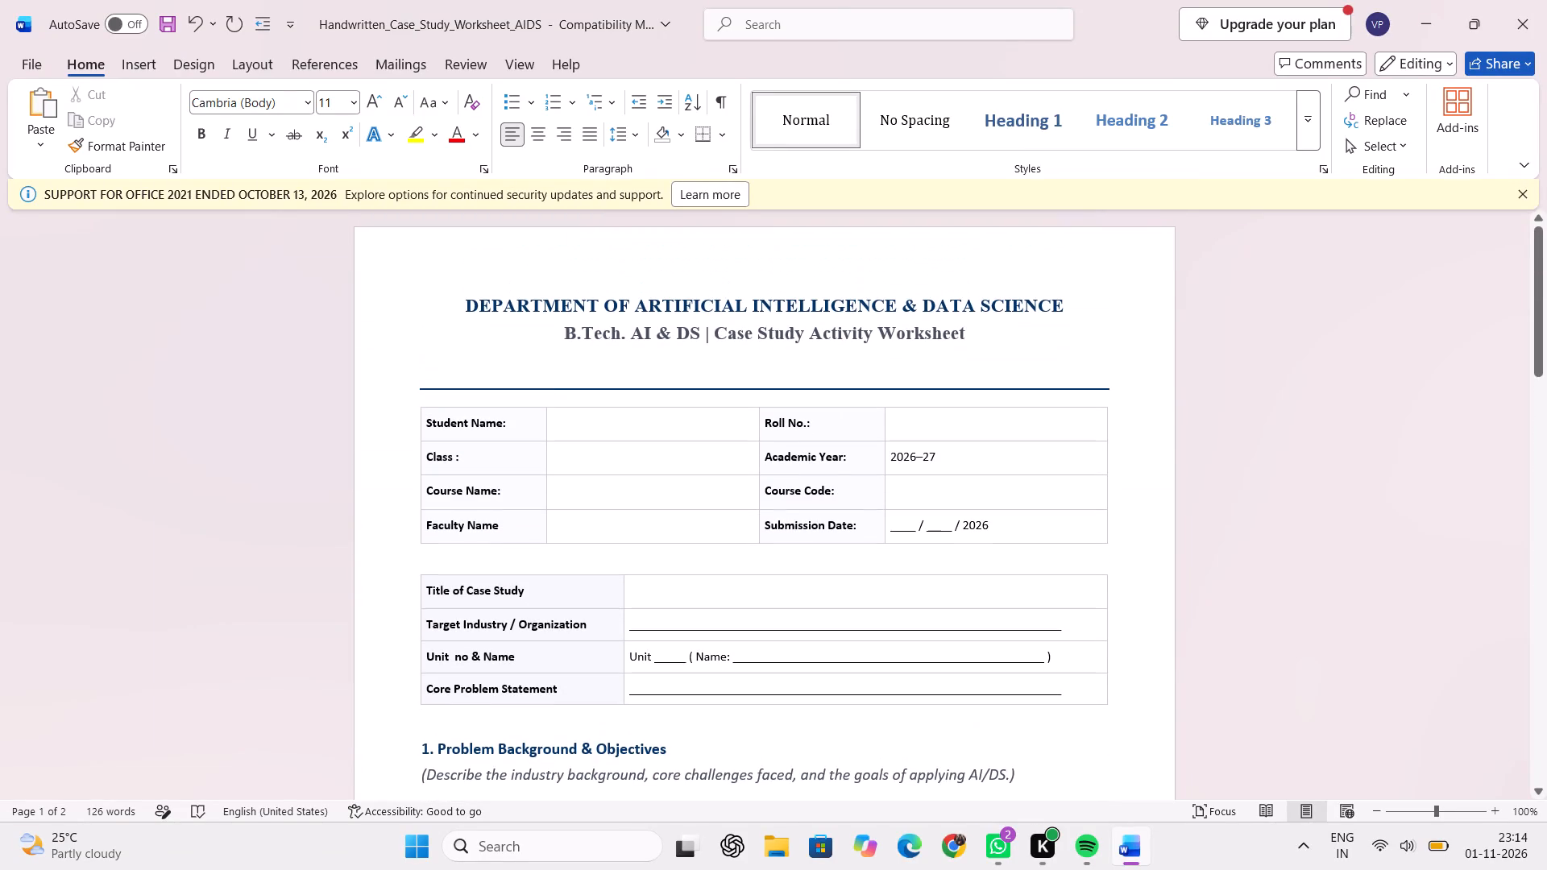
pyautogui.click(562, 430)
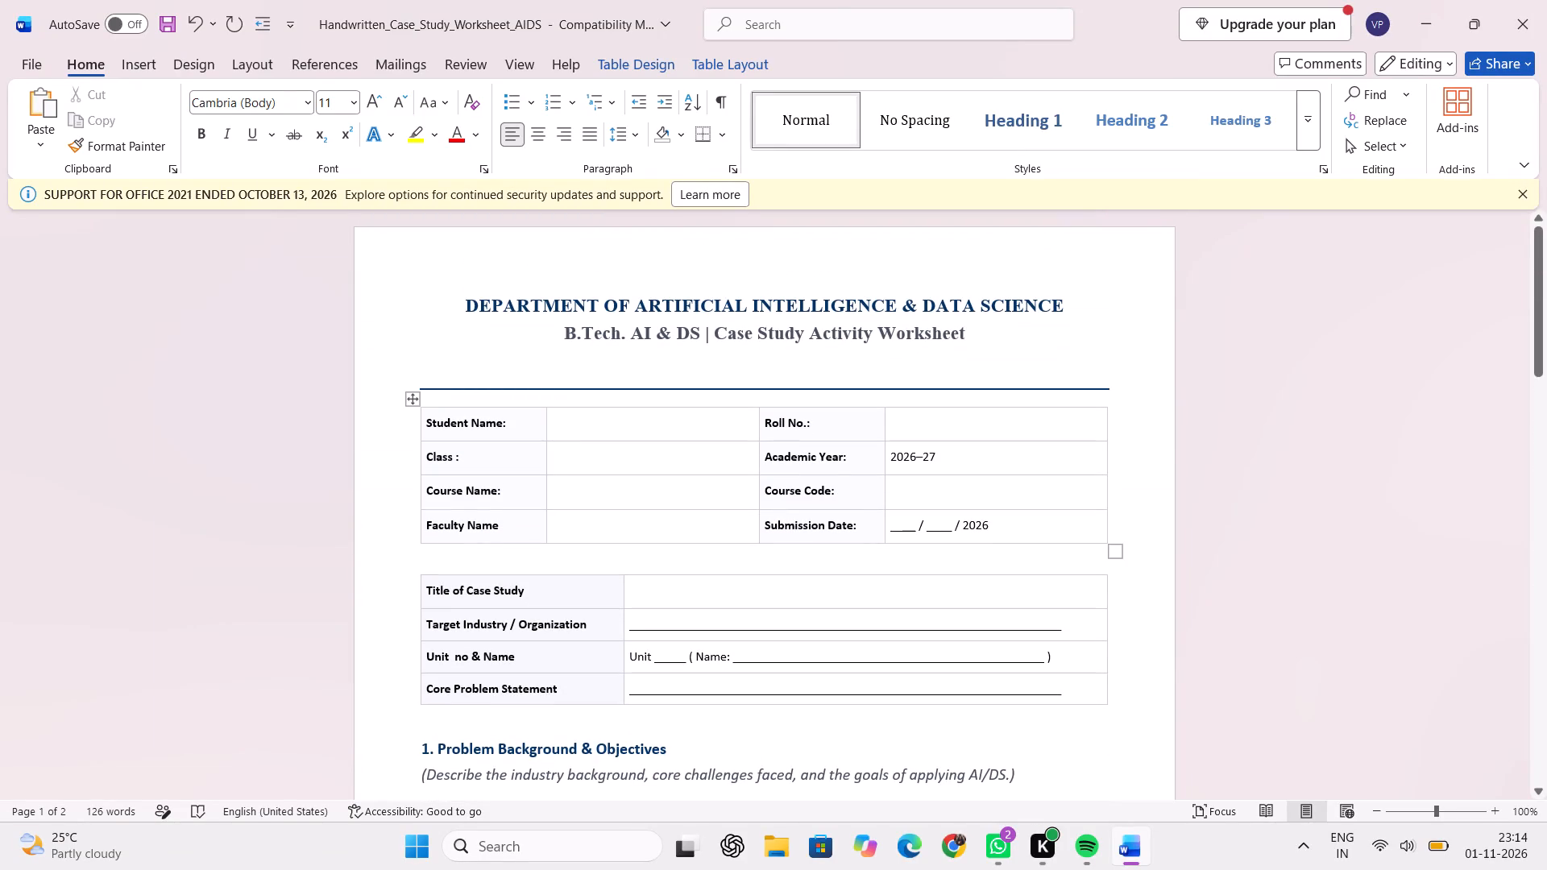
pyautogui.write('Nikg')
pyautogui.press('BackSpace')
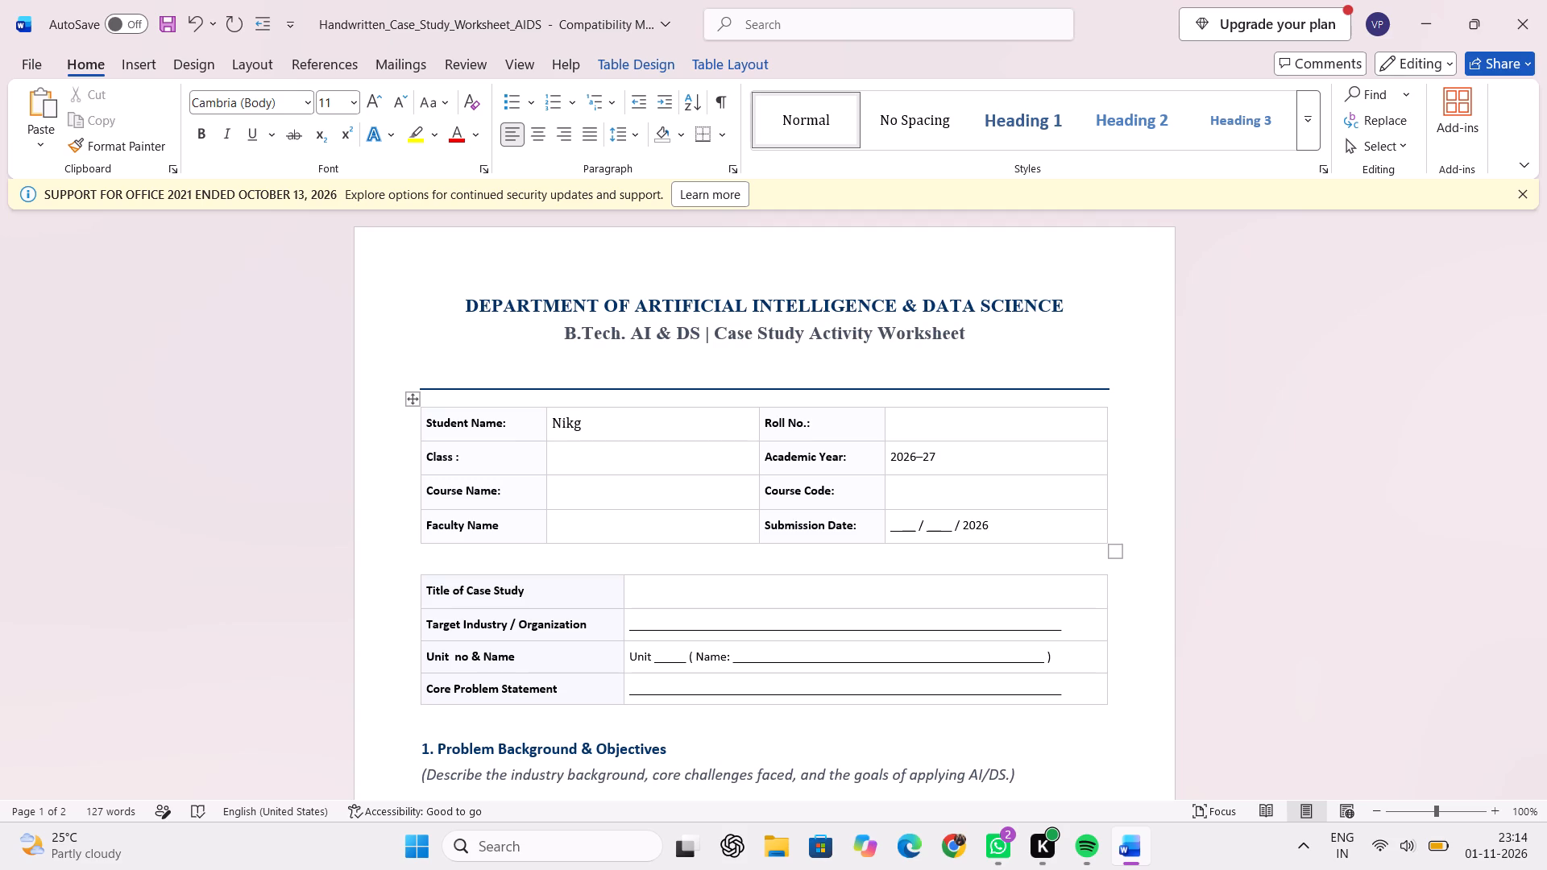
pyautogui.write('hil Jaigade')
pyautogui.click(913, 432)
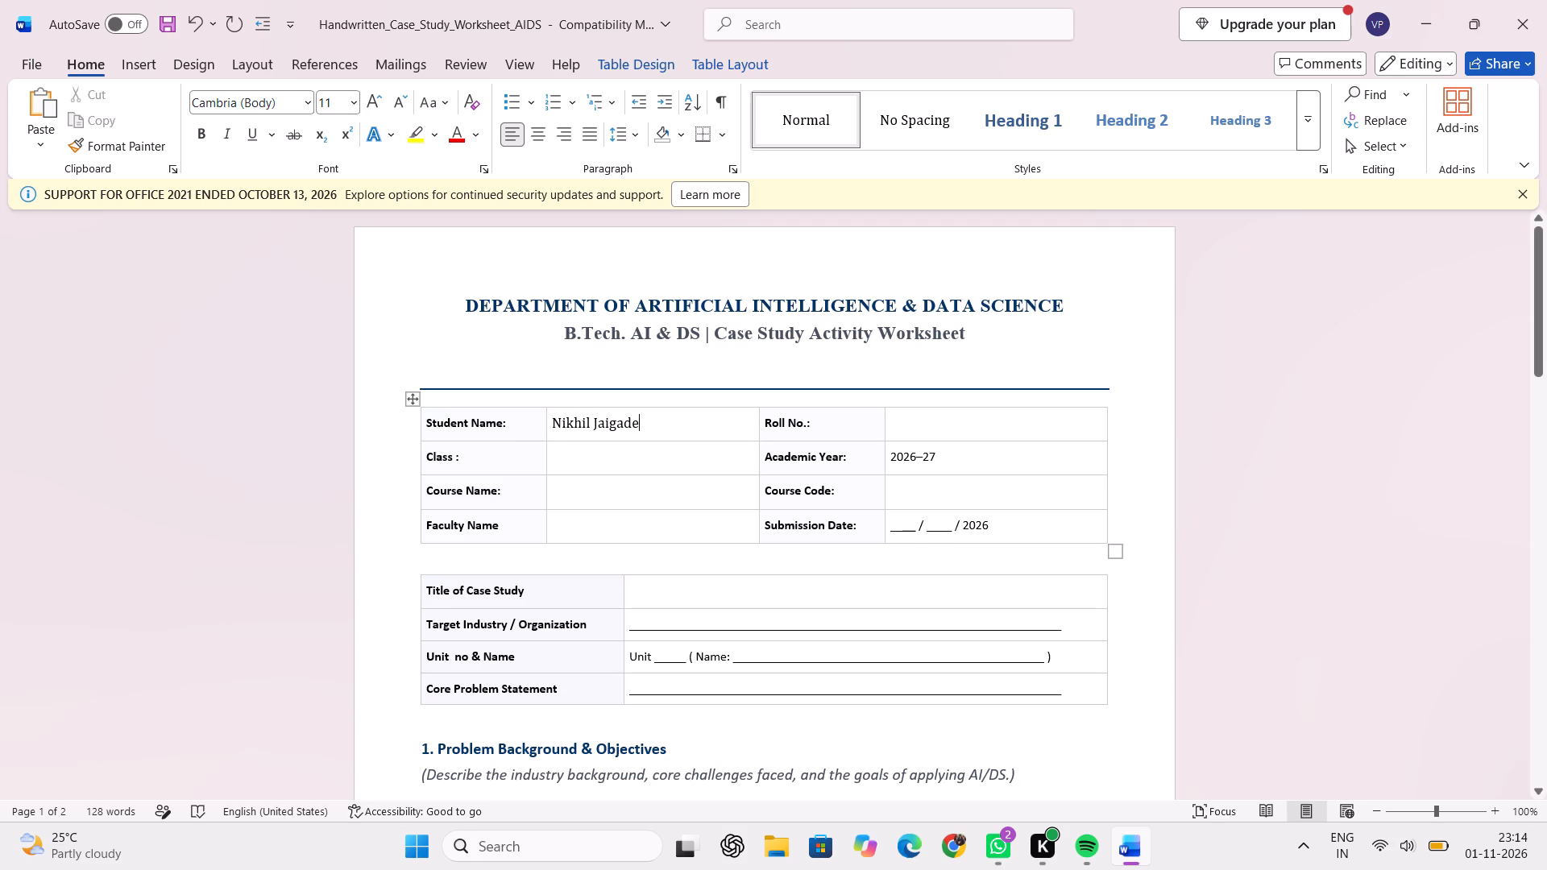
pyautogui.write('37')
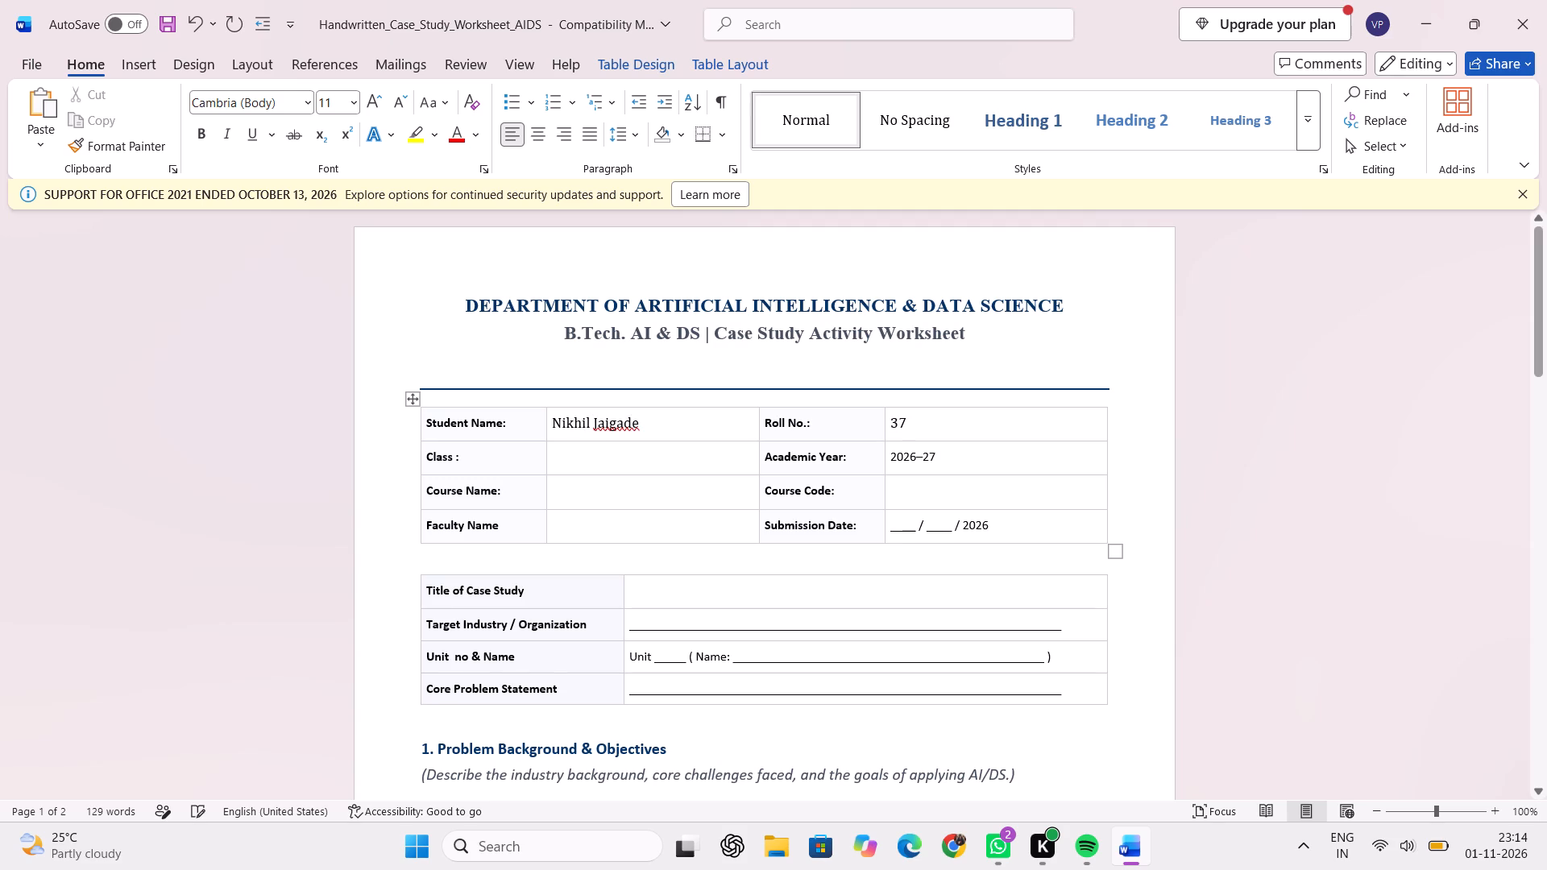
# Enter SY AIDS B as the class in the student details table.
pyautogui.click(650, 454)
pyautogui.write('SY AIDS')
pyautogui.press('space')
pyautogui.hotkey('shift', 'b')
# Begin editing the empty Course Code cell in the student details table.
pyautogui.click(944, 488)
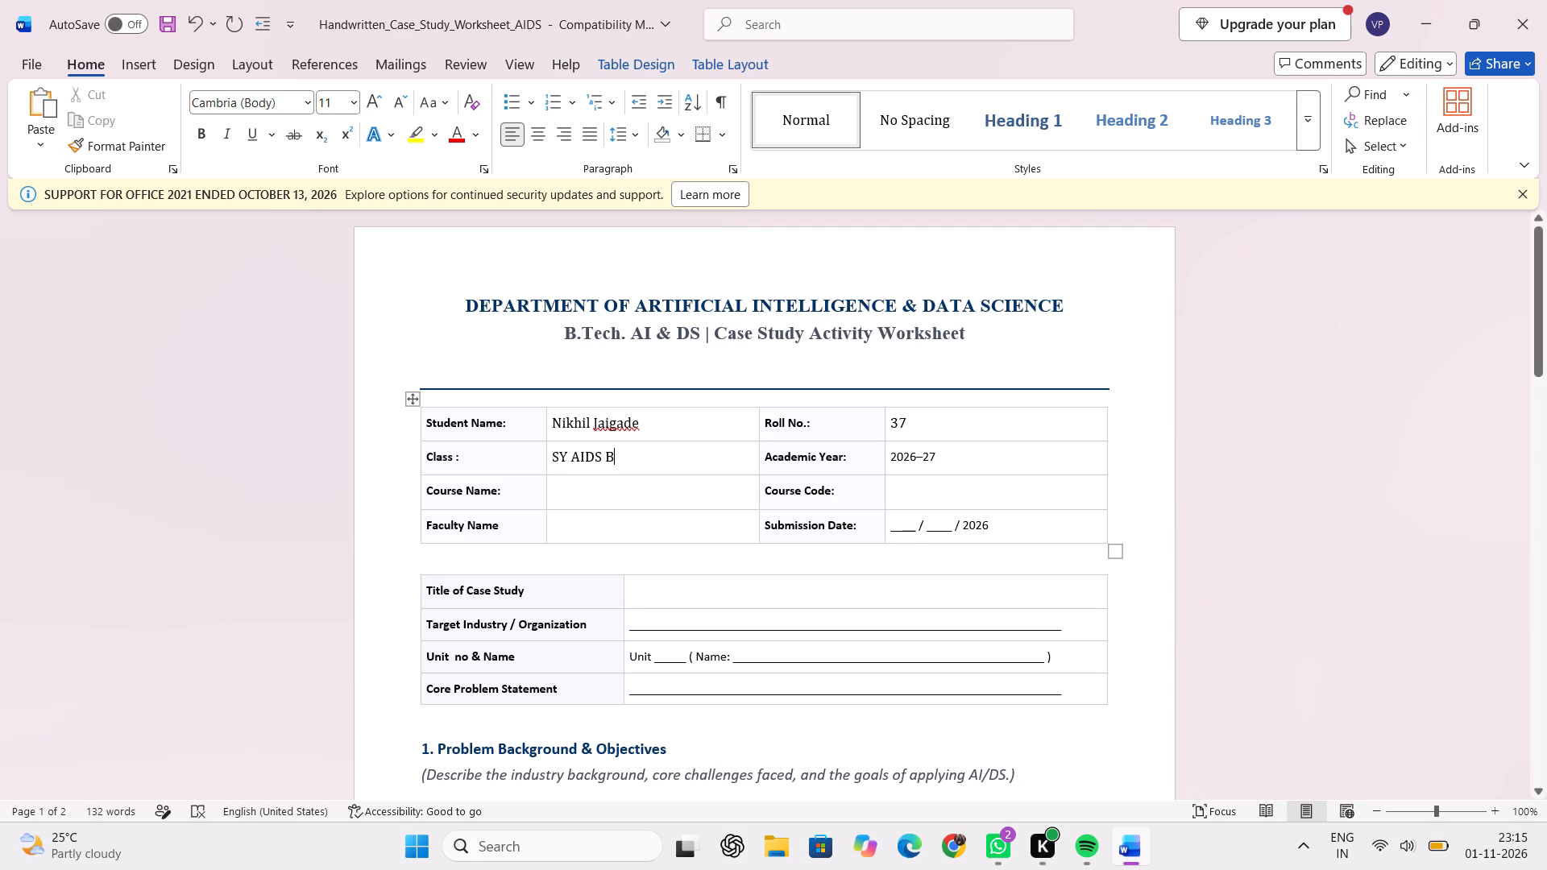
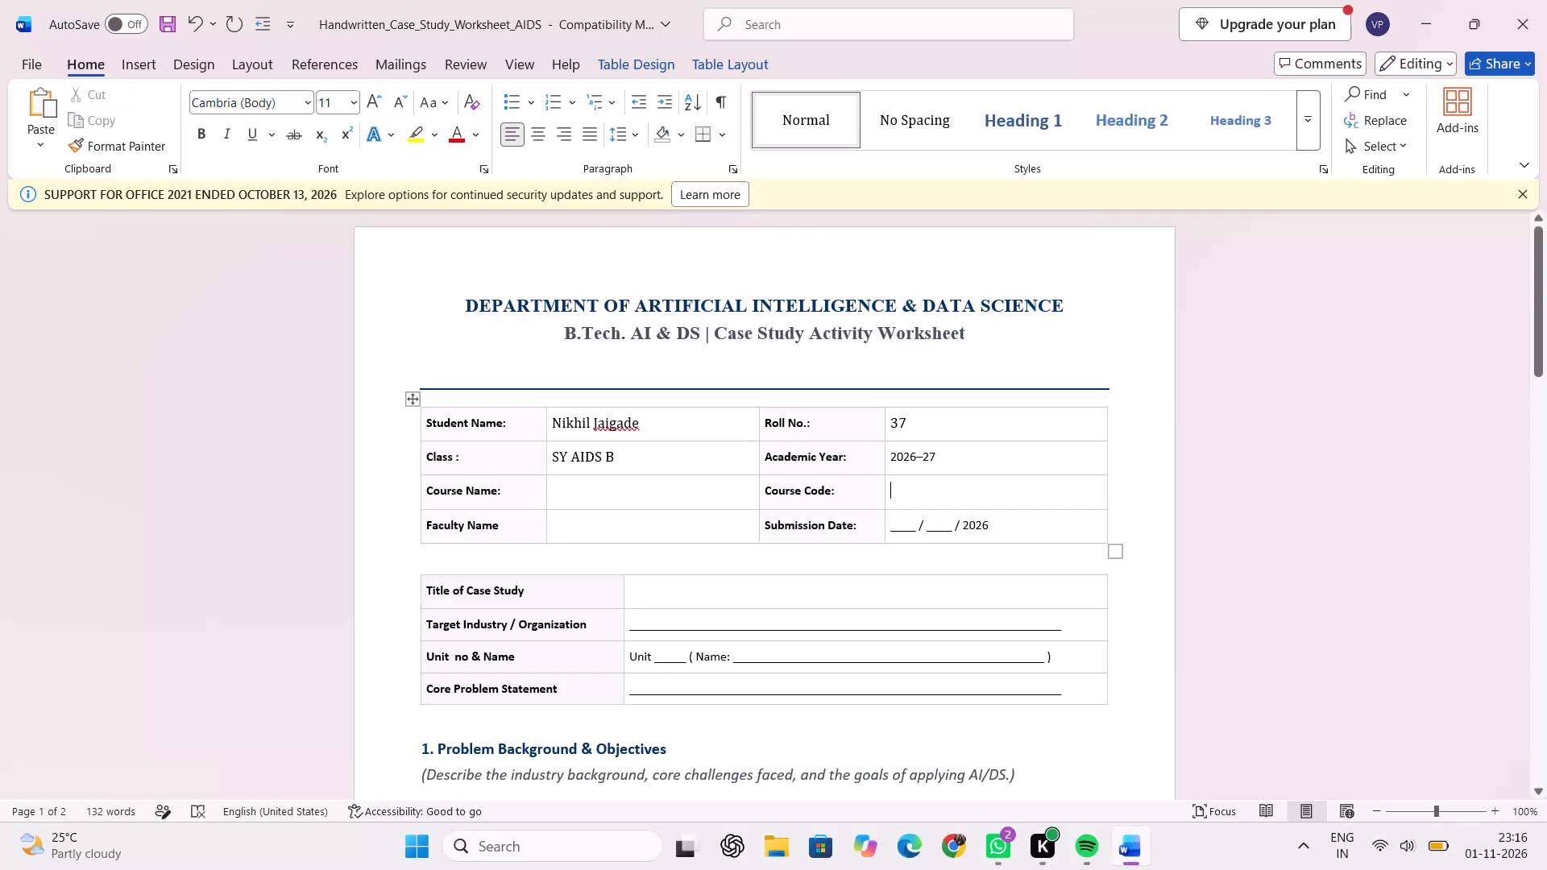
# Enter the faculty member's name, with the title Dr., in the Faculty Name cell of the student details table.
pyautogui.click(600, 530)
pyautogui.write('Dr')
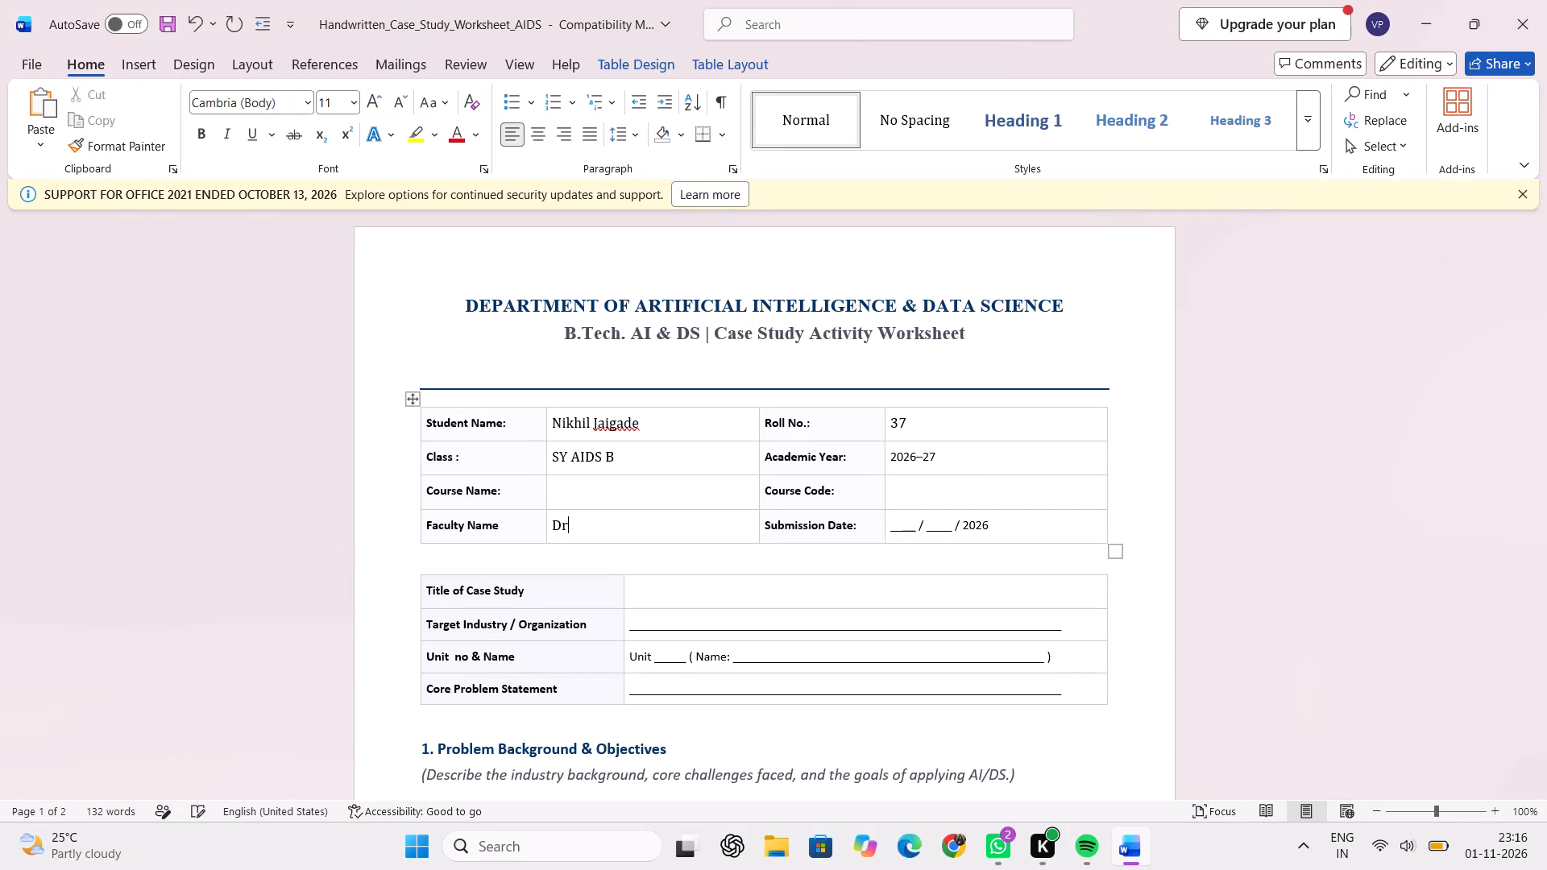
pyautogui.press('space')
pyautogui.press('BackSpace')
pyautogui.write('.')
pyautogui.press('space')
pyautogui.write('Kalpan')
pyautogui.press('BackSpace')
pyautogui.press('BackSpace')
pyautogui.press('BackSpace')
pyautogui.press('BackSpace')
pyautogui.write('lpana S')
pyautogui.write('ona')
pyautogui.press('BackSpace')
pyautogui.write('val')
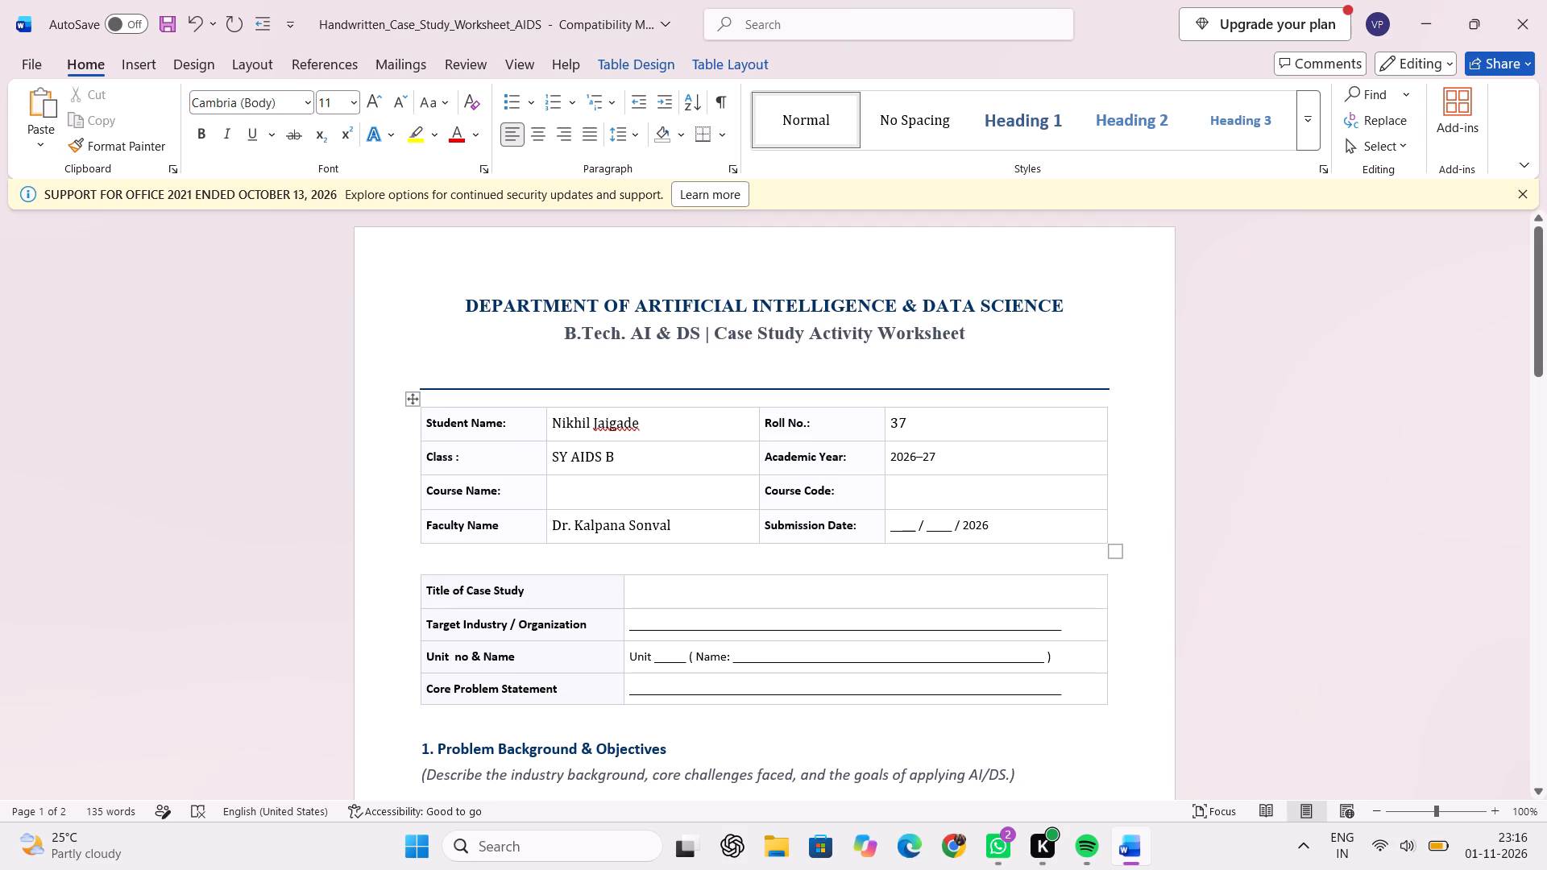
# Enter Data Structure and Algorithm as the course name in the student details table.
pyautogui.click(631, 499)
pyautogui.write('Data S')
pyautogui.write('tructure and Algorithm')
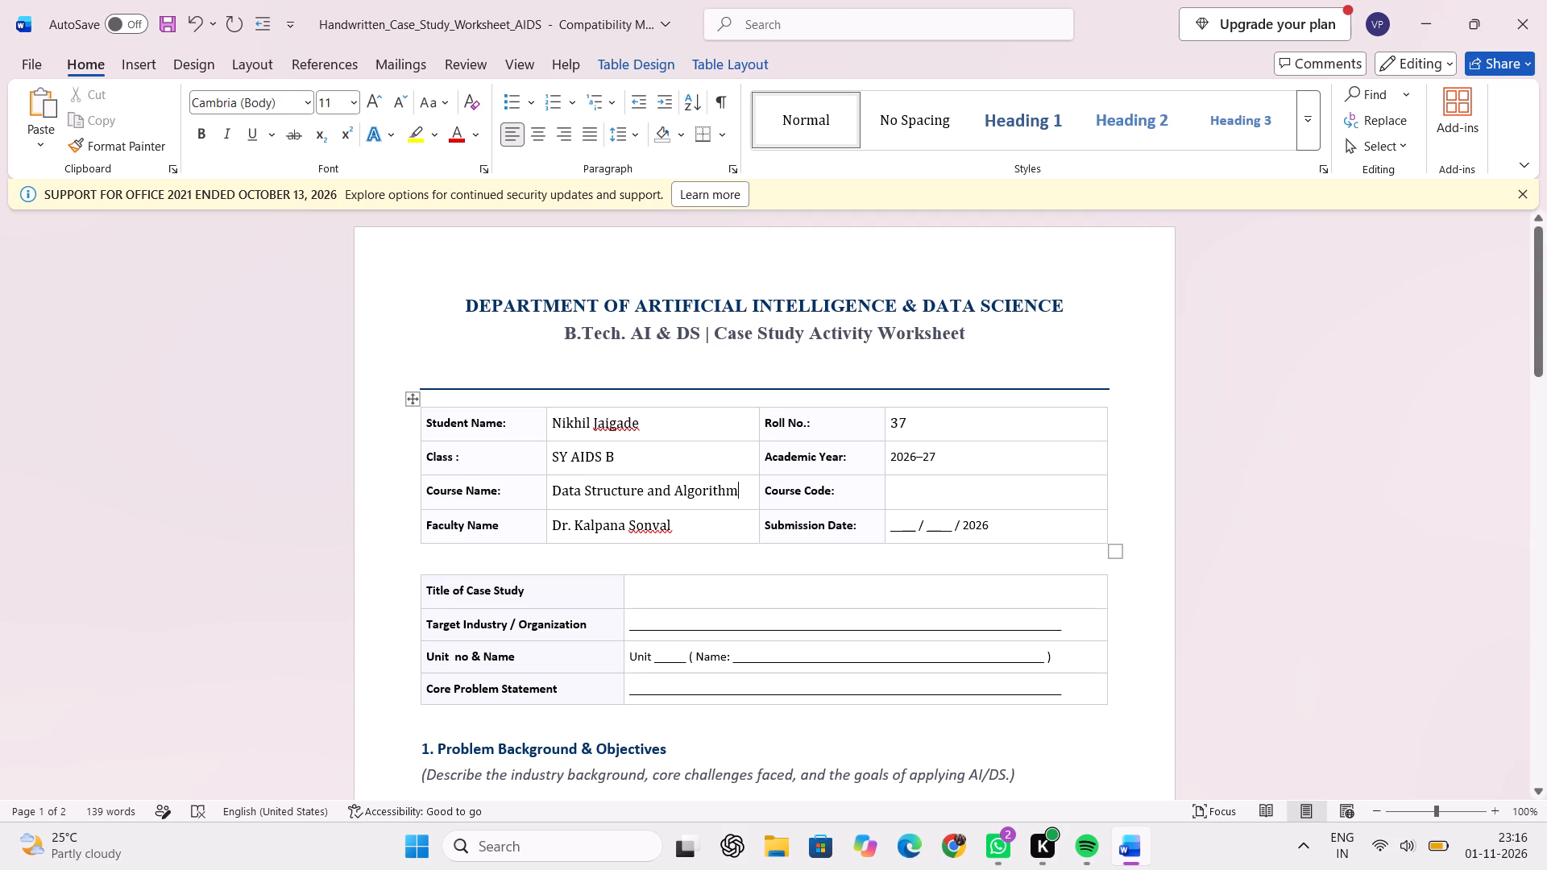
# Begin editing the empty Title of Case Study cell in the case study details table.
pyautogui.click(701, 599)
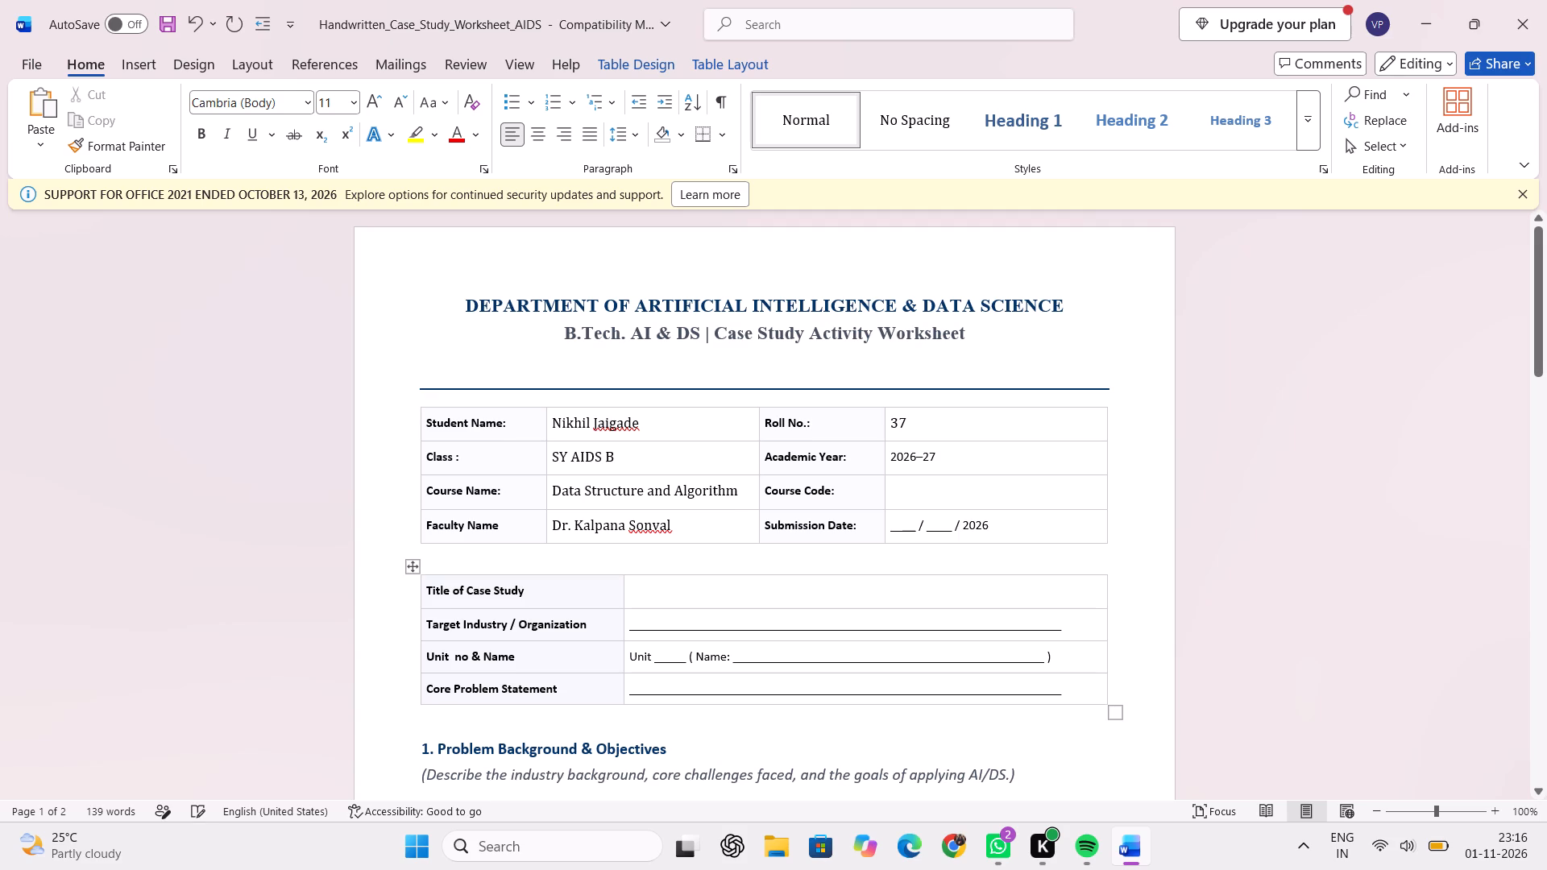
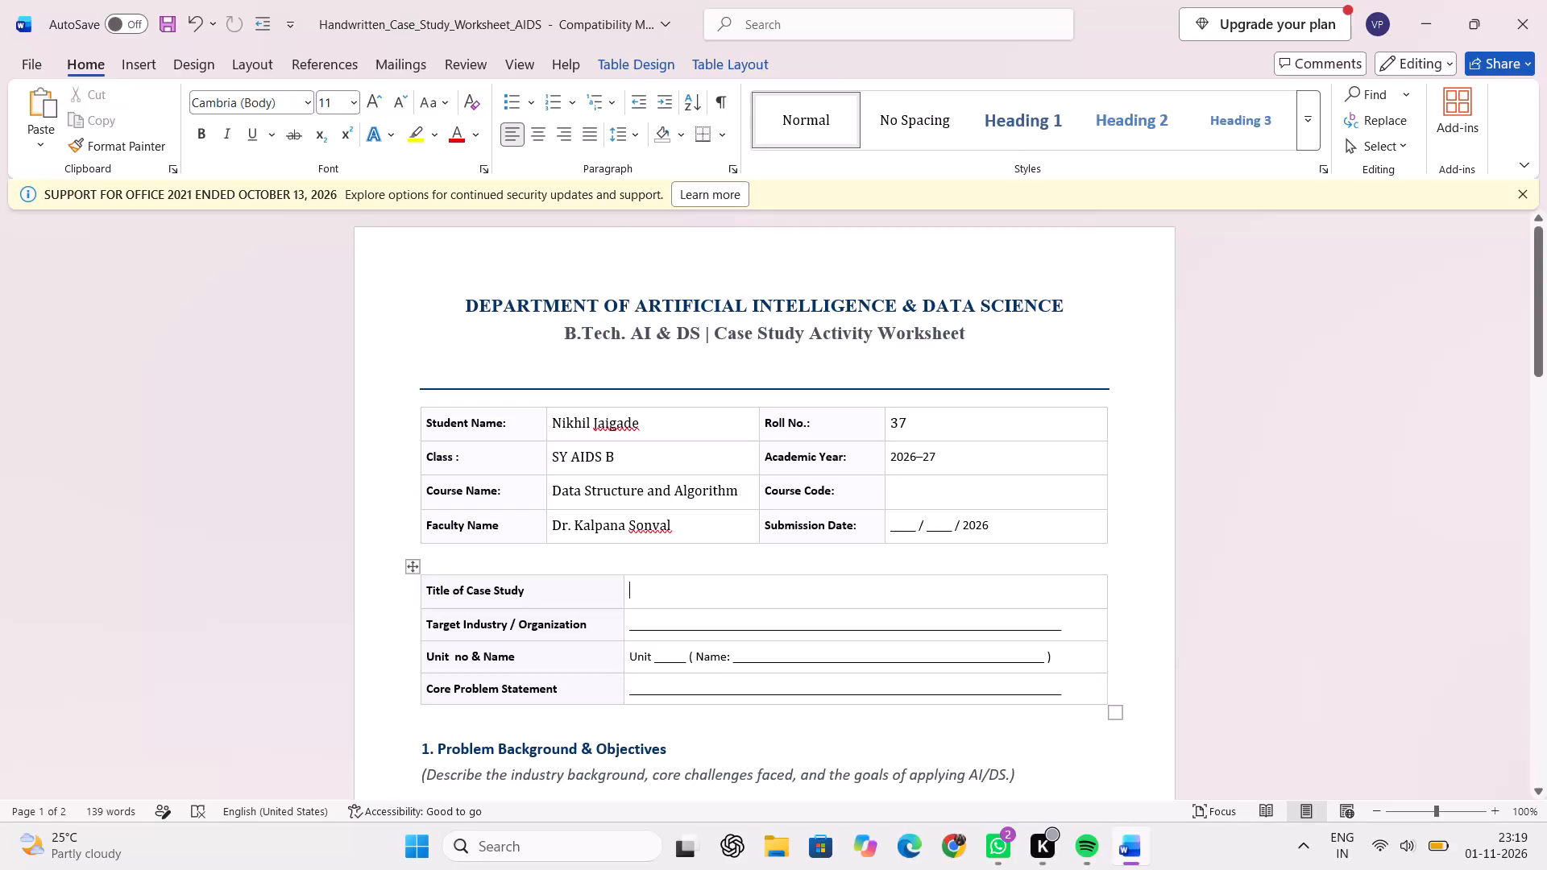
# Fill in the empty Course Code cell of the student details table with ADPCC302.
pyautogui.click(910, 490)
pyautogui.write('ADPCc')
pyautogui.press('3')
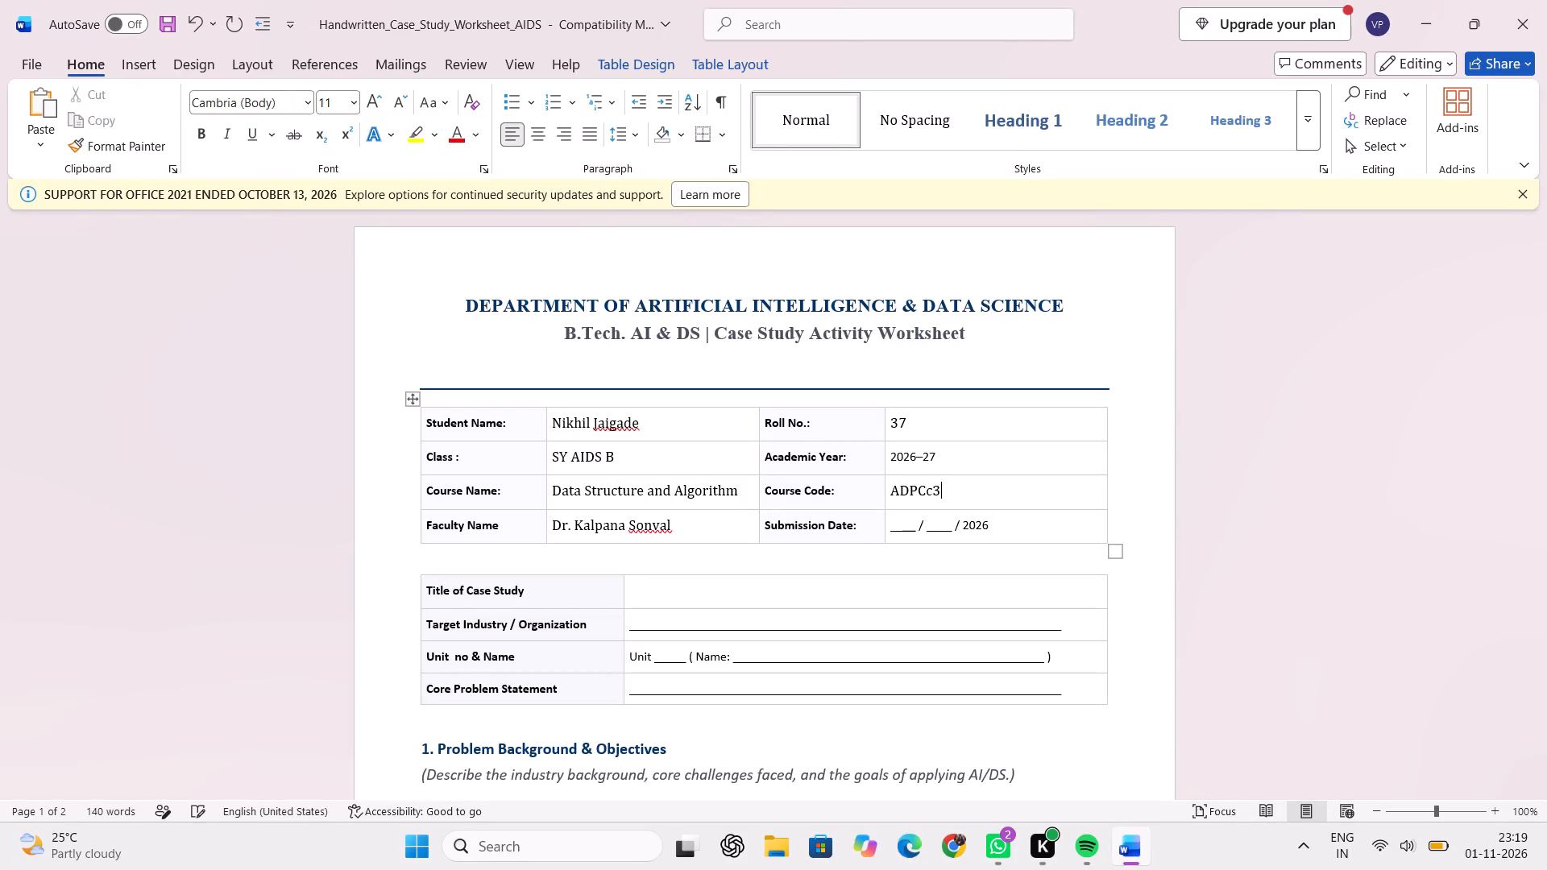
pyautogui.press('BackSpace')
pyautogui.press('BackSpace')
pyautogui.write('C302')
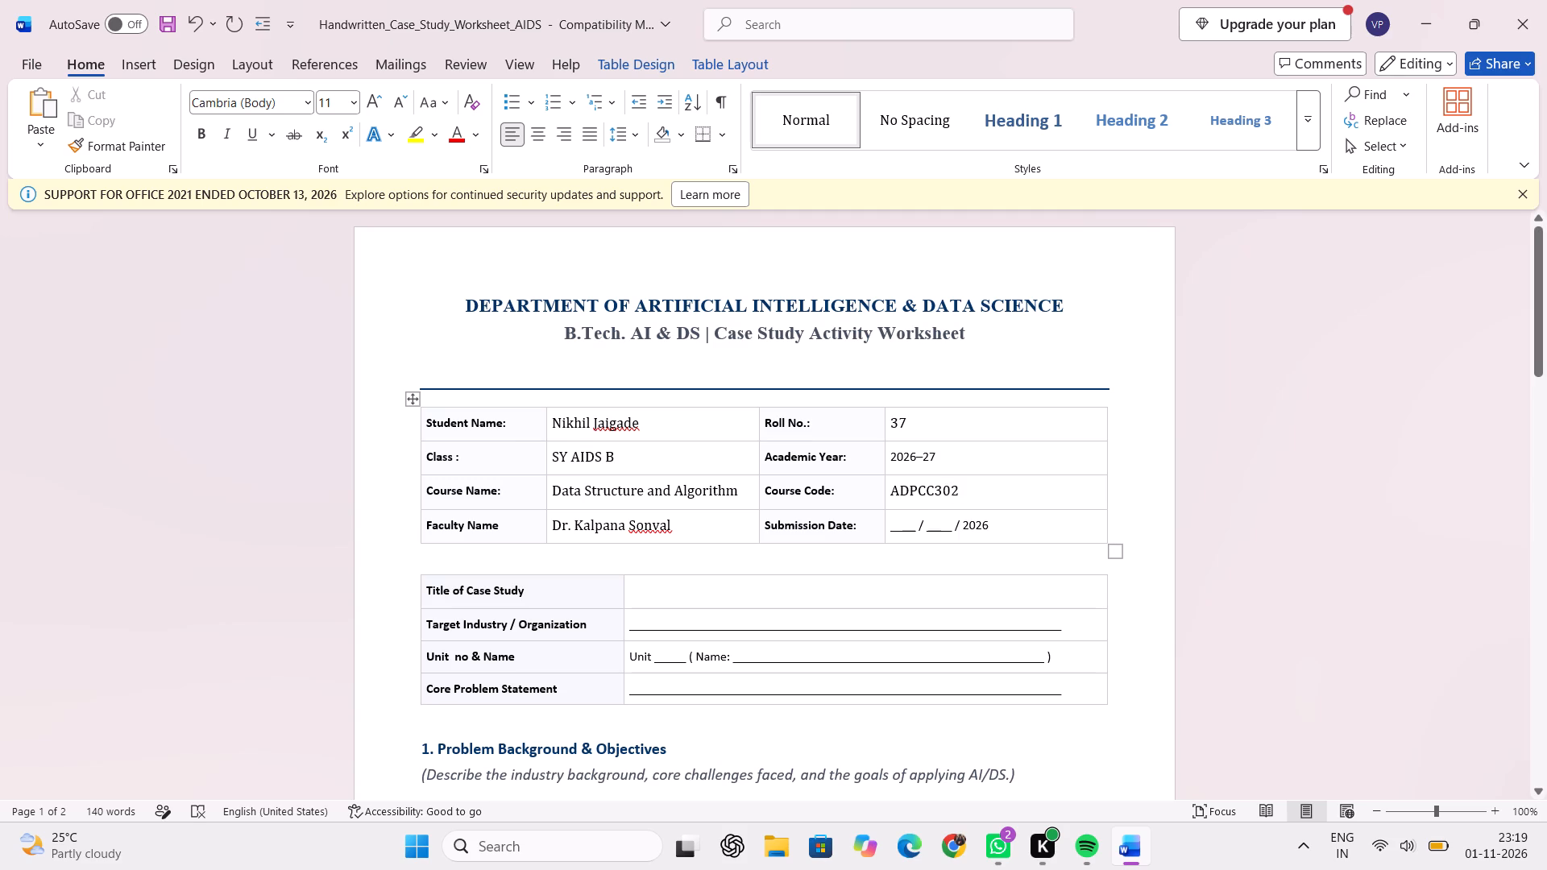
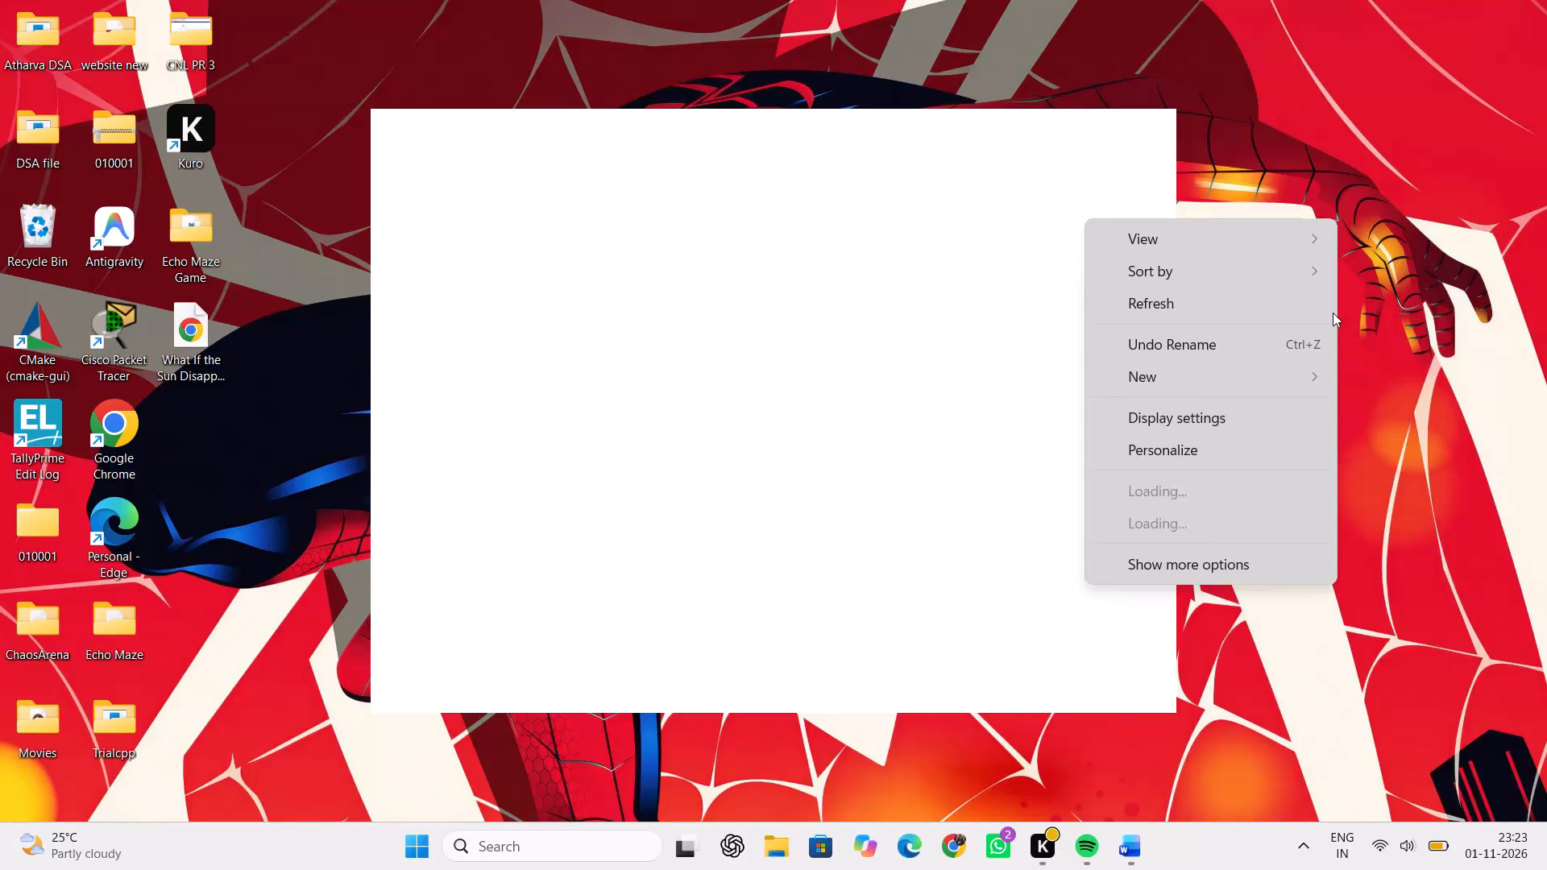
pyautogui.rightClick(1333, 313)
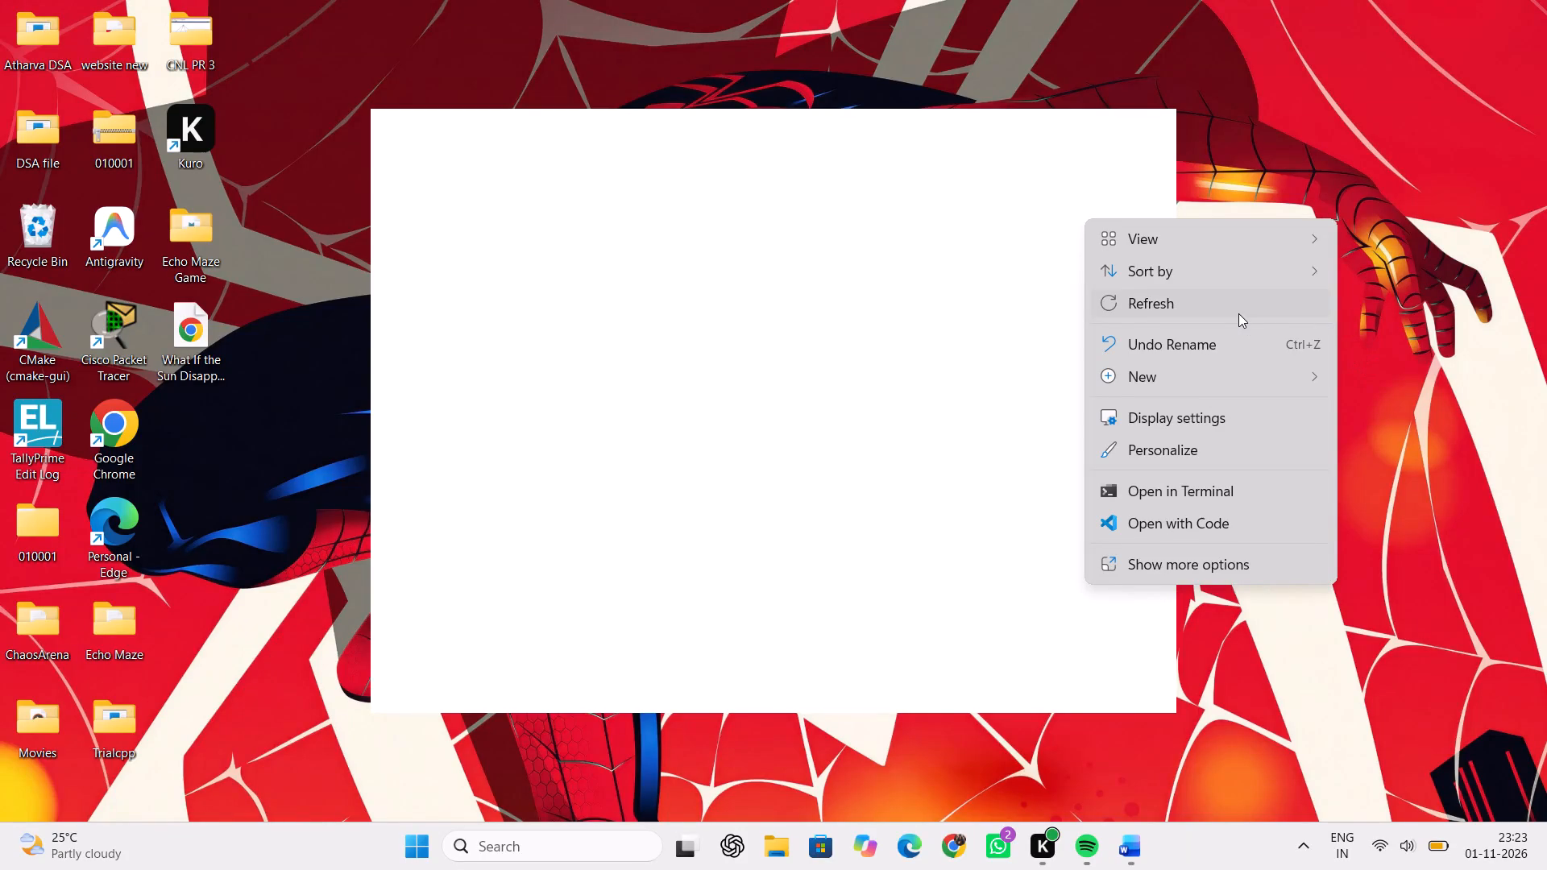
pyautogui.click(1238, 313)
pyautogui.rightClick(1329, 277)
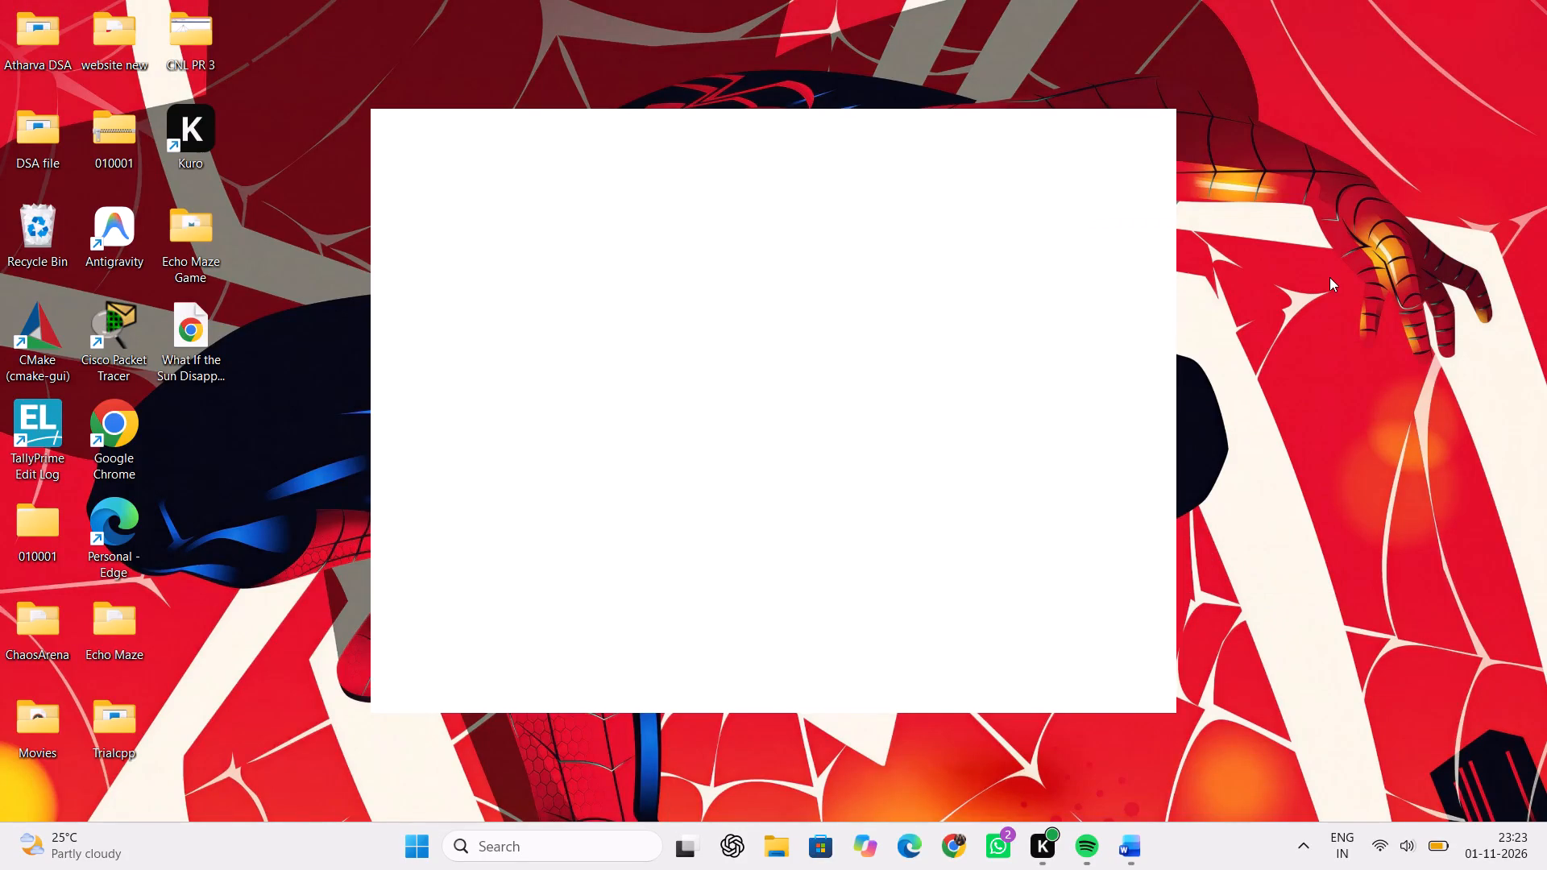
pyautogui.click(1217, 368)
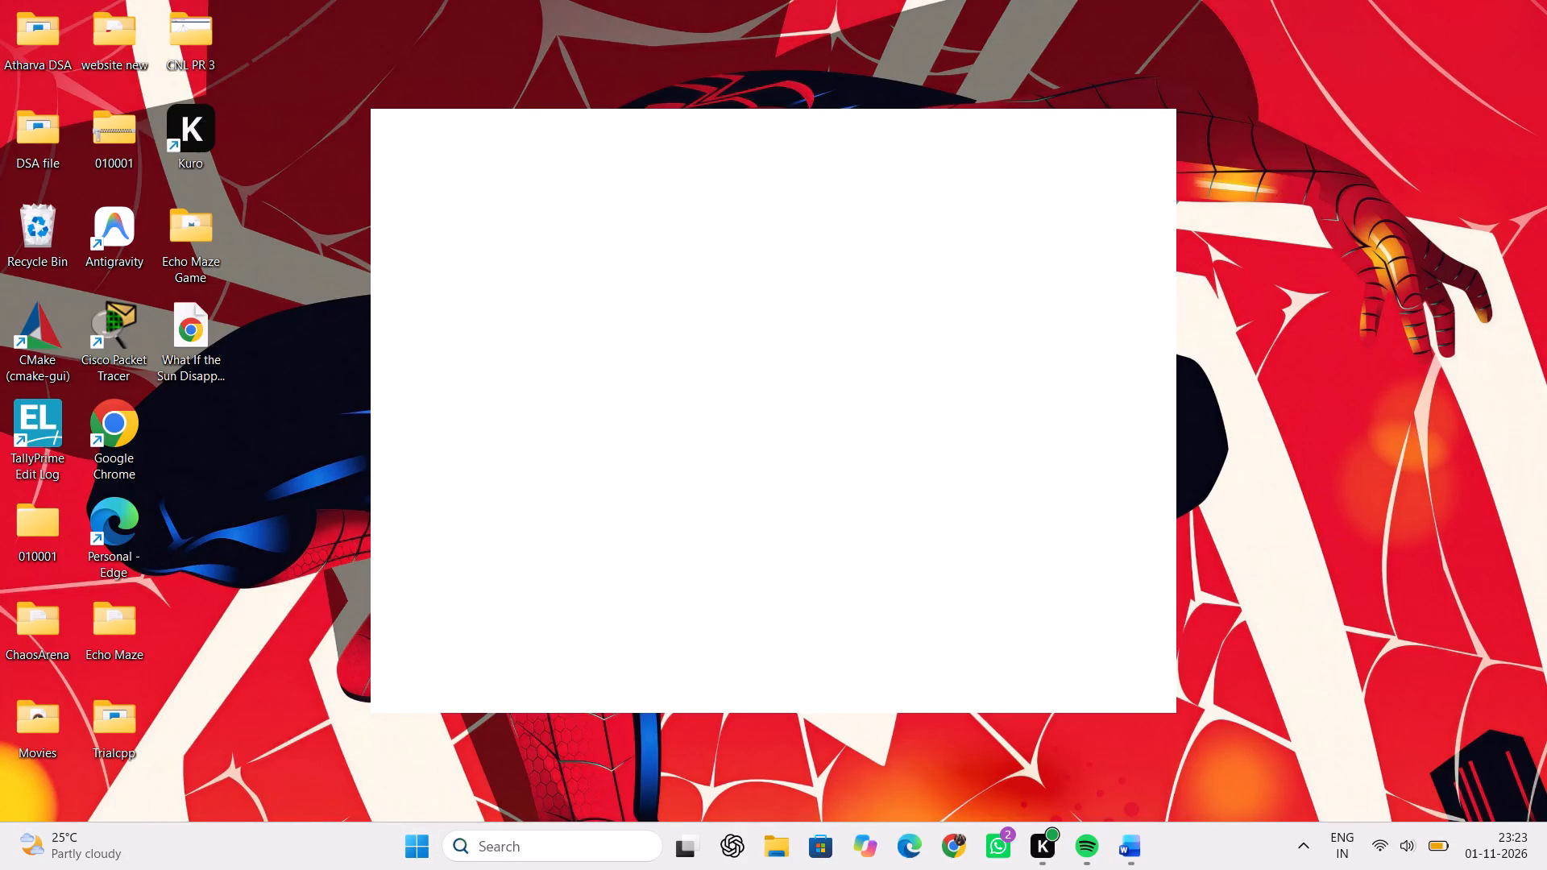
pyautogui.click(527, 847)
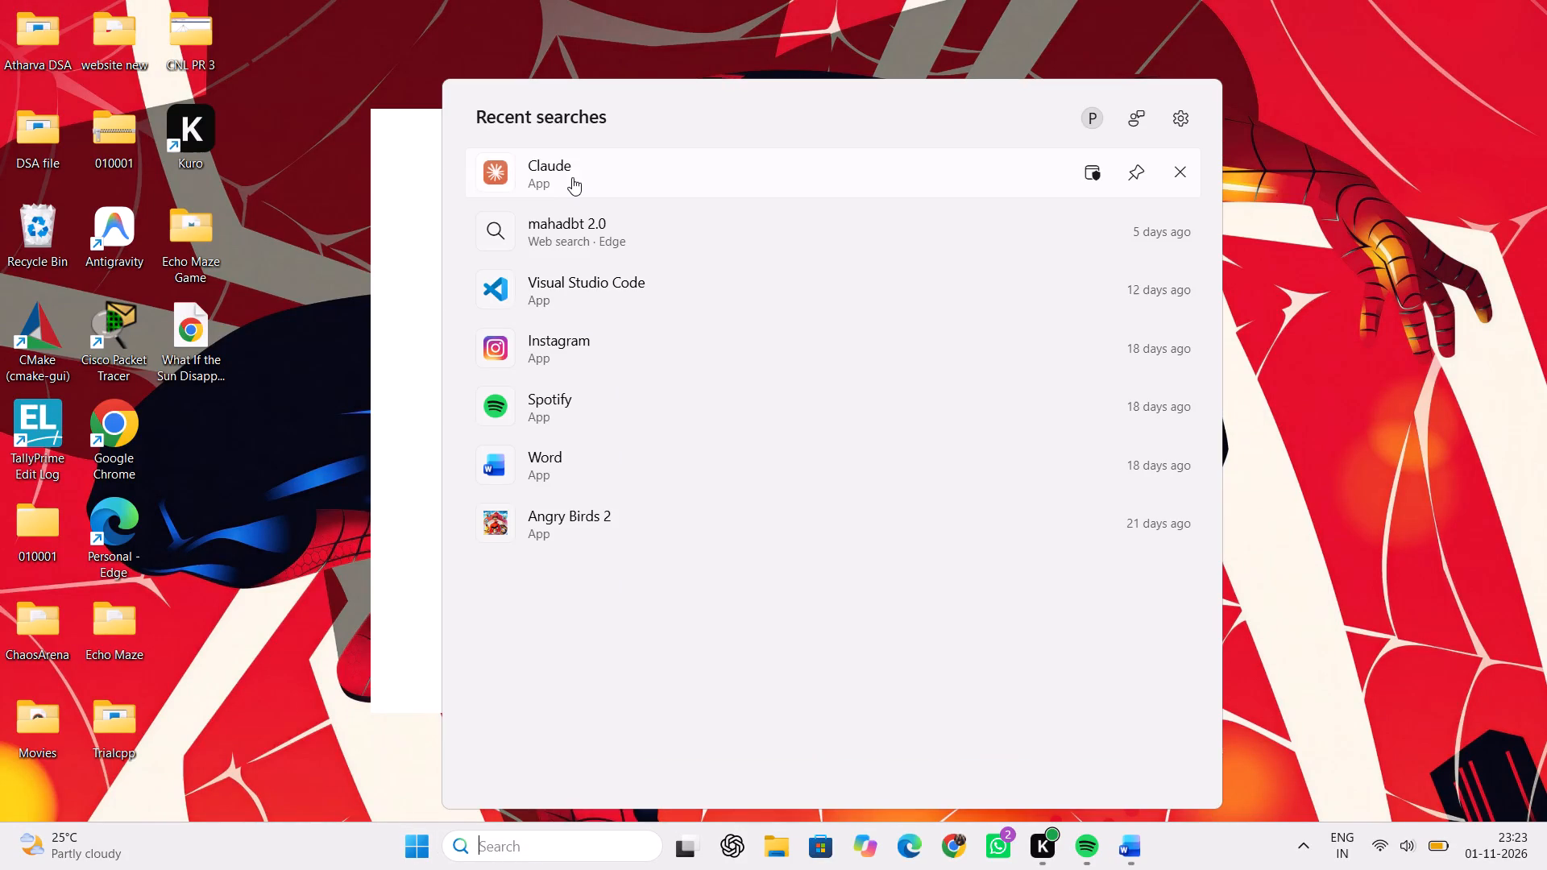
pyautogui.click(562, 173)
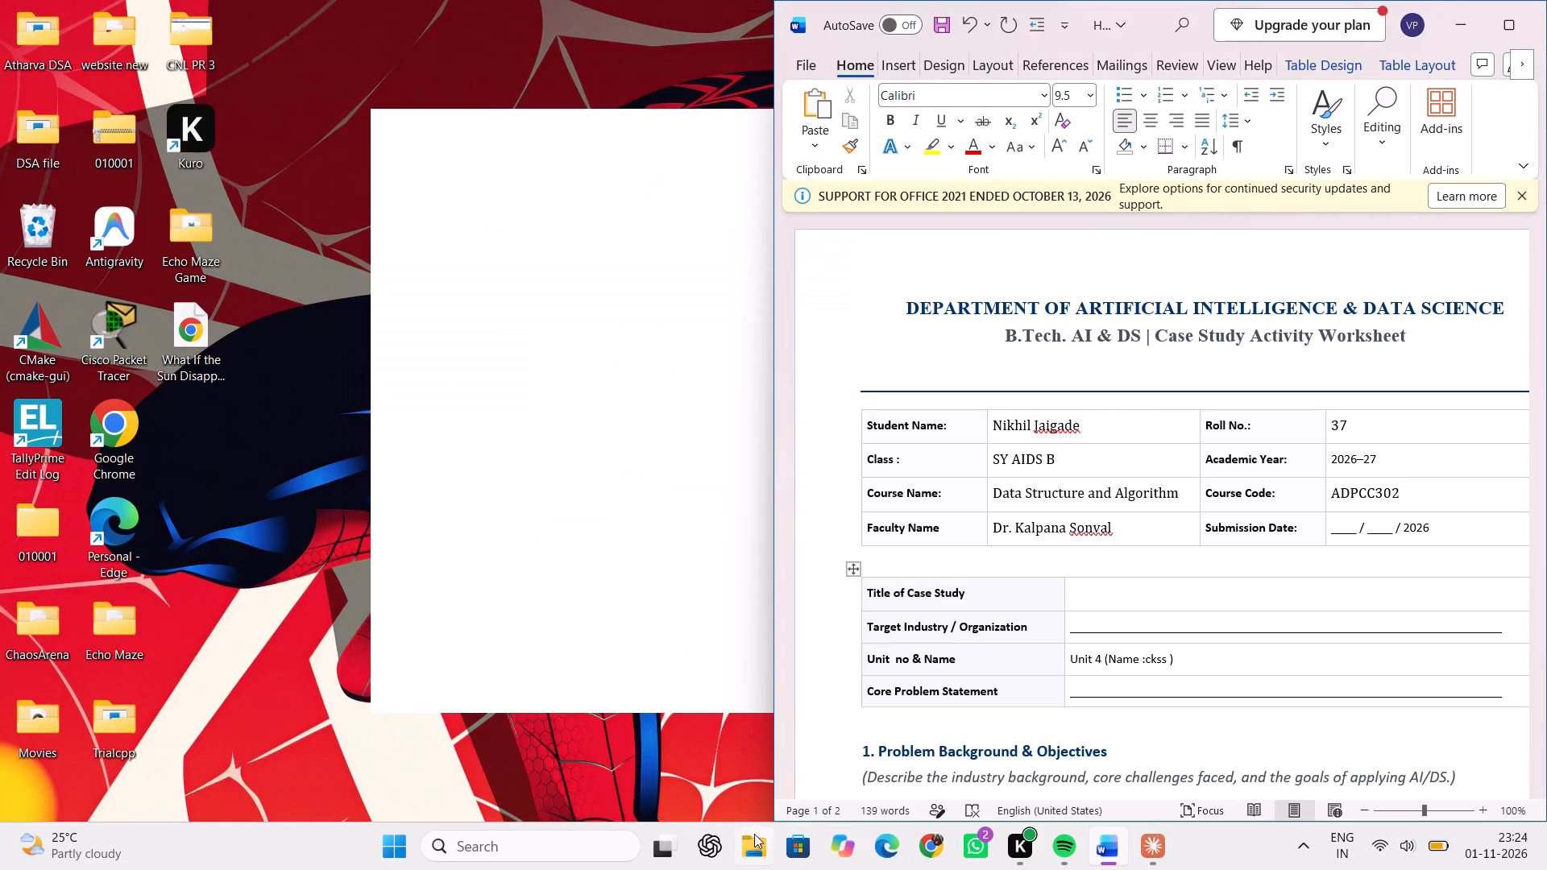
# Open Case_Study_Queue_Unit4 from the Downloads folder in Word and place it side by side with the worksheet.
pyautogui.click(754, 835)
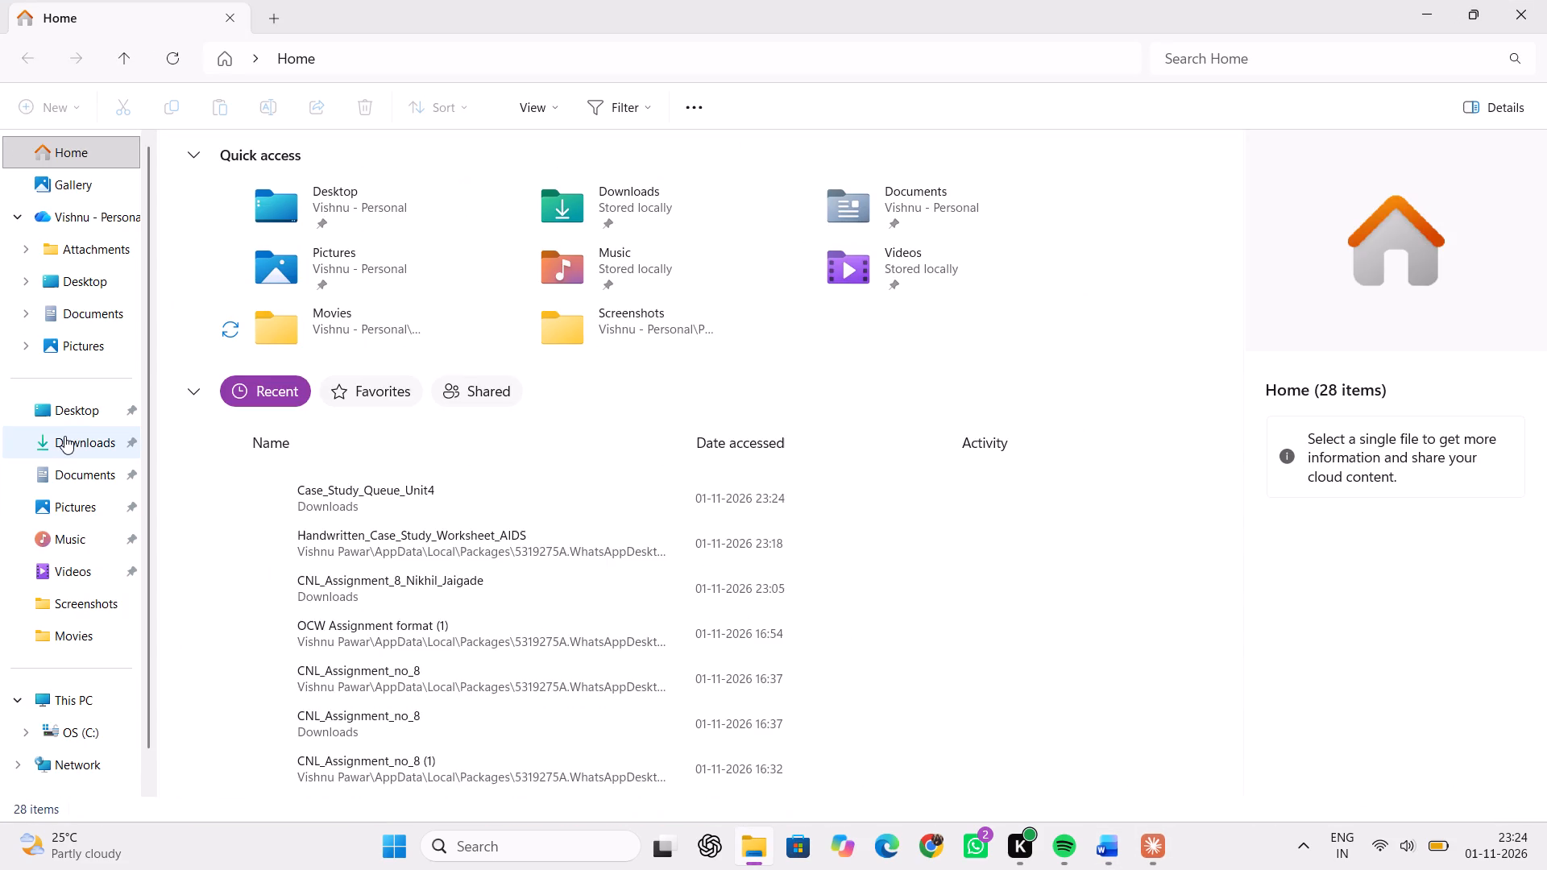
pyautogui.click(64, 436)
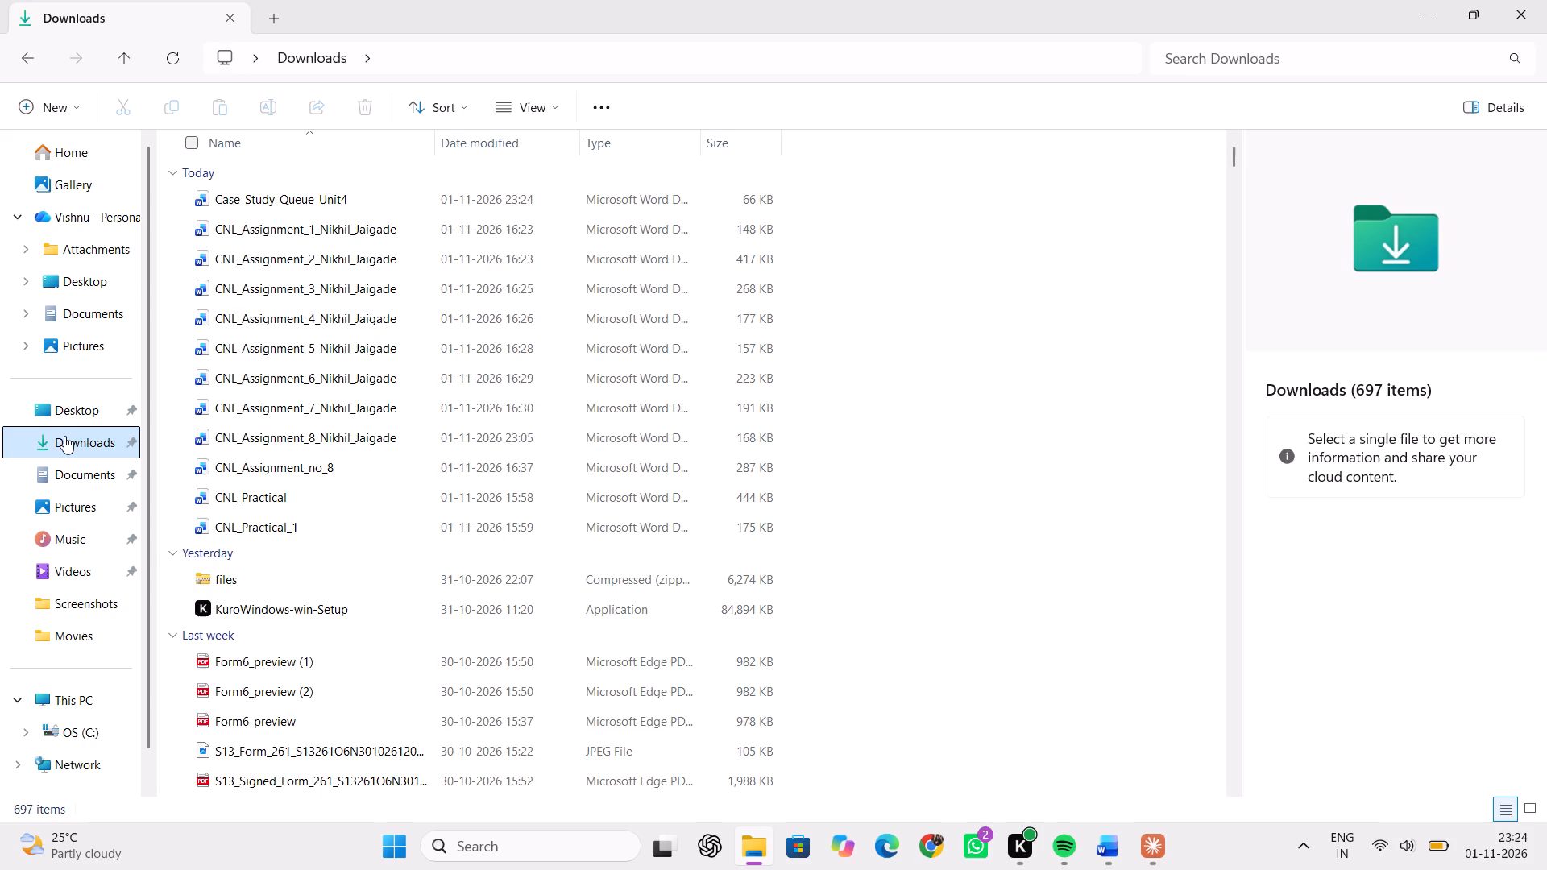
pyautogui.doubleClick(230, 193)
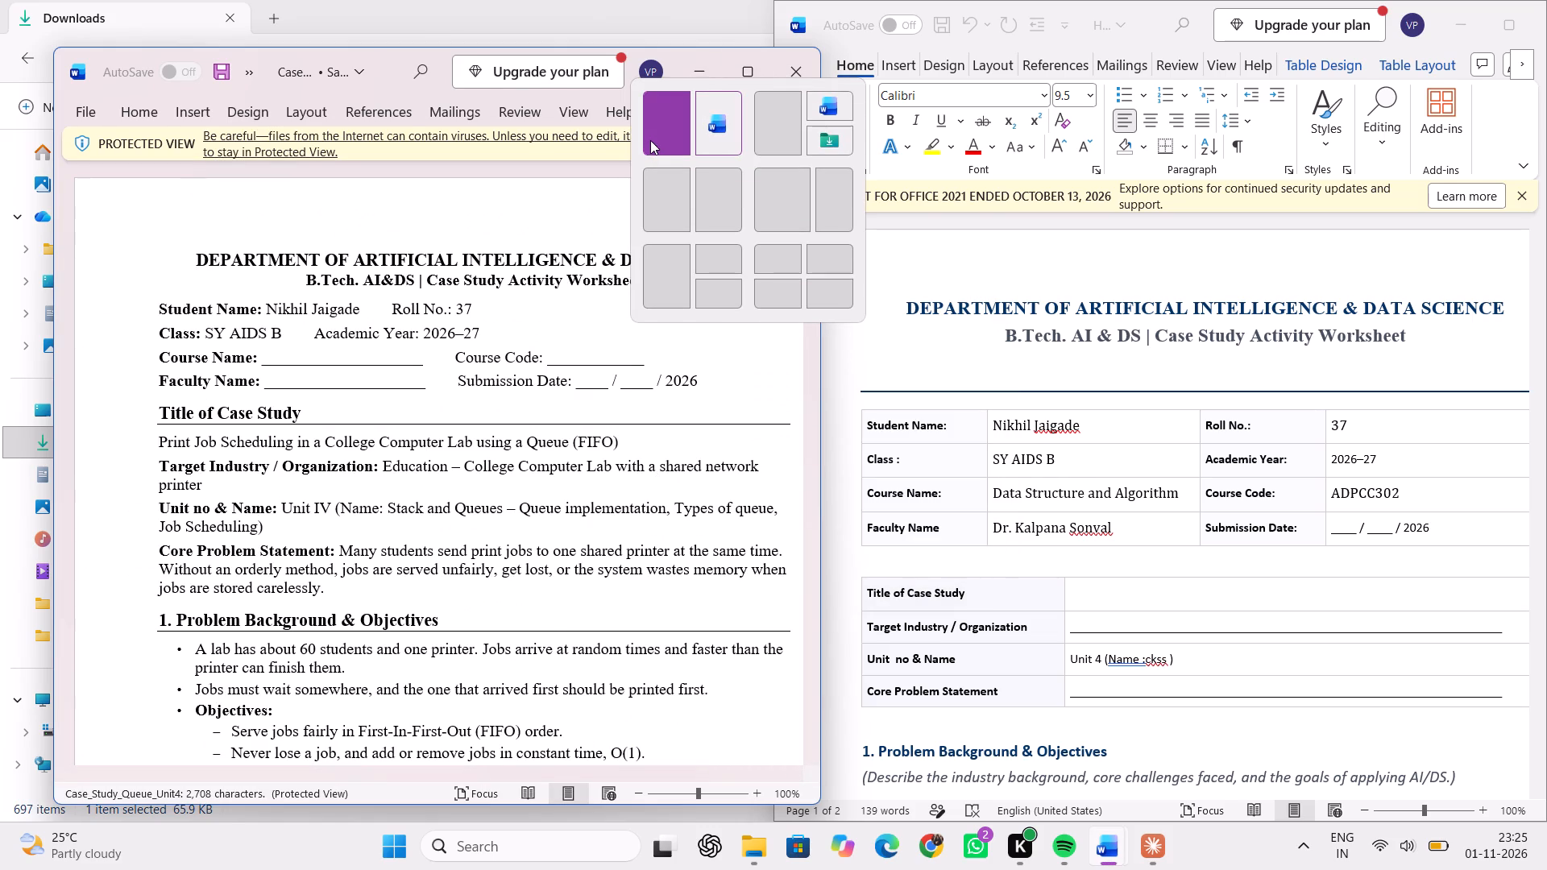
pyautogui.click(650, 140)
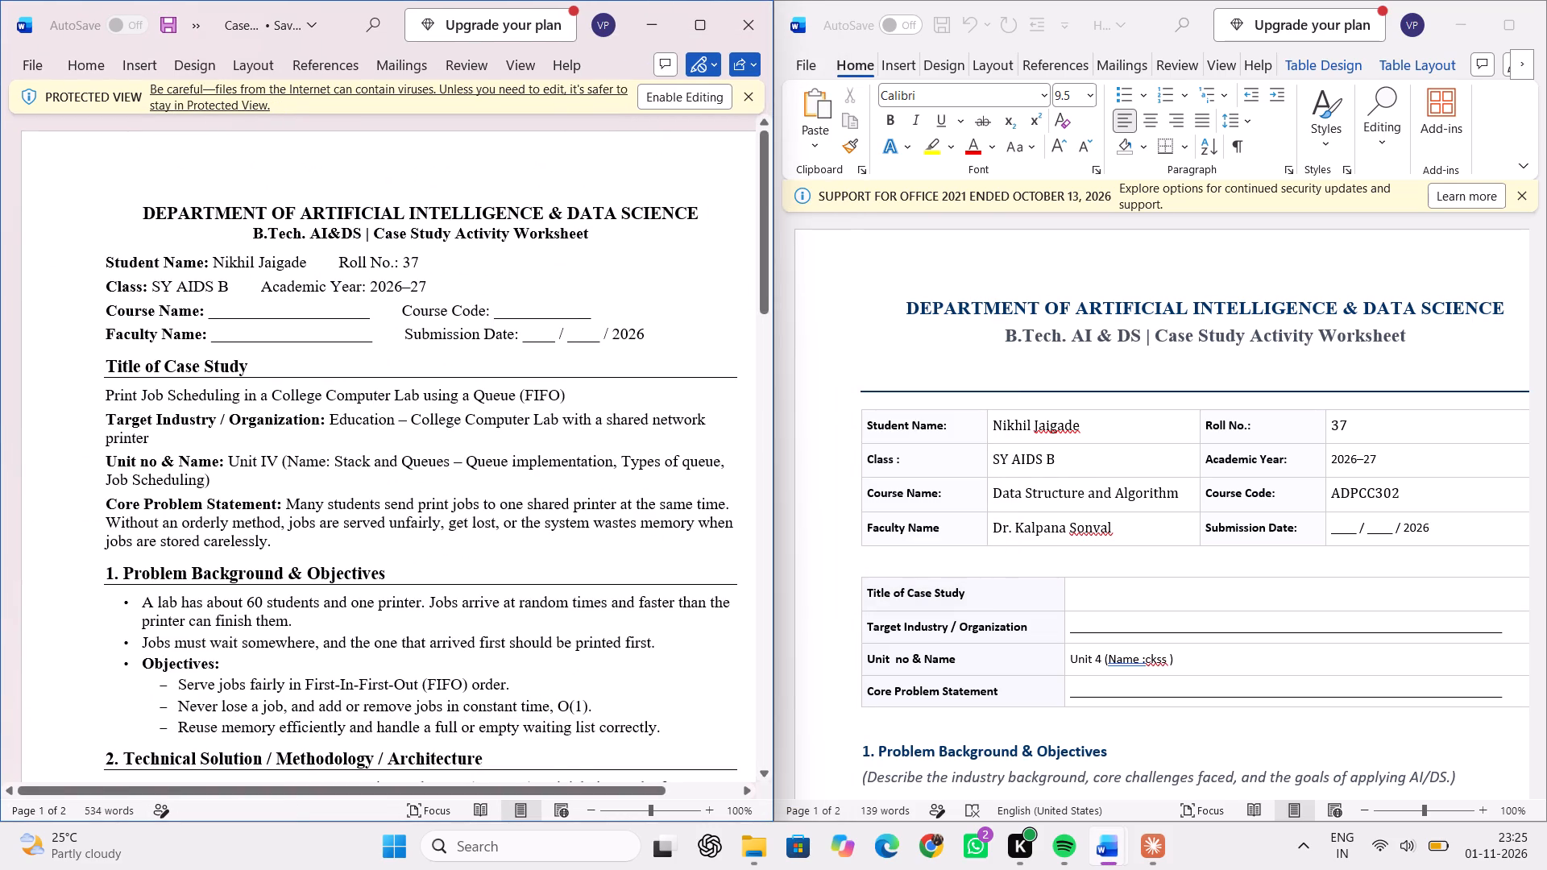
# Copy "Print Job Scheduling in a College Computer Lab using a Queue (FIFO)" from the downloaded document into the worksheet's Title of Case Study cell.
pyautogui.moveTo(106, 395); pyautogui.dragTo(581, 389)
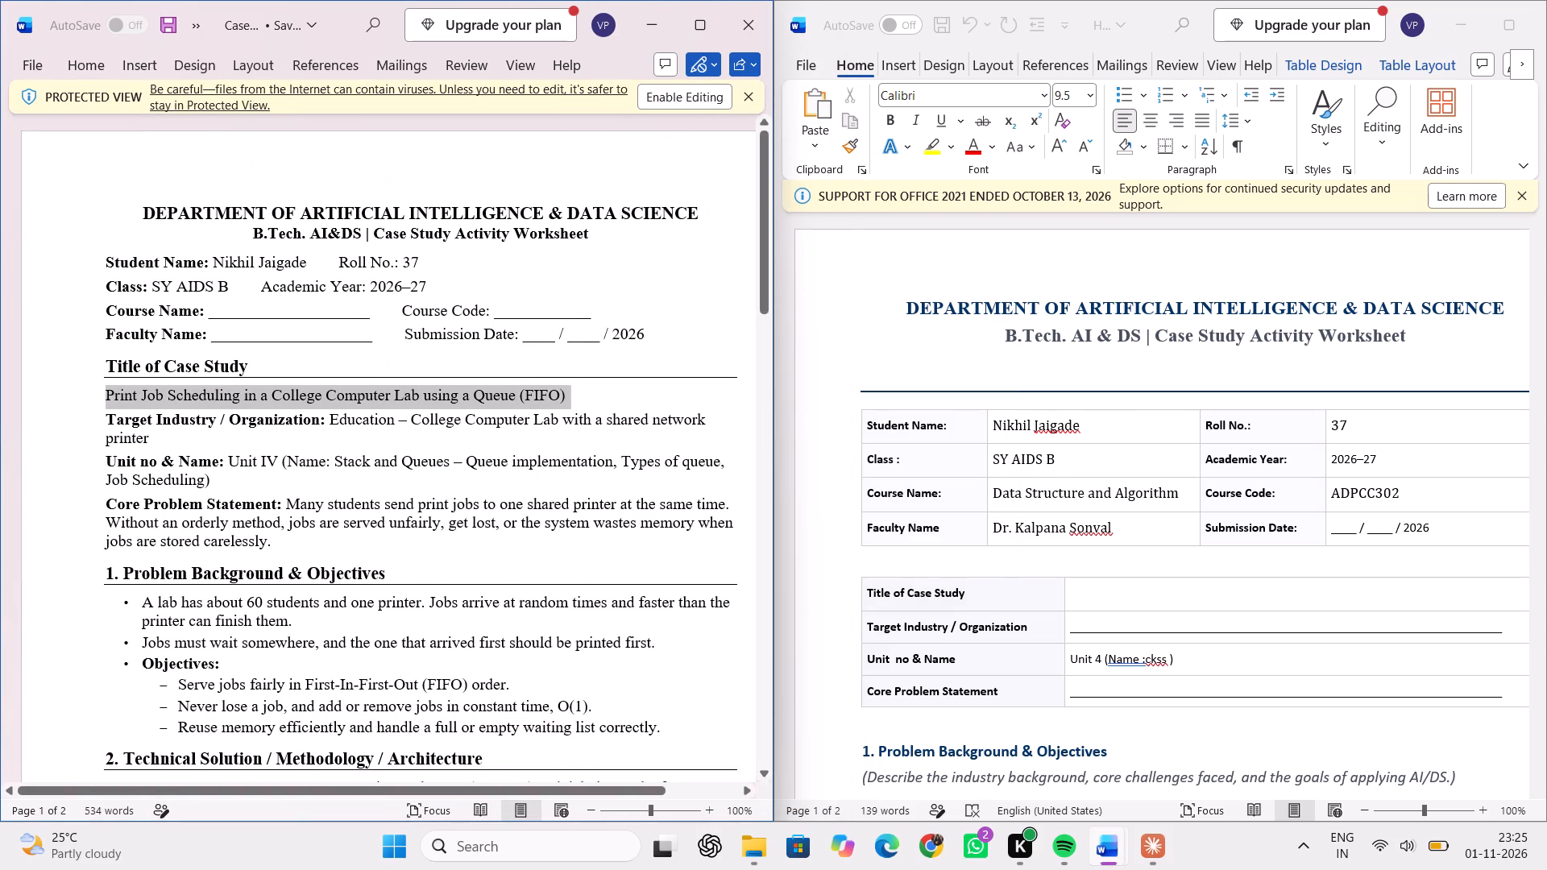
pyautogui.moveTo(581, 389); pyautogui.dragTo(567, 395)
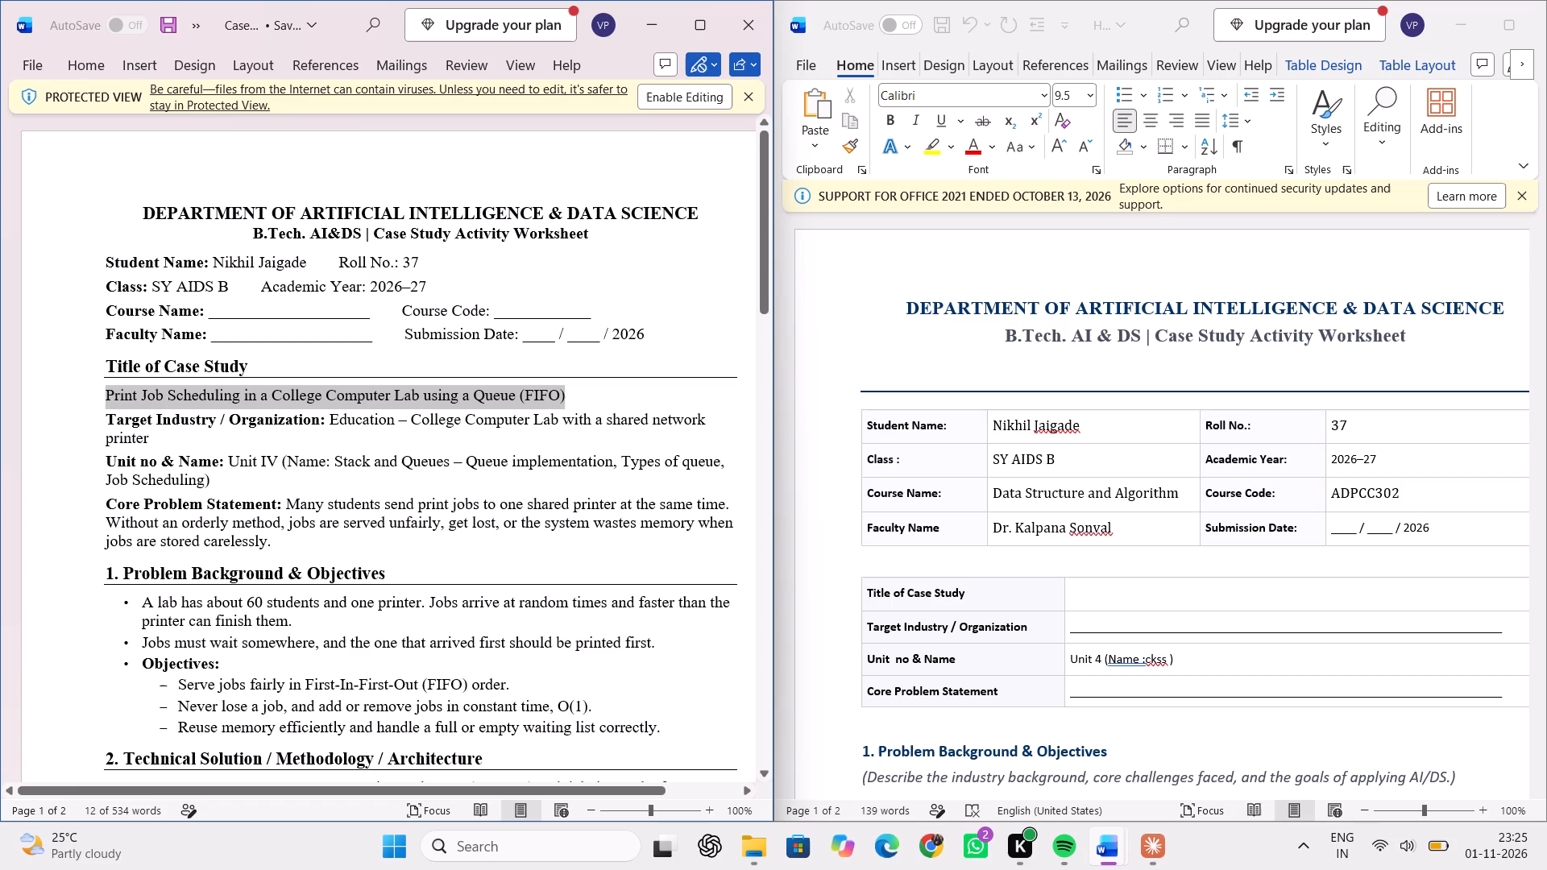
pyautogui.hotkey('ctrl', 'c')
pyautogui.click(1147, 585)
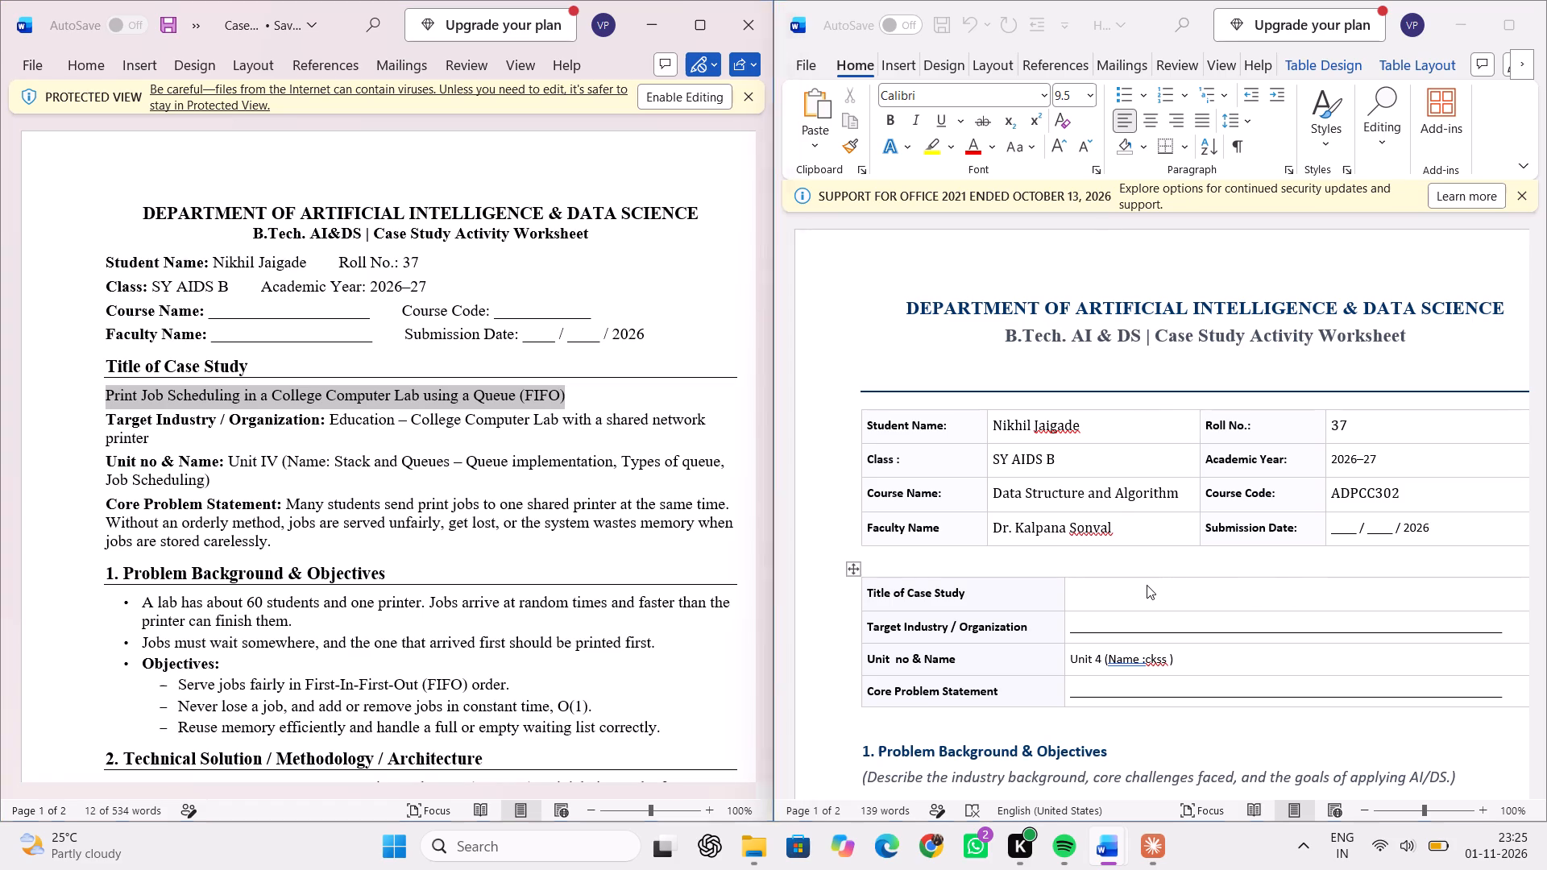
pyautogui.click(1078, 590)
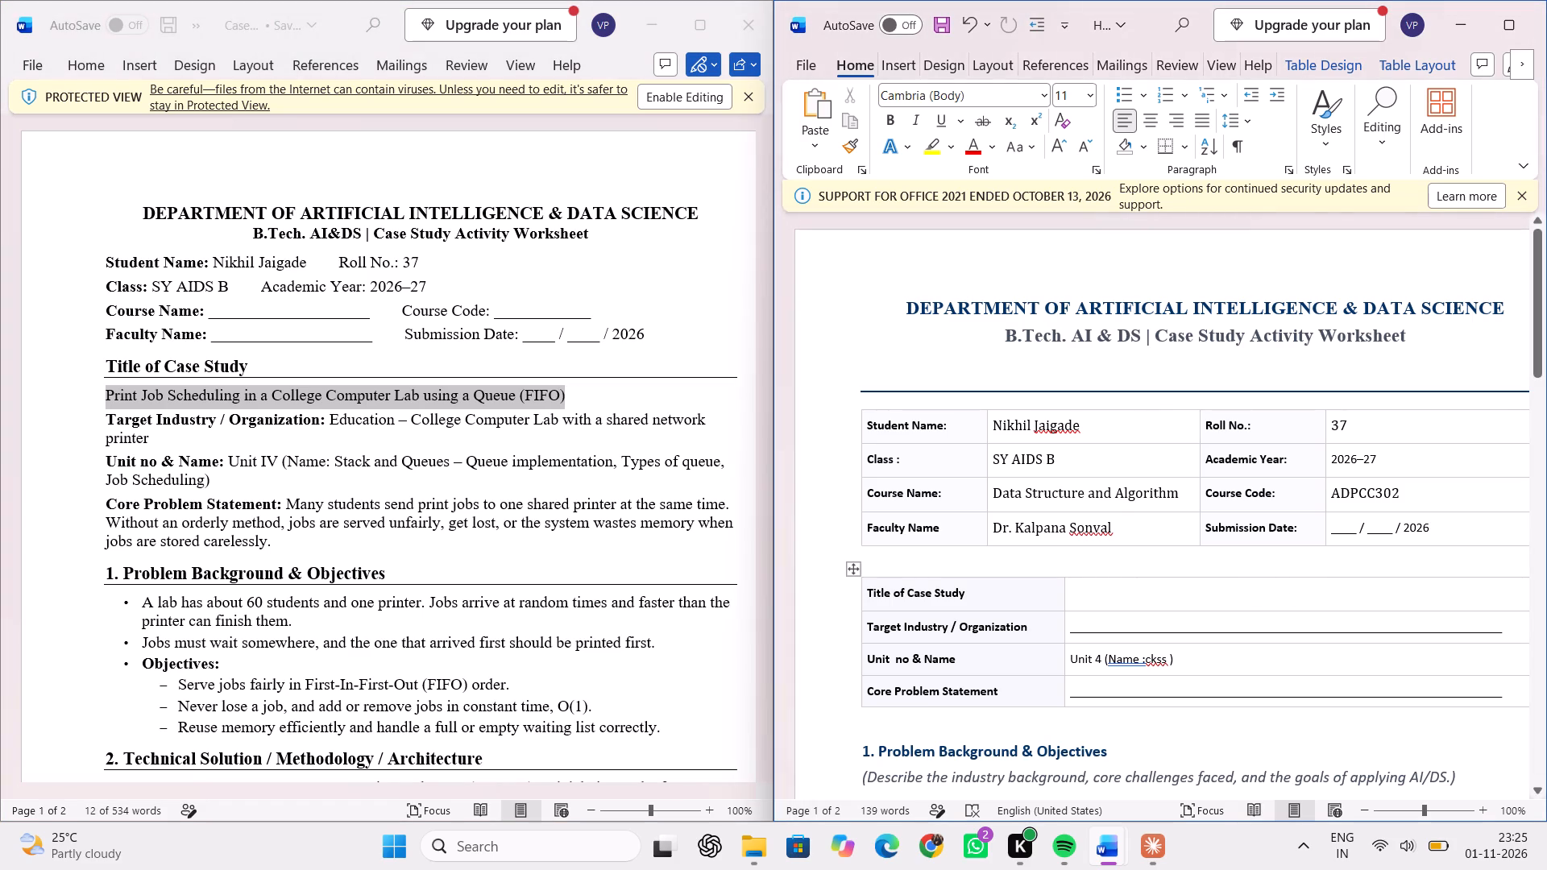
pyautogui.hotkey('ctrl', 'v')
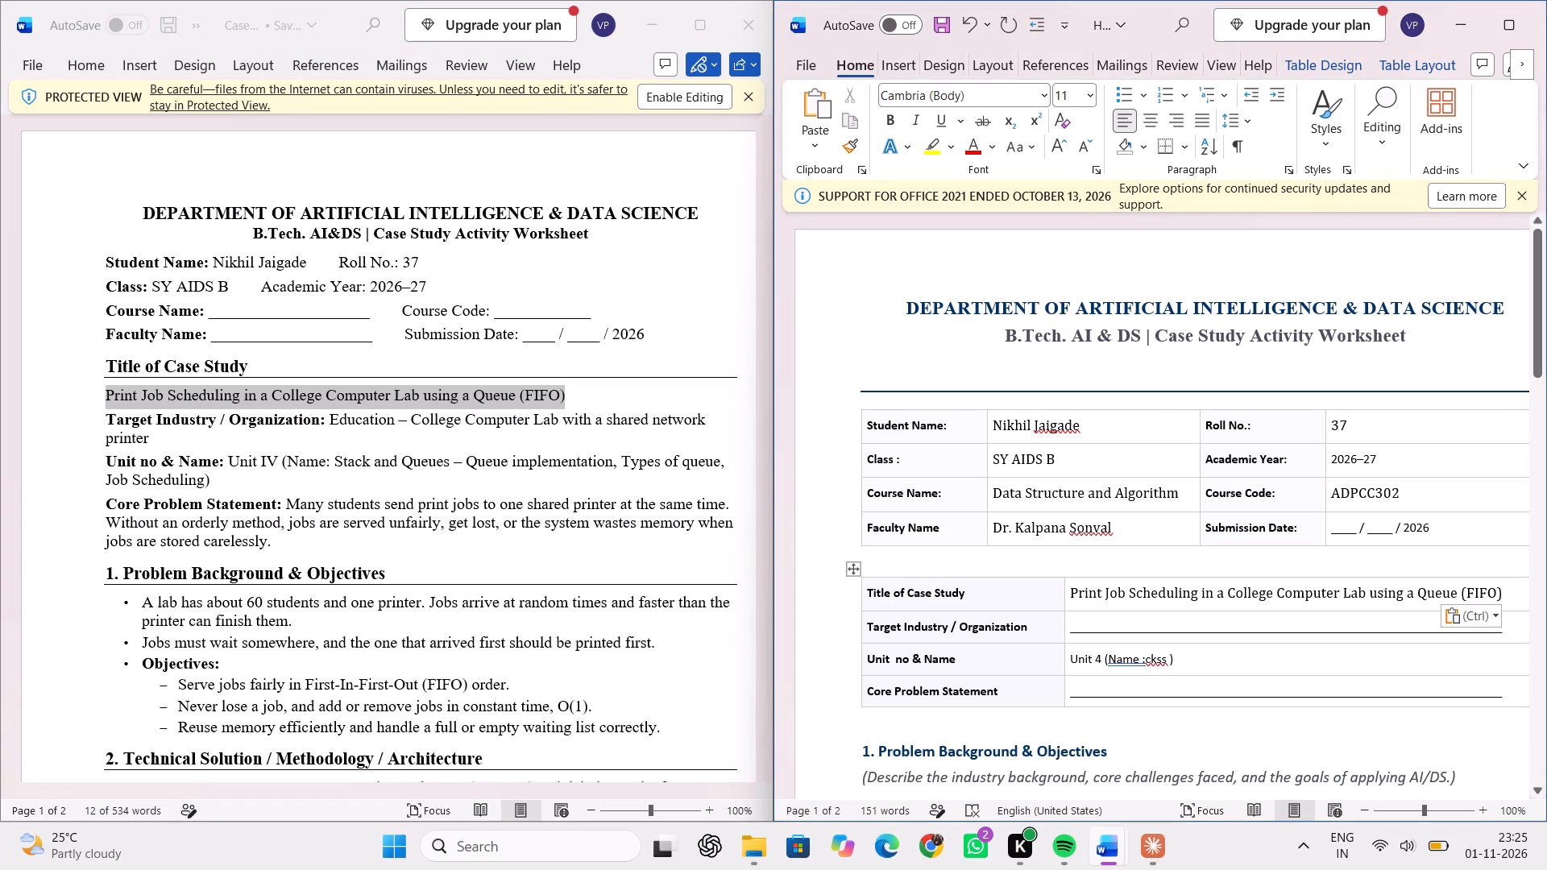
# Clear the blank underscore line from the worksheet's Target Industry / Organization cell.
pyautogui.click(1091, 632)
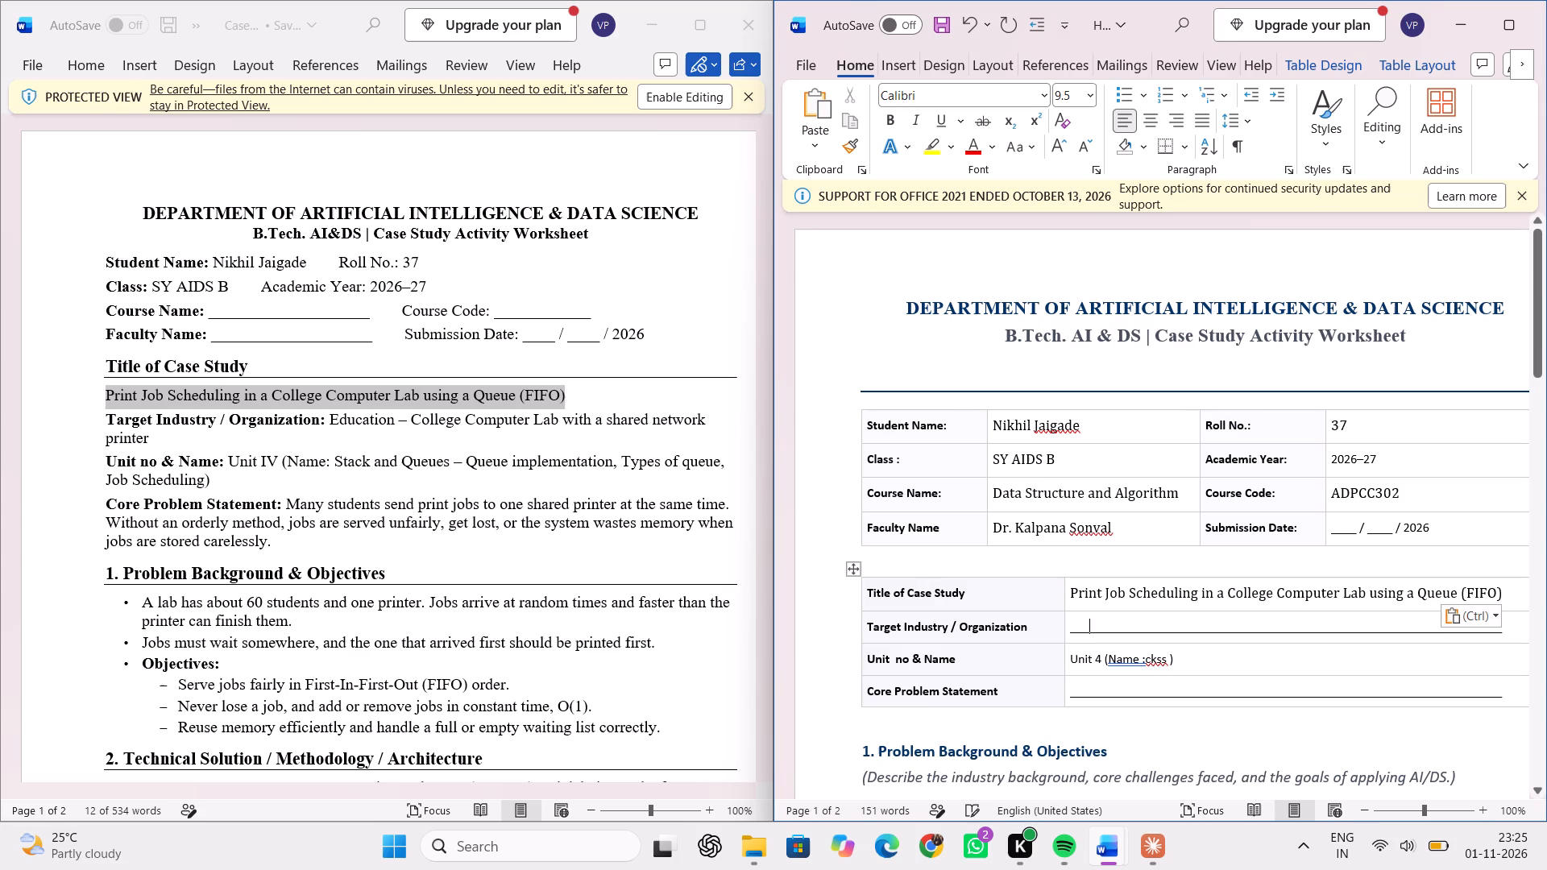
pyautogui.press('Right')
pyautogui.press('Right')
pyautogui.press('Right')
pyautogui.press('Right')
pyautogui.press('Right')
pyautogui.press('Right')
pyautogui.press('Right')
pyautogui.press('Right')
pyautogui.press('Right')
pyautogui.press('Right')
pyautogui.press('Right')
pyautogui.press('Right')
pyautogui.press('Right')
pyautogui.press('Right')
pyautogui.press('Right')
pyautogui.press('Right')
pyautogui.press('Right')
pyautogui.press('Right')
pyautogui.press('Right')
pyautogui.press('Right')
pyautogui.press('Right')
pyautogui.press('Right')
pyautogui.press('Right')
pyautogui.press('BackSpace')
pyautogui.press('BackSpace')
pyautogui.press('BackSpace')
pyautogui.press('BackSpace')
pyautogui.press('BackSpace')
pyautogui.press('BackSpace')
pyautogui.press('BackSpace')
pyautogui.press('BackSpace')
pyautogui.press('BackSpace')
pyautogui.press('BackSpace')
pyautogui.press('BackSpace')
pyautogui.press('BackSpace')
pyautogui.press('BackSpace')
pyautogui.press('BackSpace')
pyautogui.press('BackSpace')
pyautogui.press('BackSpace')
pyautogui.press('BackSpace')
pyautogui.press('BackSpace')
pyautogui.press('BackSpace')
pyautogui.press('BackSpace')
pyautogui.press('BackSpace')
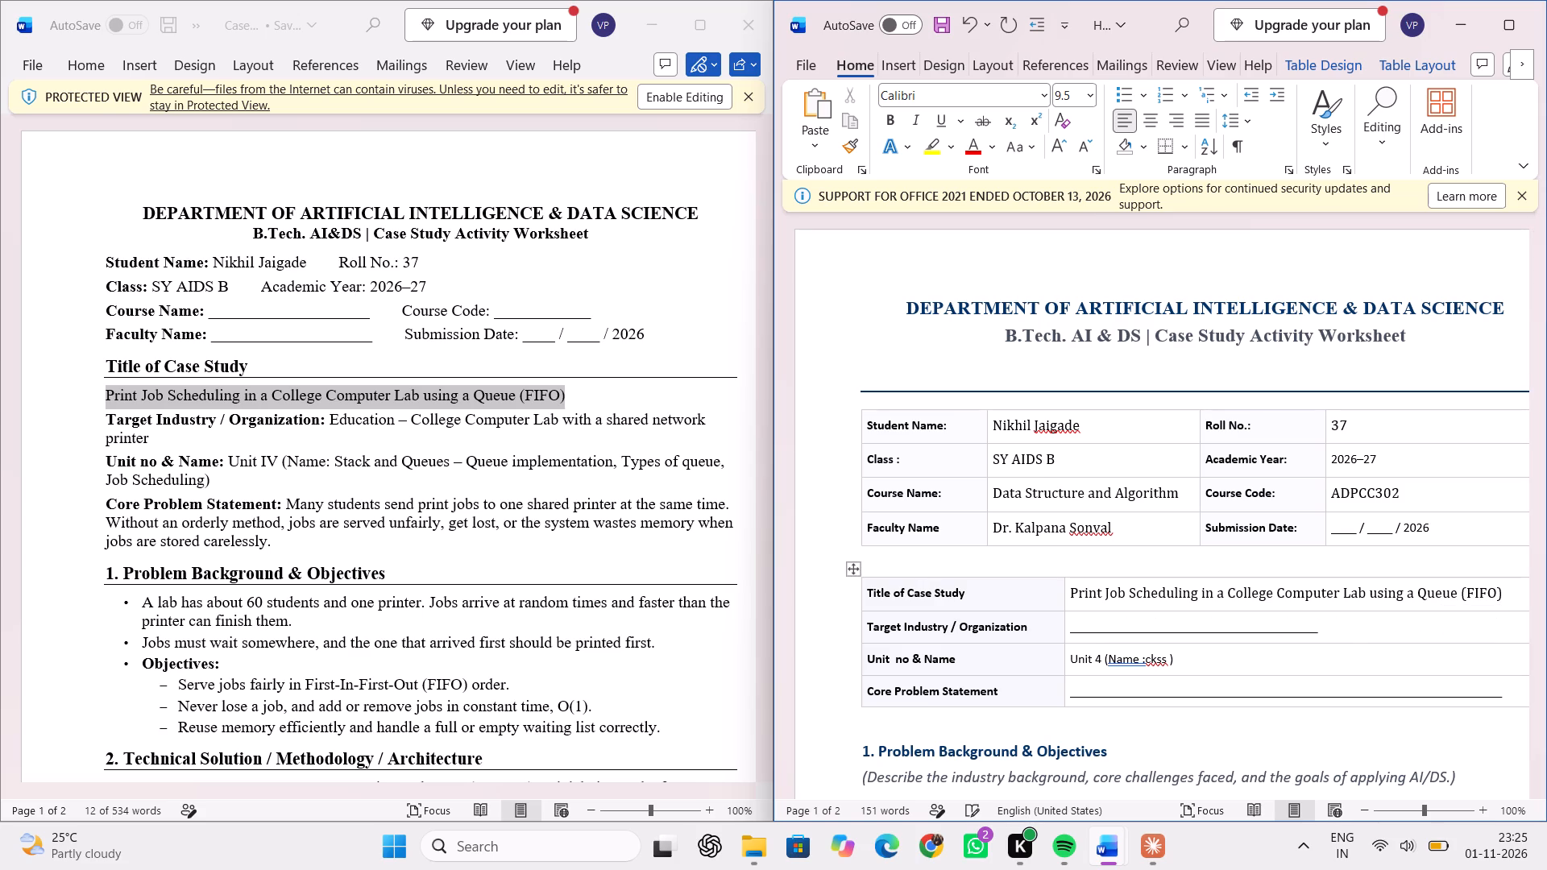
pyautogui.press('BackSpace')
pyautogui.press('BackSpace')
pyautogui.press('BackSpace')
pyautogui.press('BackSpace')
pyautogui.press('BackSpace')
pyautogui.press('BackSpace')
pyautogui.press('BackSpace')
pyautogui.press('BackSpace')
pyautogui.press('BackSpace')
pyautogui.press('BackSpace')
pyautogui.press('BackSpace')
pyautogui.press('BackSpace')
pyautogui.press('BackSpace')
pyautogui.press('BackSpace')
pyautogui.press('BackSpace')
pyautogui.press('BackSpace')
pyautogui.press('BackSpace')
pyautogui.press('BackSpace')
pyautogui.press('BackSpace')
pyautogui.press('BackSpace')
pyautogui.press('BackSpace')
pyautogui.press('BackSpace')
pyautogui.press('BackSpace')
pyautogui.press('BackSpace')
pyautogui.press('BackSpace')
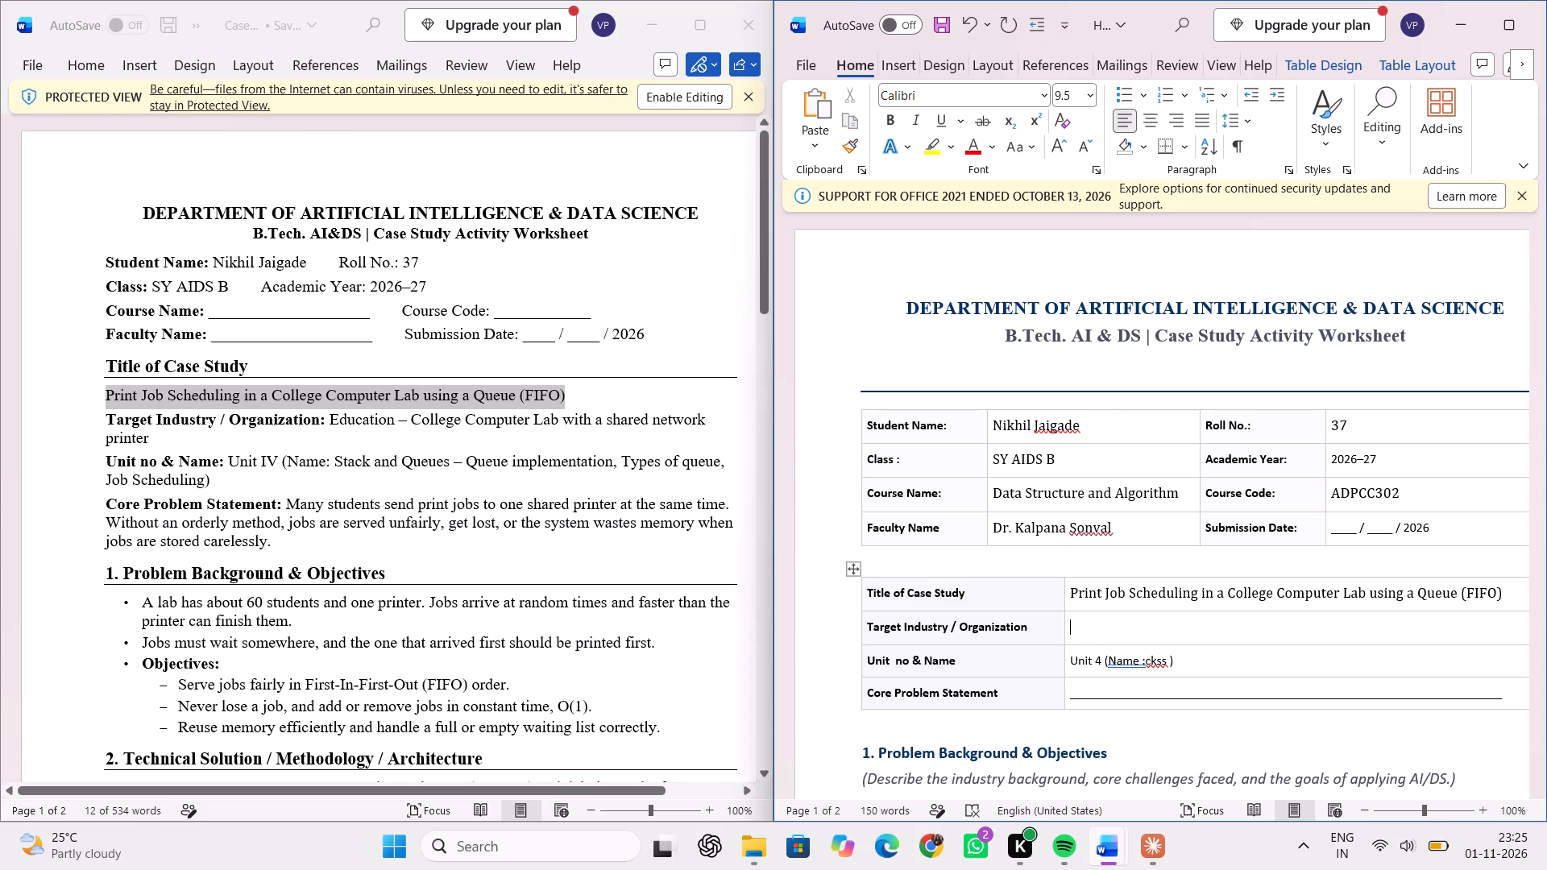
# Copy "Education – College Computer Lab with a shared network printer" from the downloaded document into the Target Industry / Organization cell, without an extra line.
pyautogui.moveTo(328, 421); pyautogui.dragTo(149, 439)
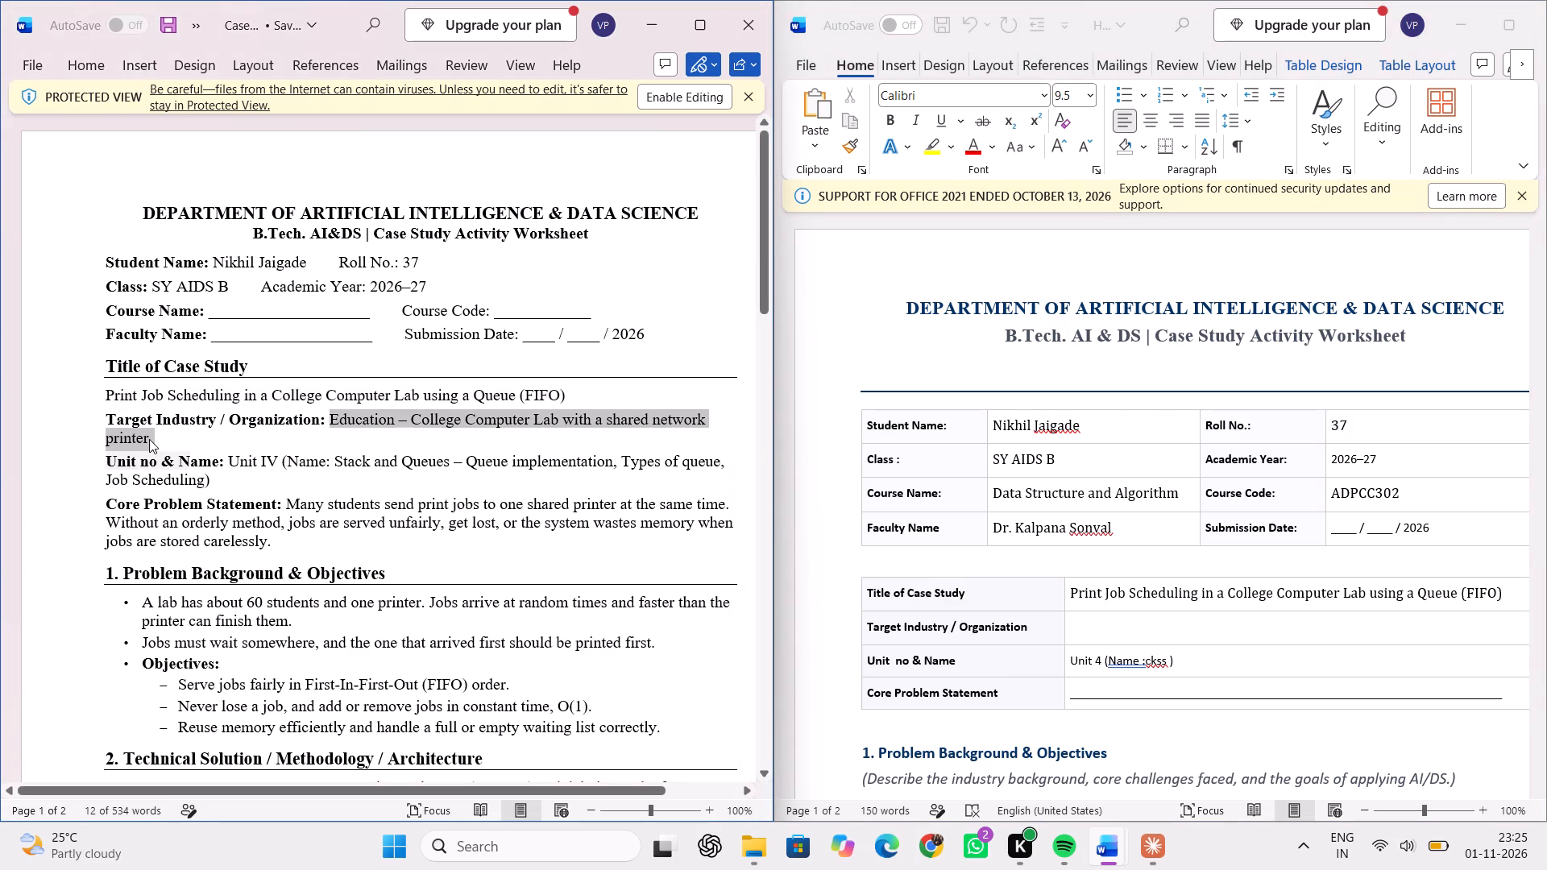
pyautogui.moveTo(149, 439); pyautogui.dragTo(151, 440)
pyautogui.hotkey('ctrl', 'c')
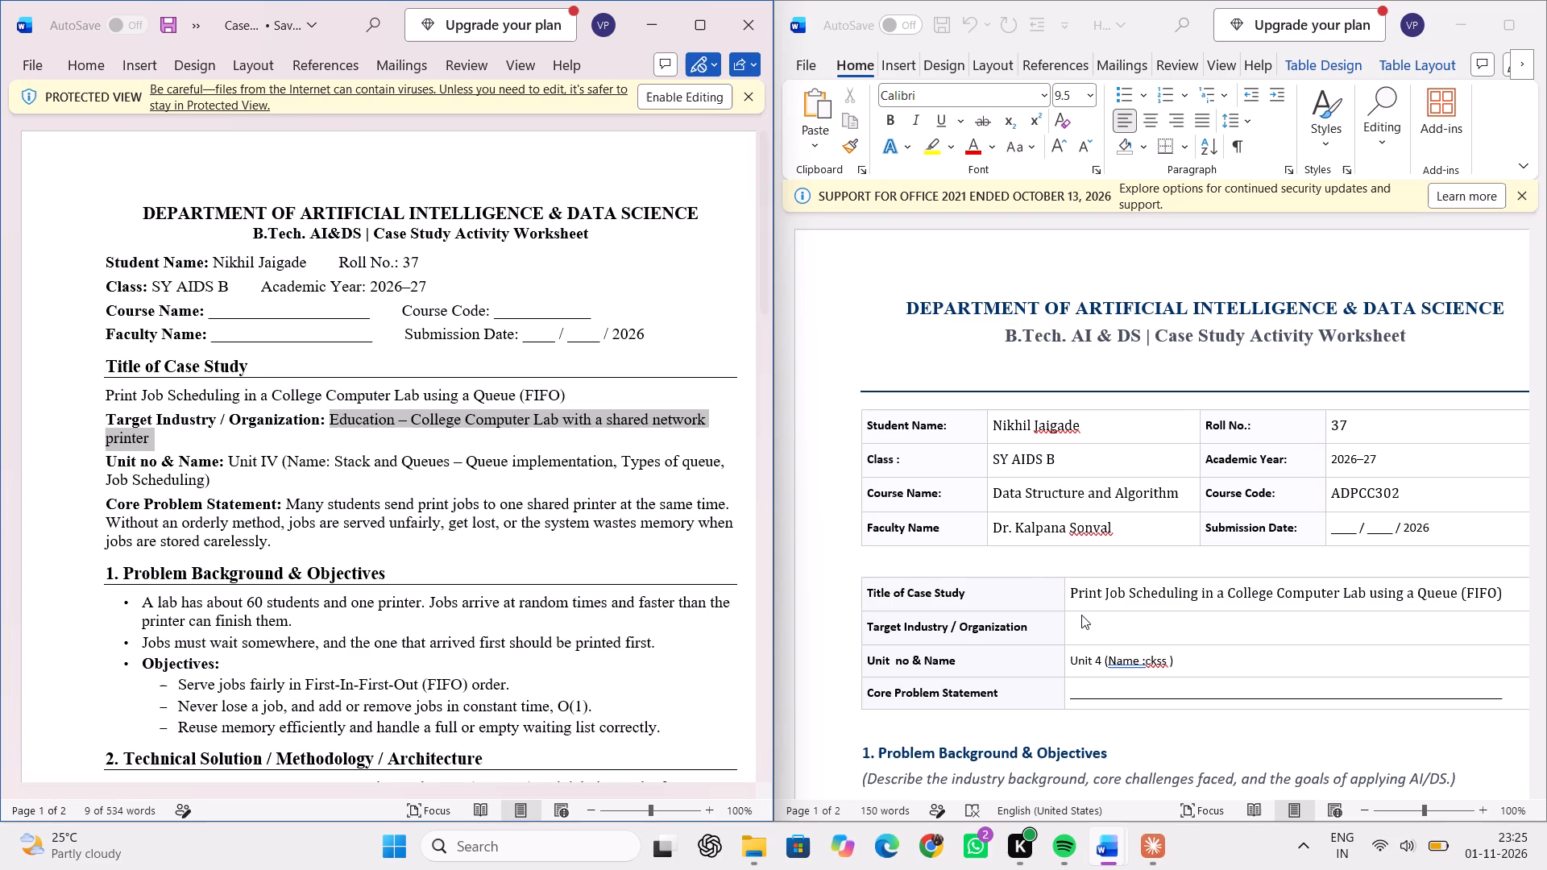
pyautogui.click(1081, 615)
pyautogui.hotkey('ctrl', 'v')
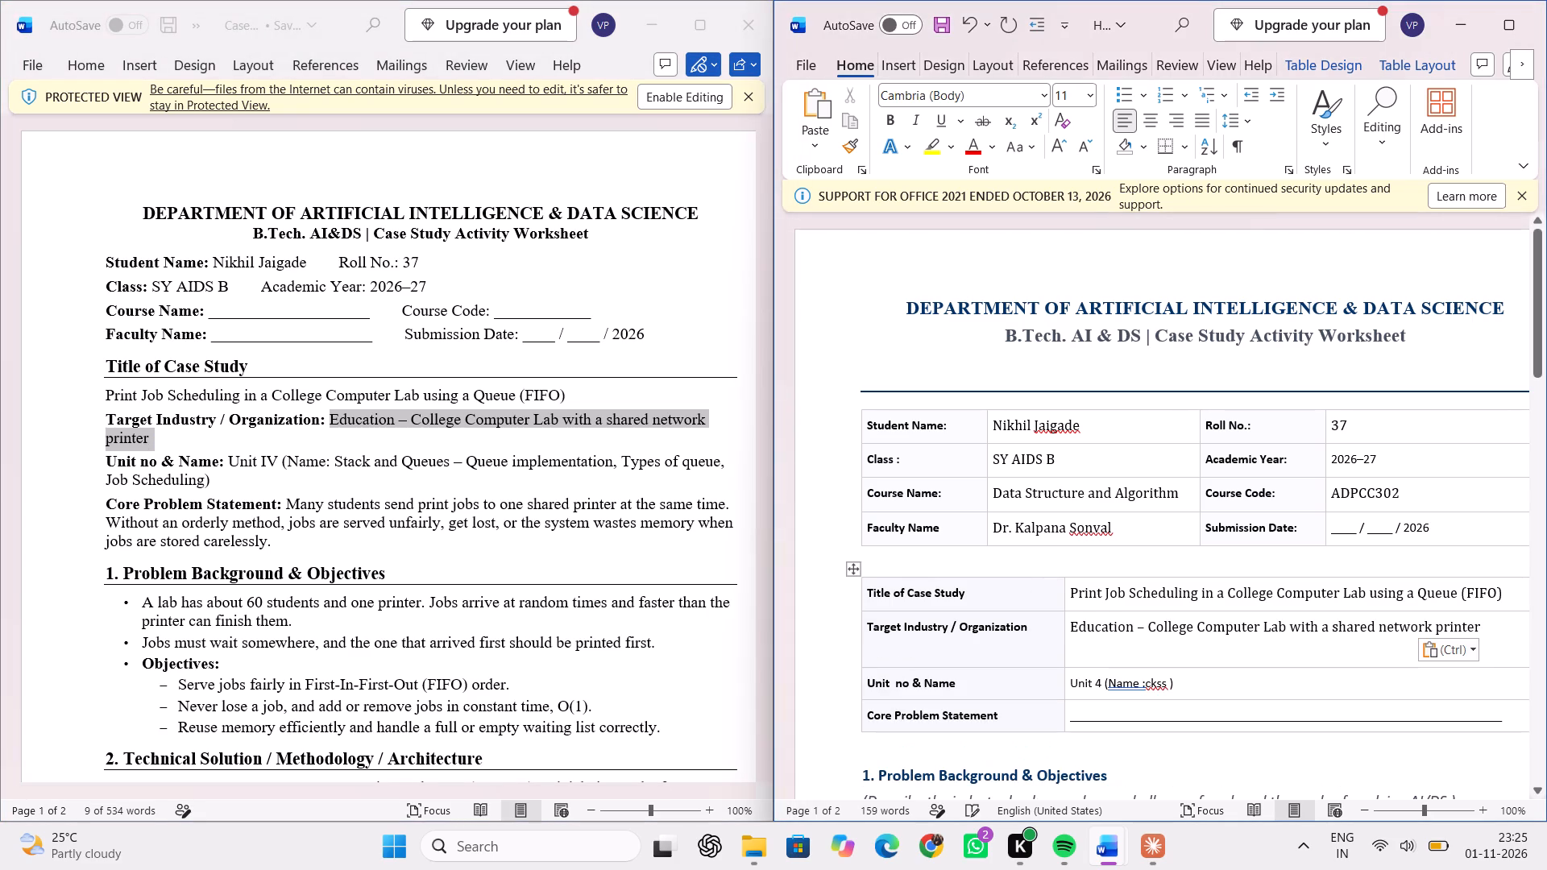
pyautogui.press('BackSpace')
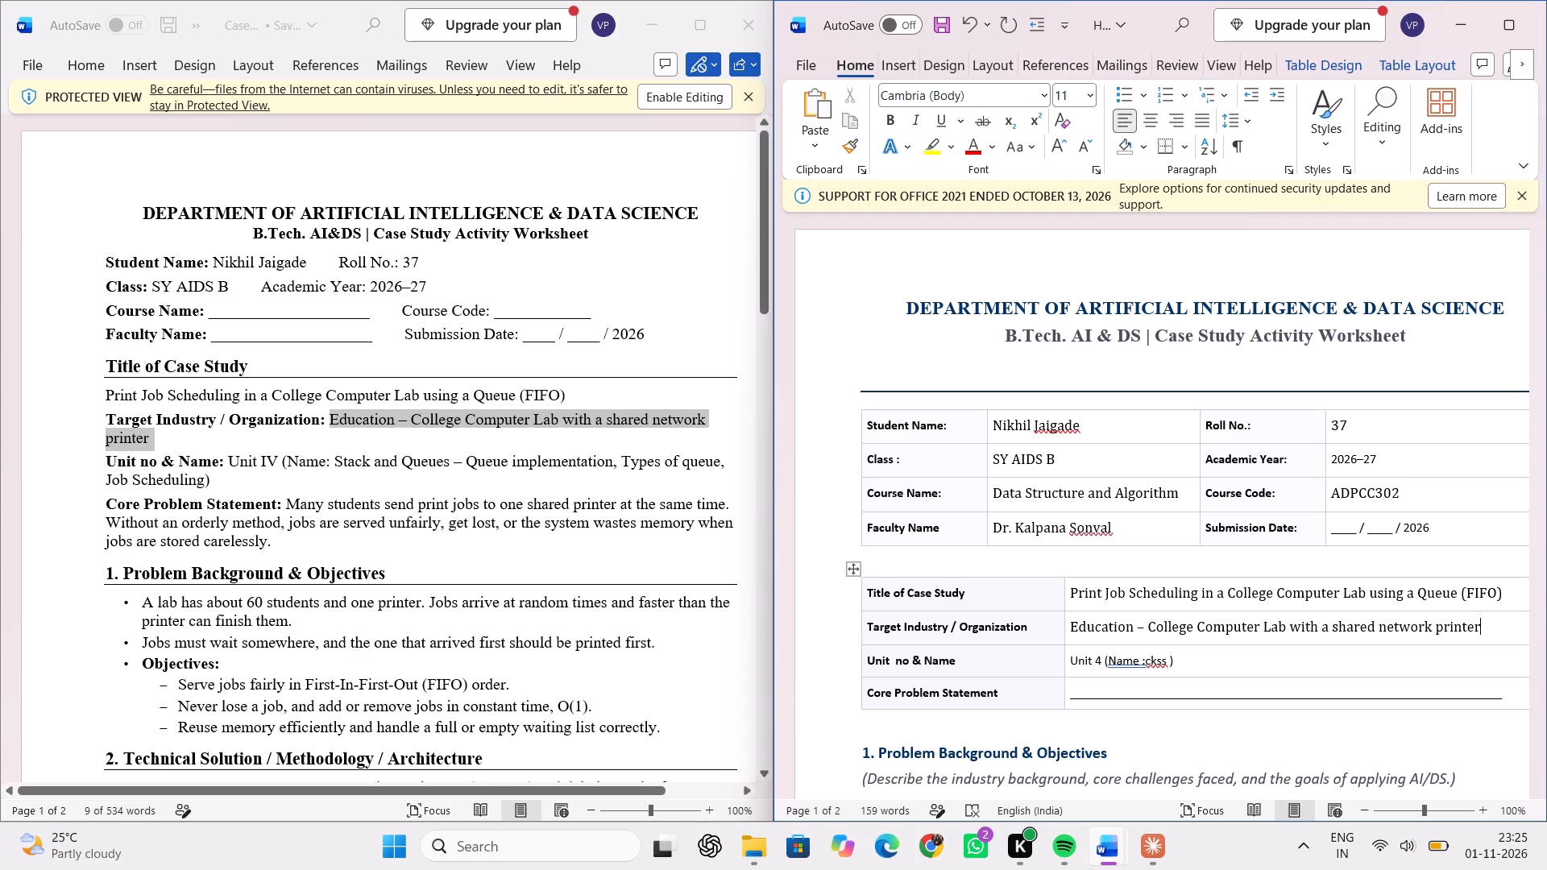
# Replace the placeholder name in the worksheet's Unit no & Name cell with "Stack and Queues" copied from the downloaded document, without a space before the closing bracket.
pyautogui.moveTo(334, 466); pyautogui.dragTo(448, 458)
pyautogui.hotkey('ctrl', 'c')
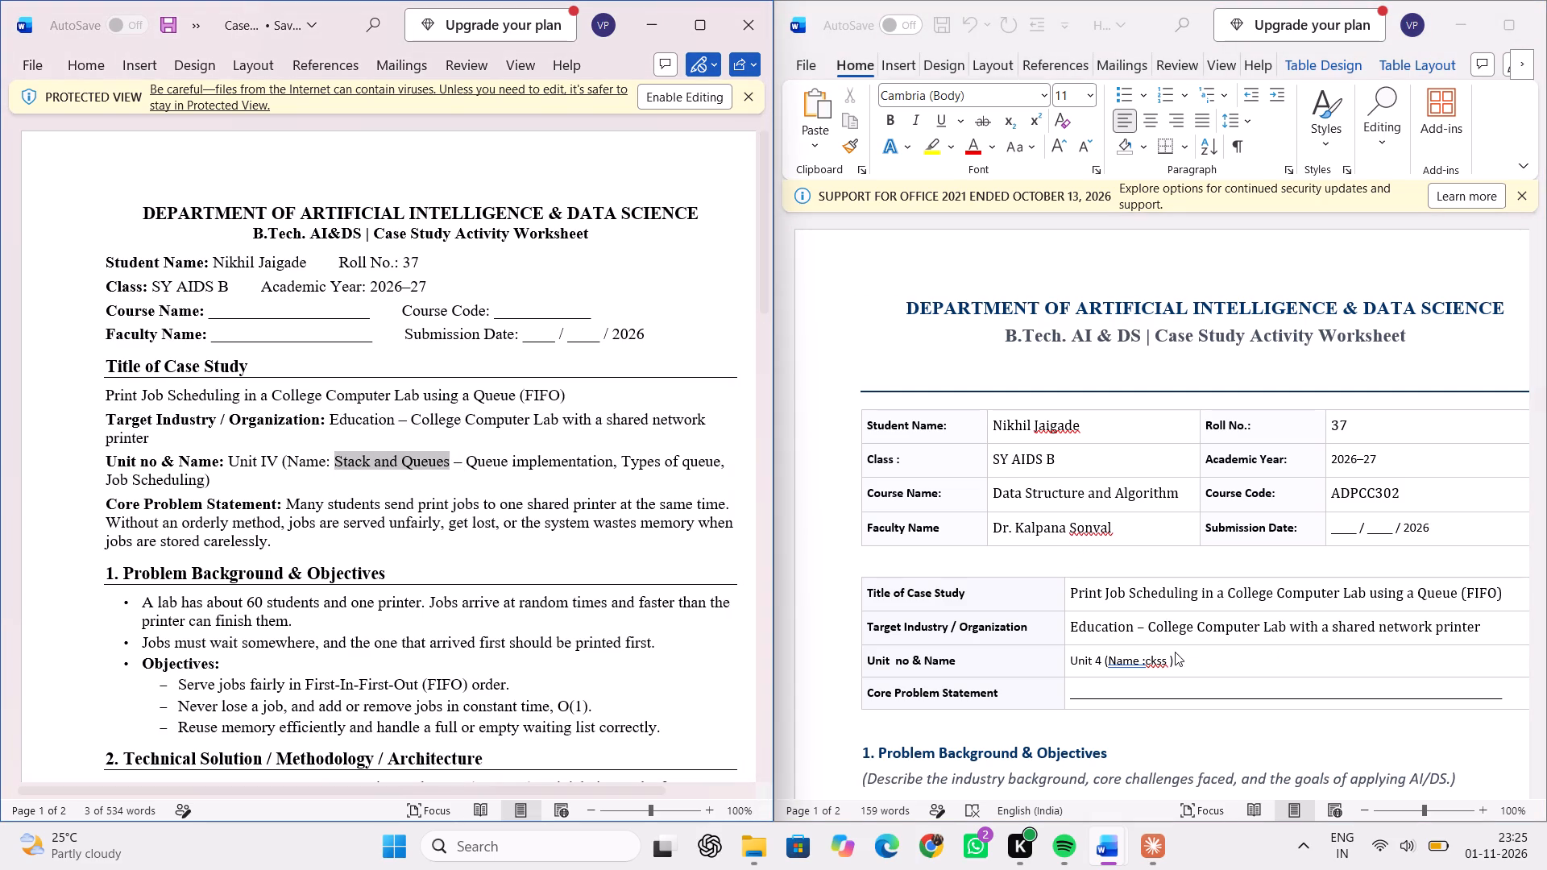
pyautogui.click(1164, 658)
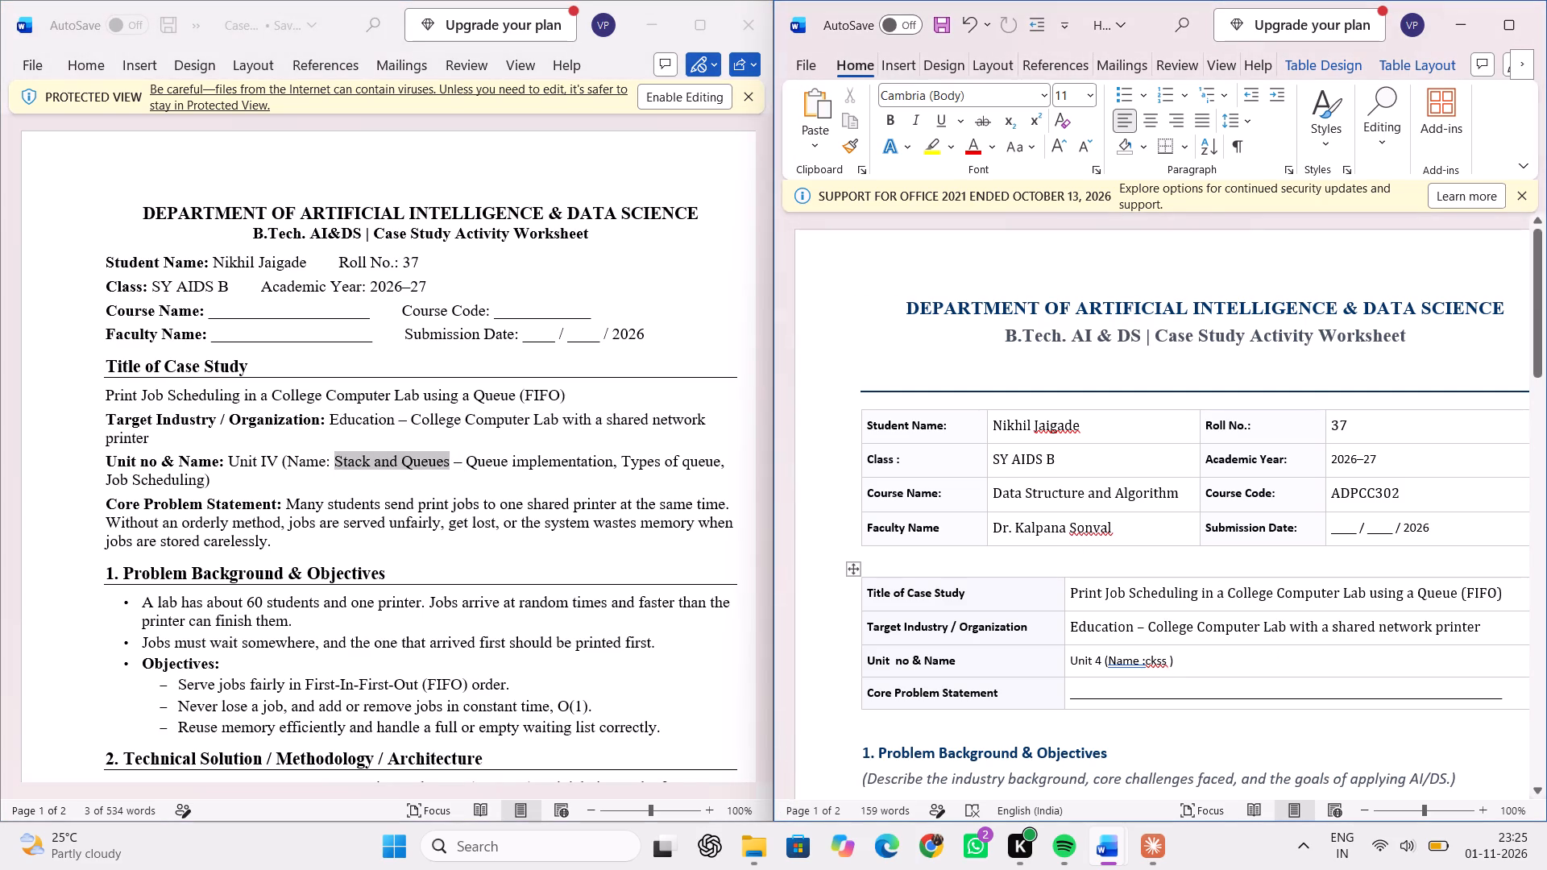
pyautogui.press('BackSpace')
pyautogui.press('BackSpace')
pyautogui.press('BackSpace')
pyautogui.press('BackSpace')
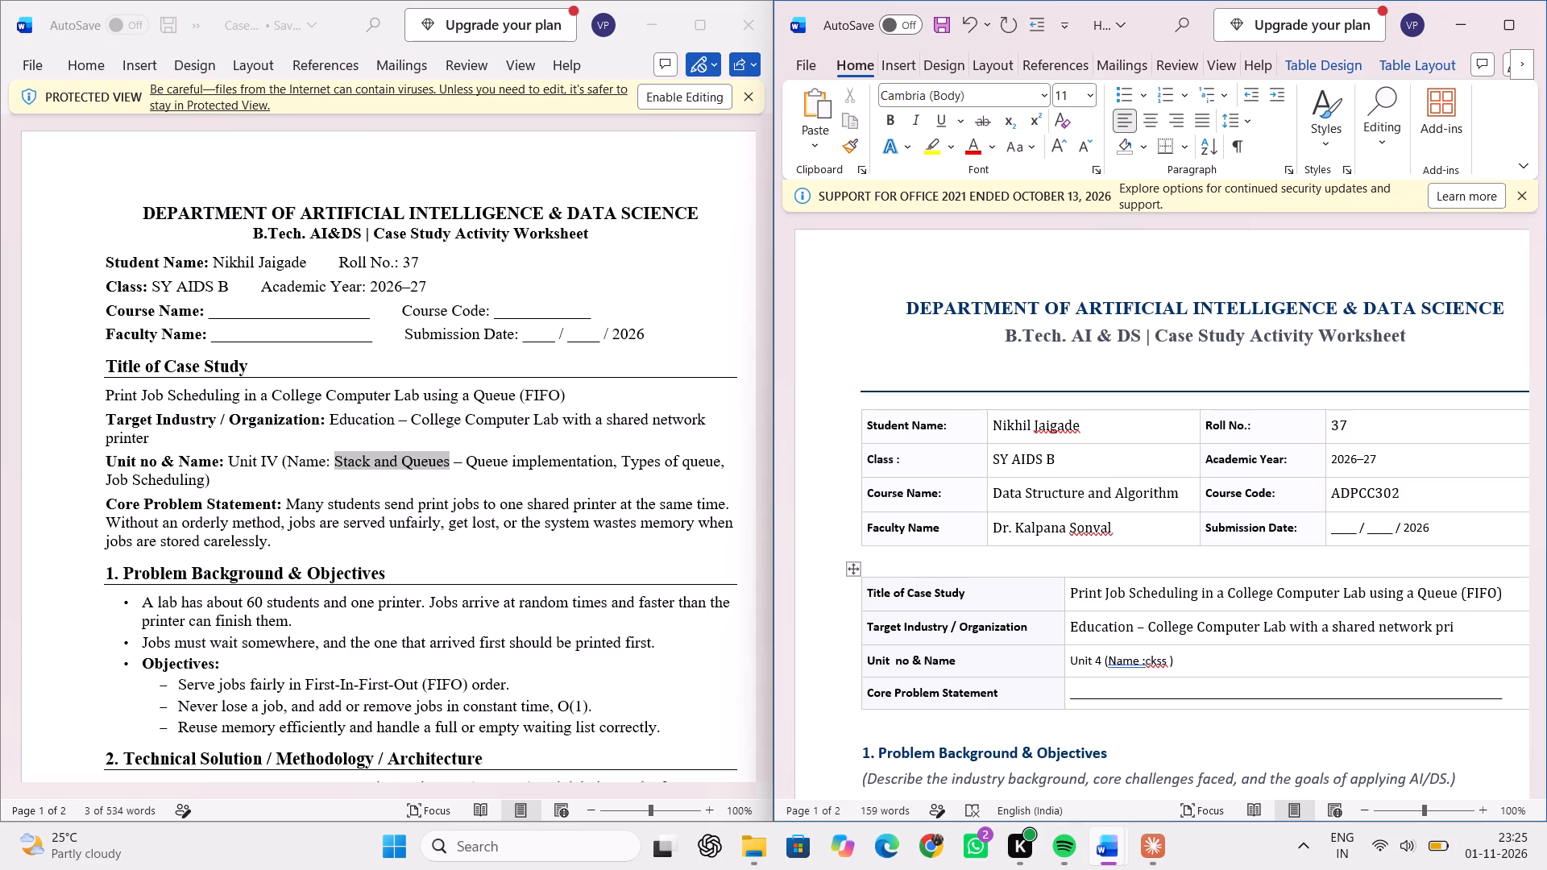
pyautogui.write('nter')
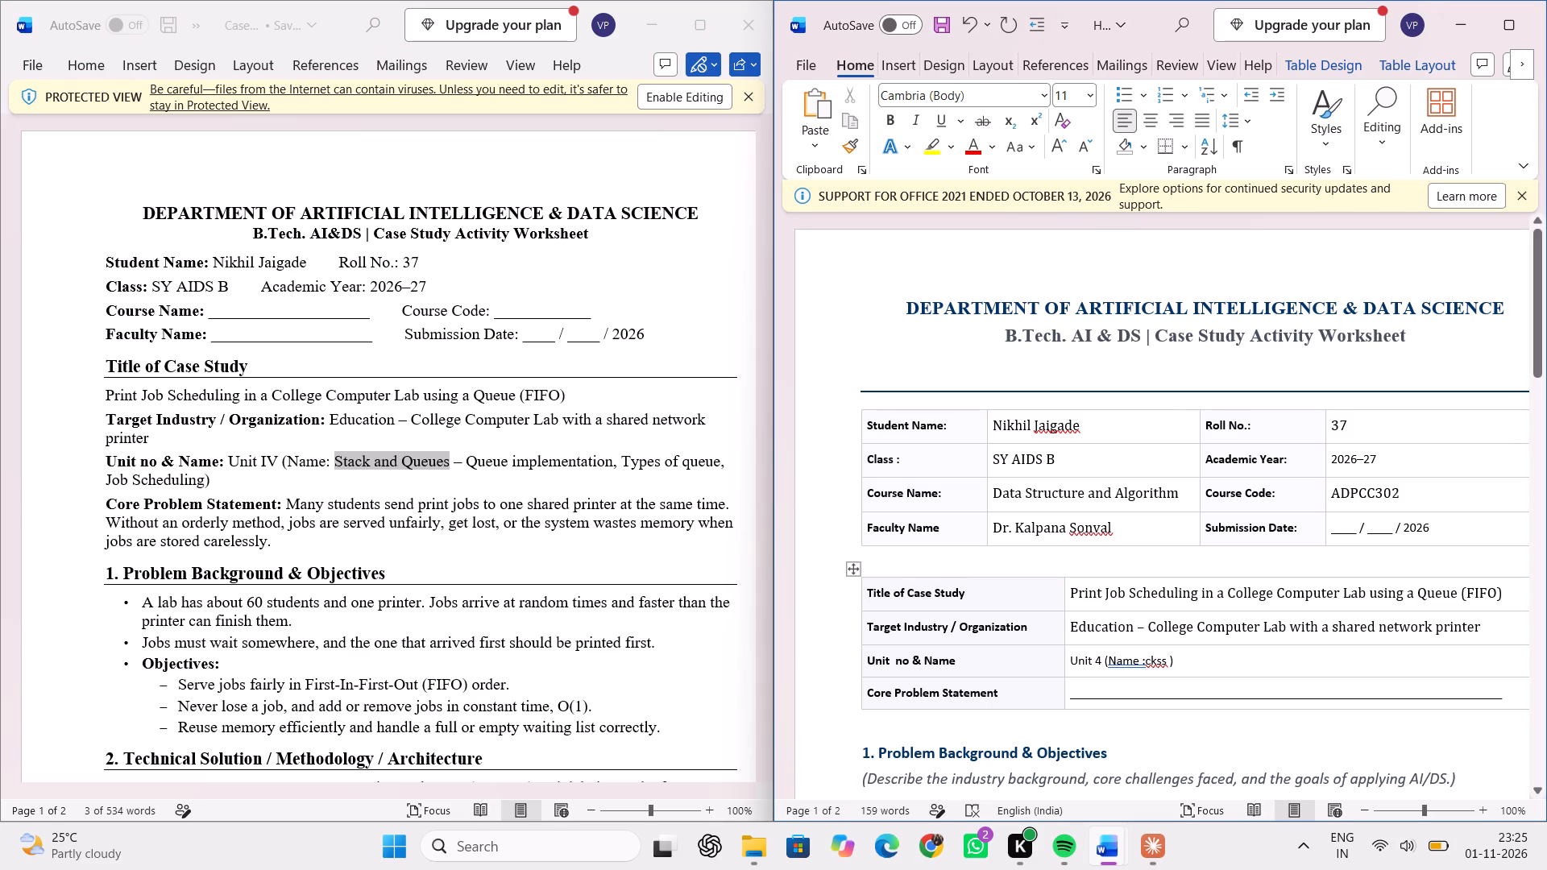
pyautogui.click(1163, 664)
pyautogui.press('Right')
pyautogui.press('BackSpace')
pyautogui.press('BackSpace')
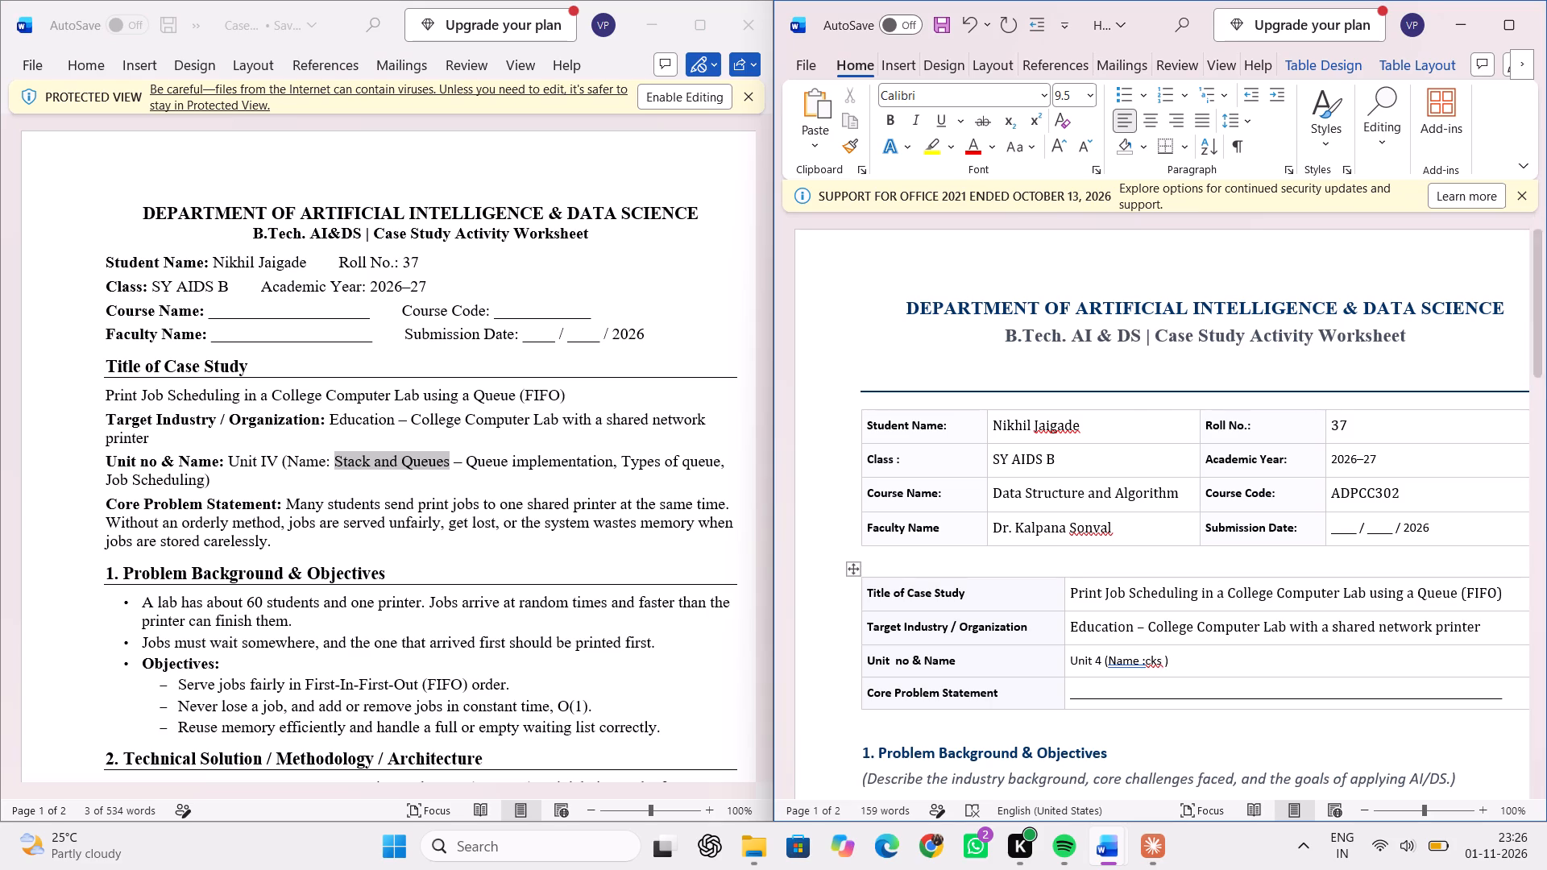
pyautogui.press('BackSpace')
pyautogui.press('BackSpace')
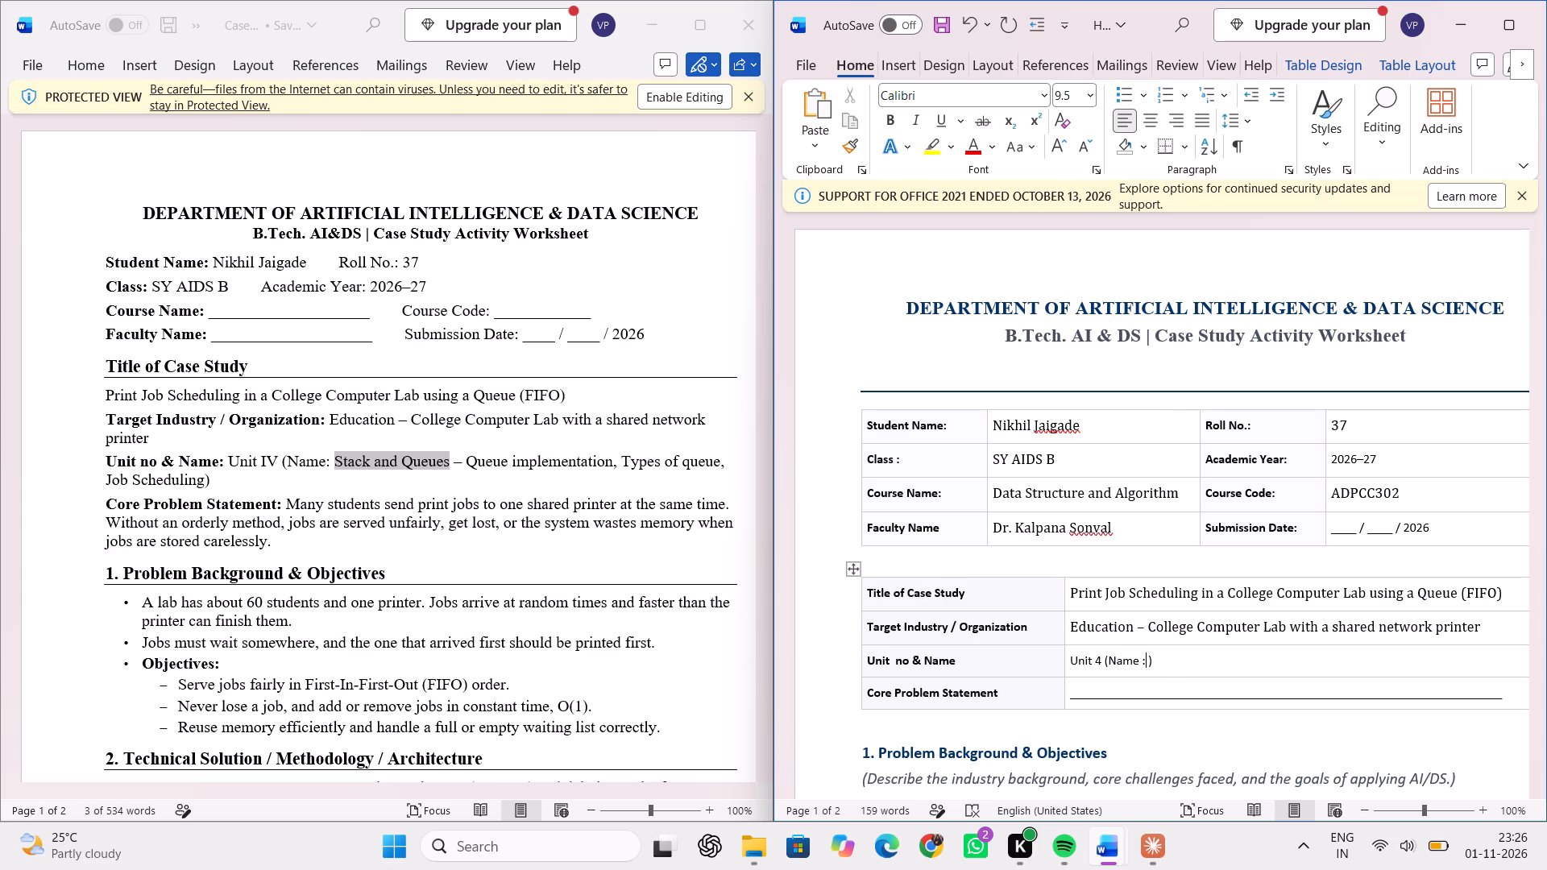
pyautogui.hotkey('ctrl', 'v')
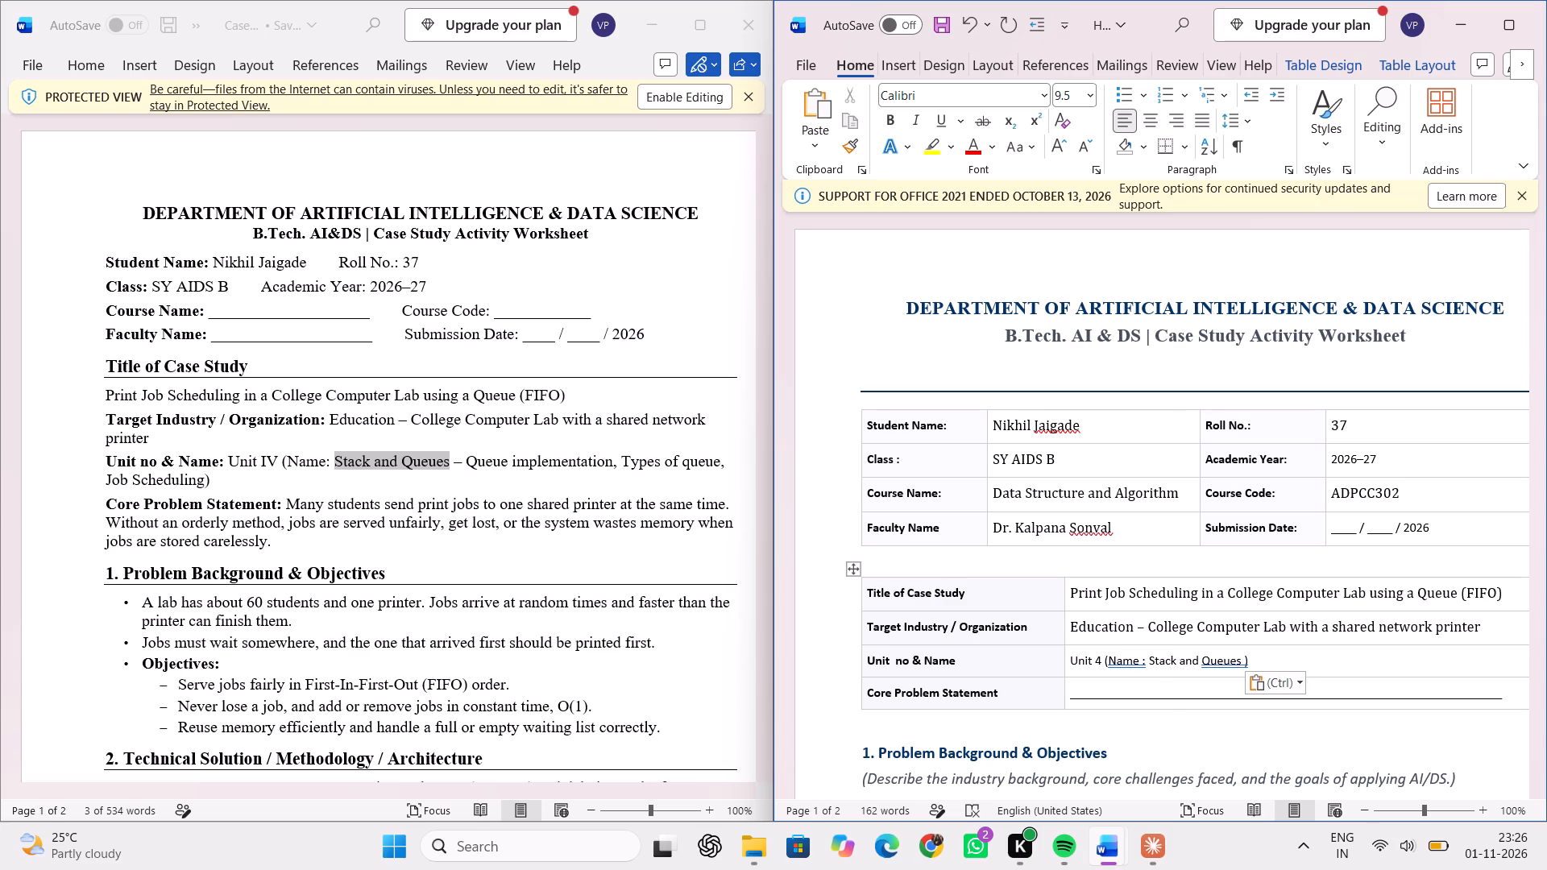
pyautogui.press('Right')
pyautogui.press('BackSpace')
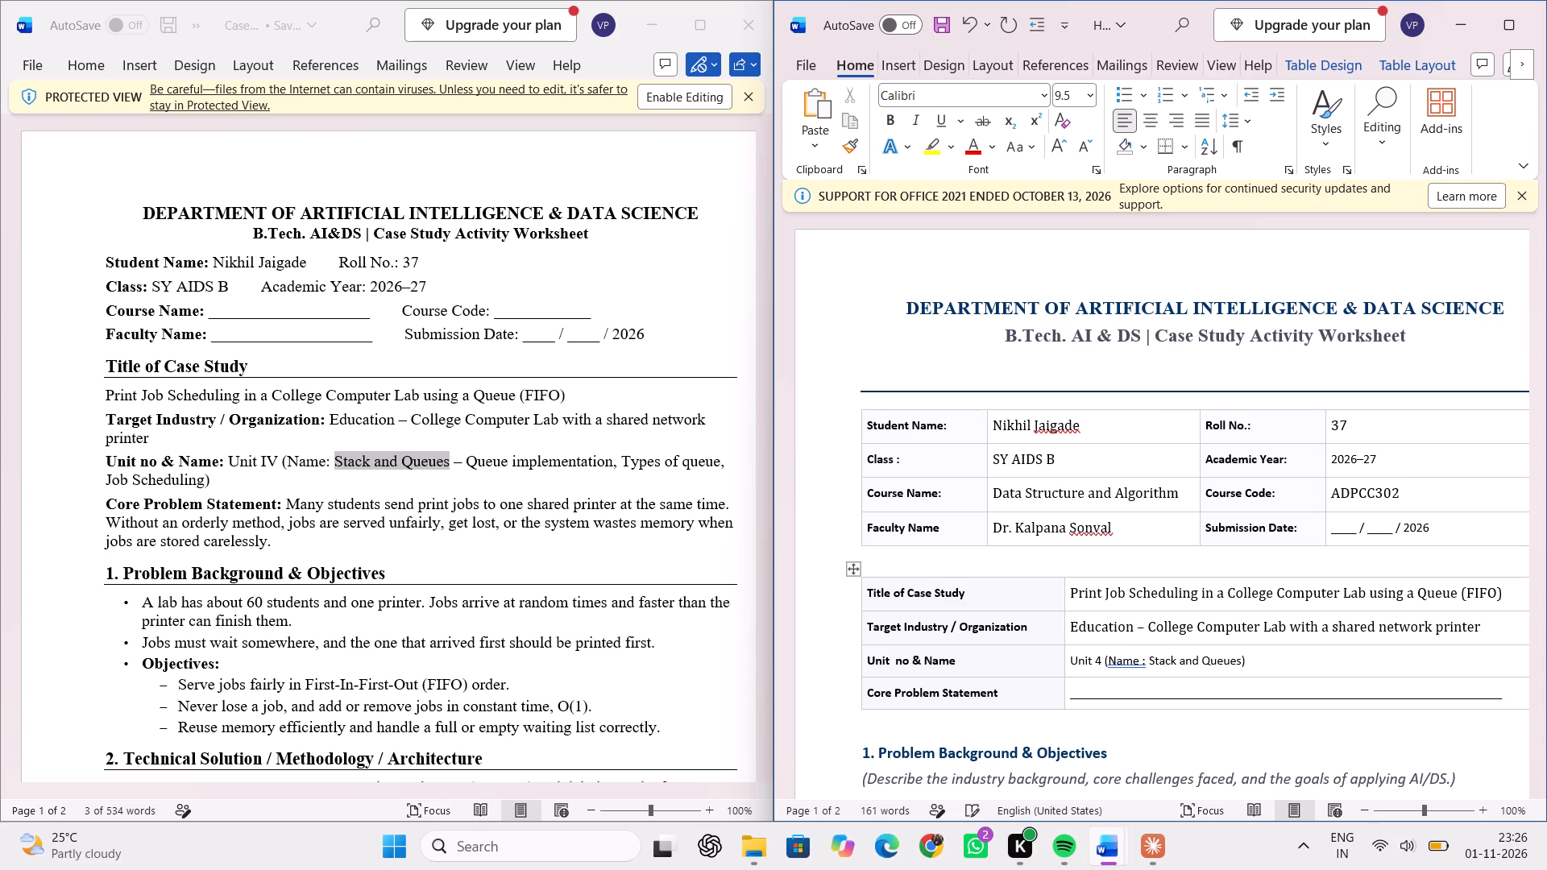
# Remove the space before the colon in the Unit no & Name cell to give "Unit 4 (Name: Stack and Queues)".
pyautogui.click(1140, 662)
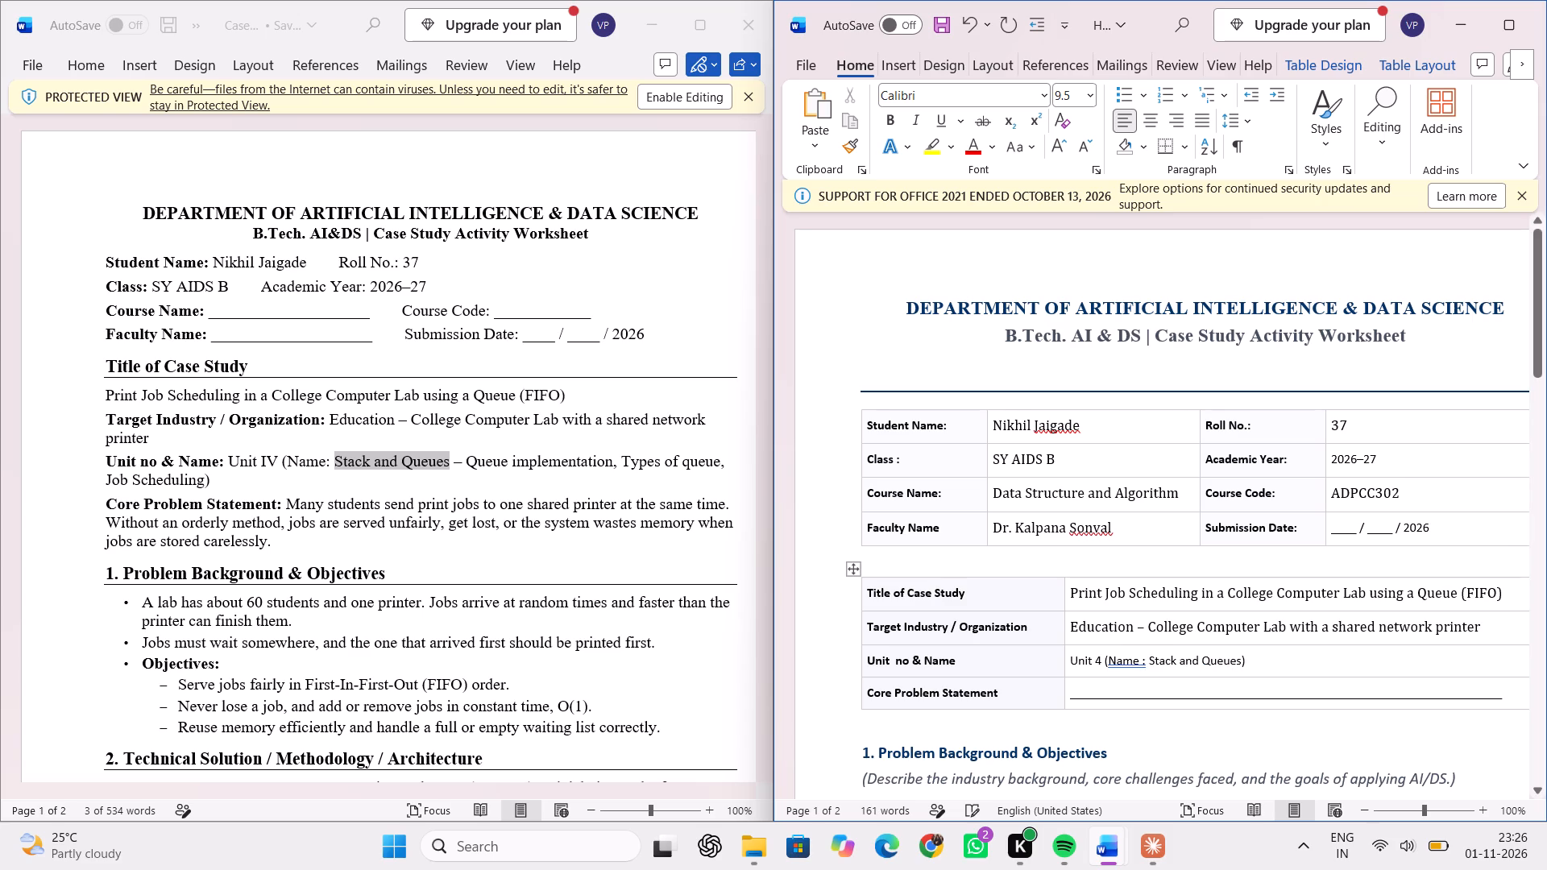
pyautogui.press('BackSpace')
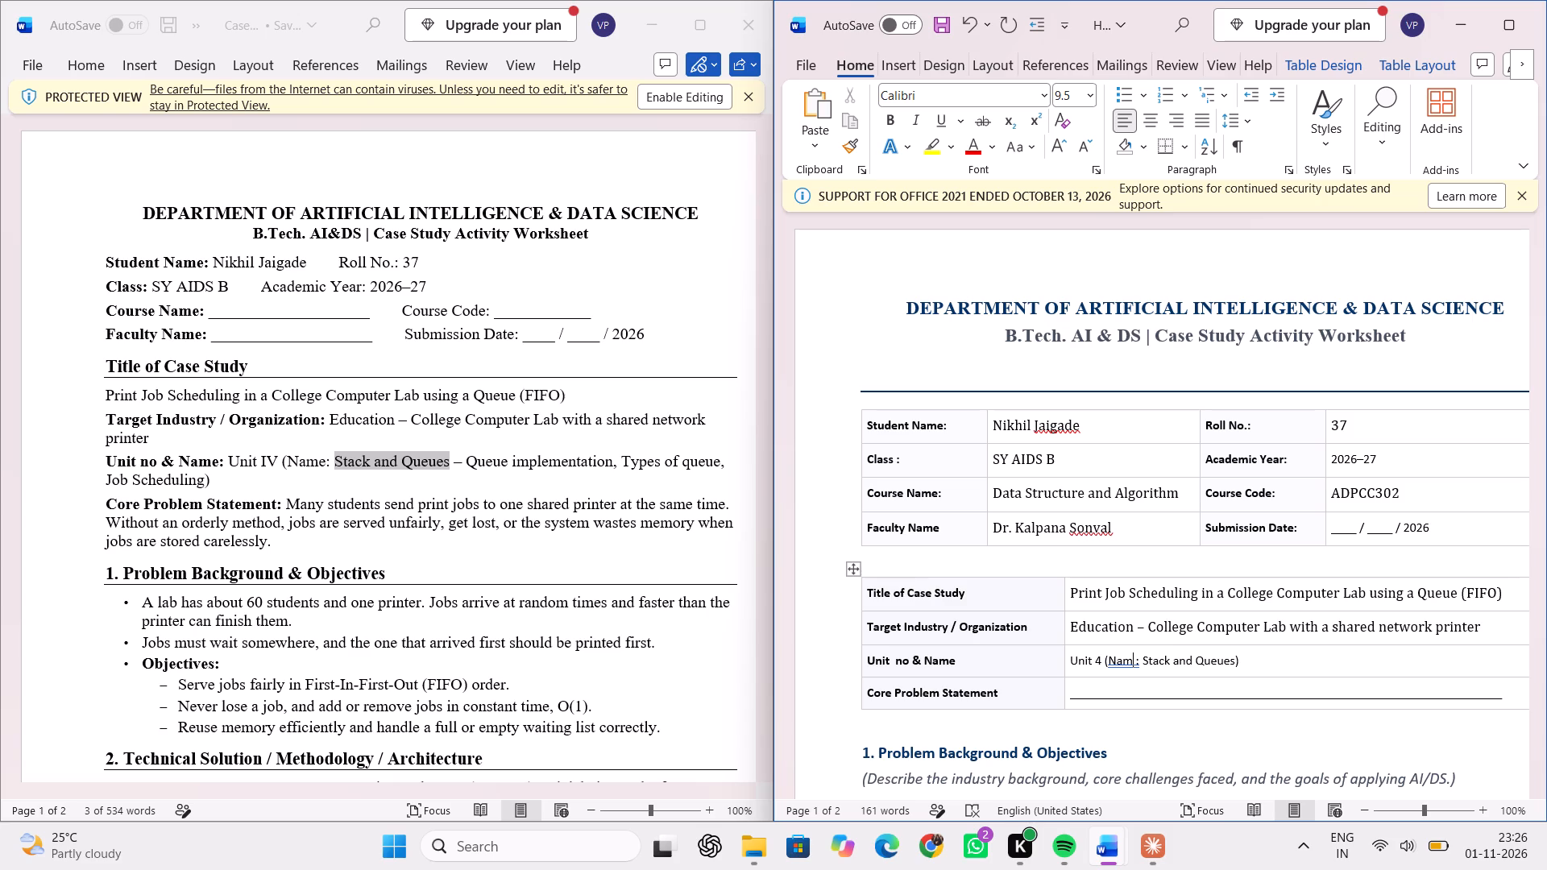
pyautogui.press('e')
pyautogui.press('Right')
pyautogui.press('BackSpace')
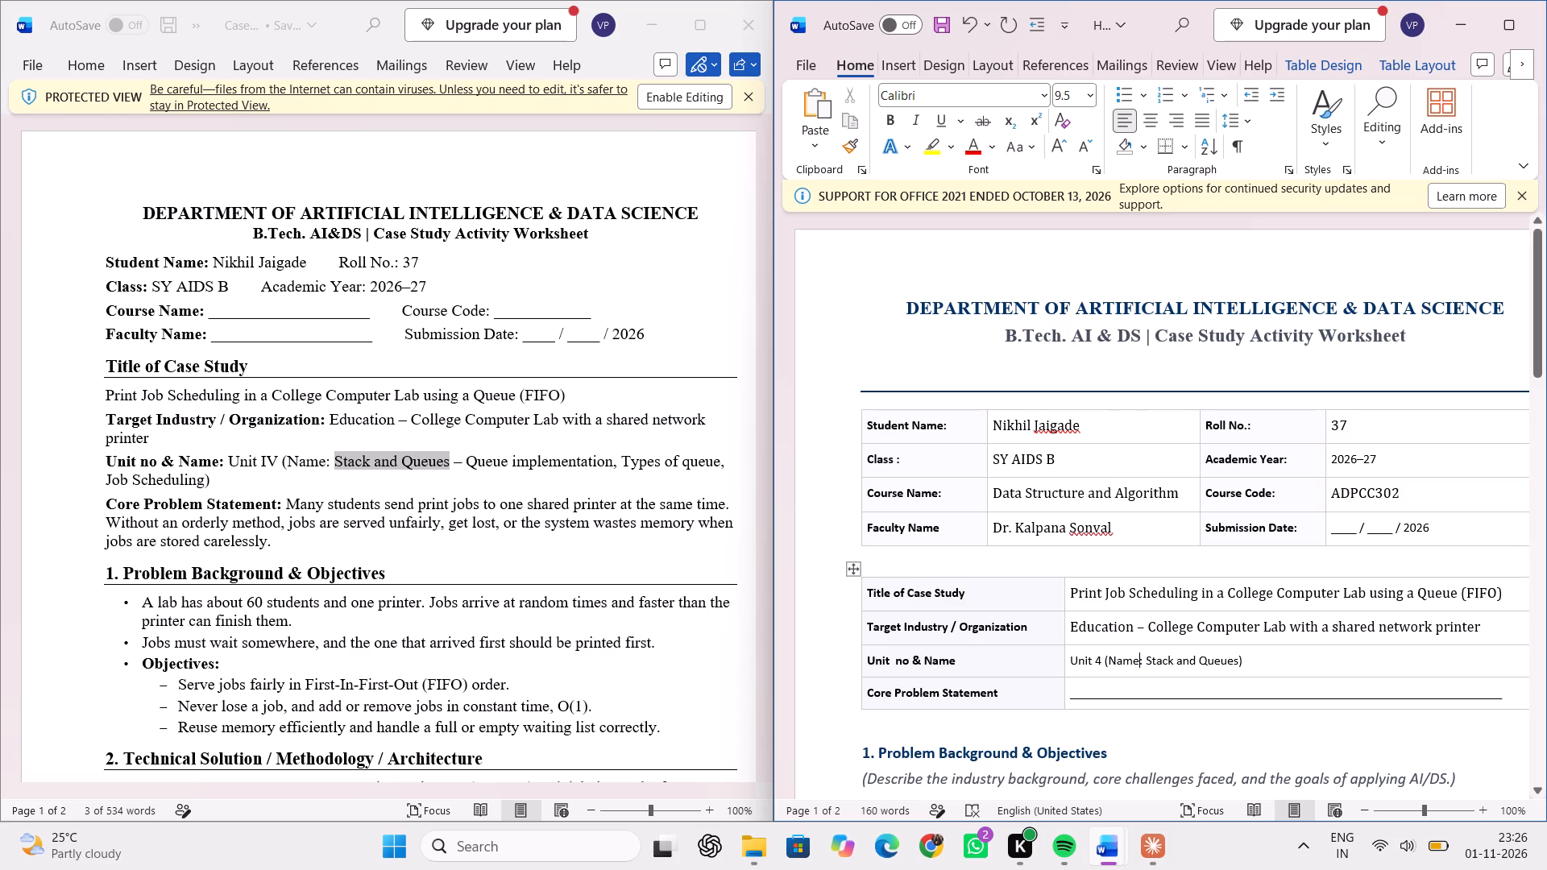
# Clear the blank underscore line from the worksheet's Core Problem Statement cell.
pyautogui.click(1522, 691)
pyautogui.press('BackSpace')
pyautogui.press('BackSpace')
pyautogui.press('BackSpace')
pyautogui.press('BackSpace')
pyautogui.press('BackSpace')
pyautogui.press('BackSpace')
pyautogui.press('BackSpace')
pyautogui.press('BackSpace')
pyautogui.press('BackSpace')
pyautogui.press('BackSpace')
pyautogui.press('BackSpace')
pyautogui.press('BackSpace')
pyautogui.press('BackSpace')
pyautogui.press('BackSpace')
pyautogui.press('BackSpace')
pyautogui.press('BackSpace')
pyautogui.press('BackSpace')
pyautogui.press('BackSpace')
pyautogui.press('BackSpace')
pyautogui.press('BackSpace')
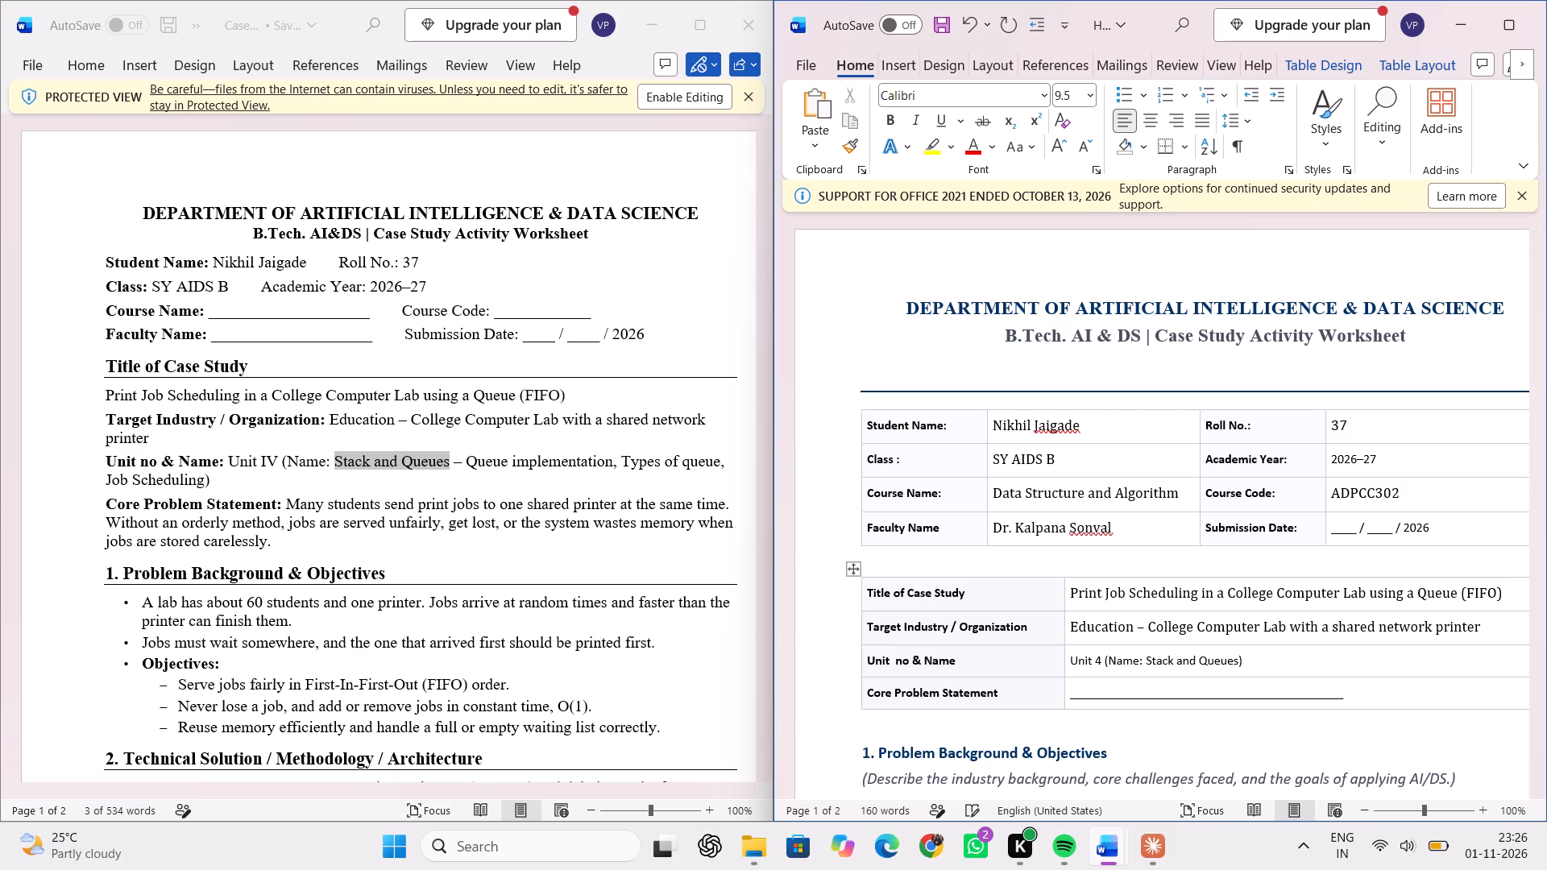
pyautogui.press('BackSpace')
pyautogui.press('BackSpace')
pyautogui.press('BackSpace')
pyautogui.press('BackSpace')
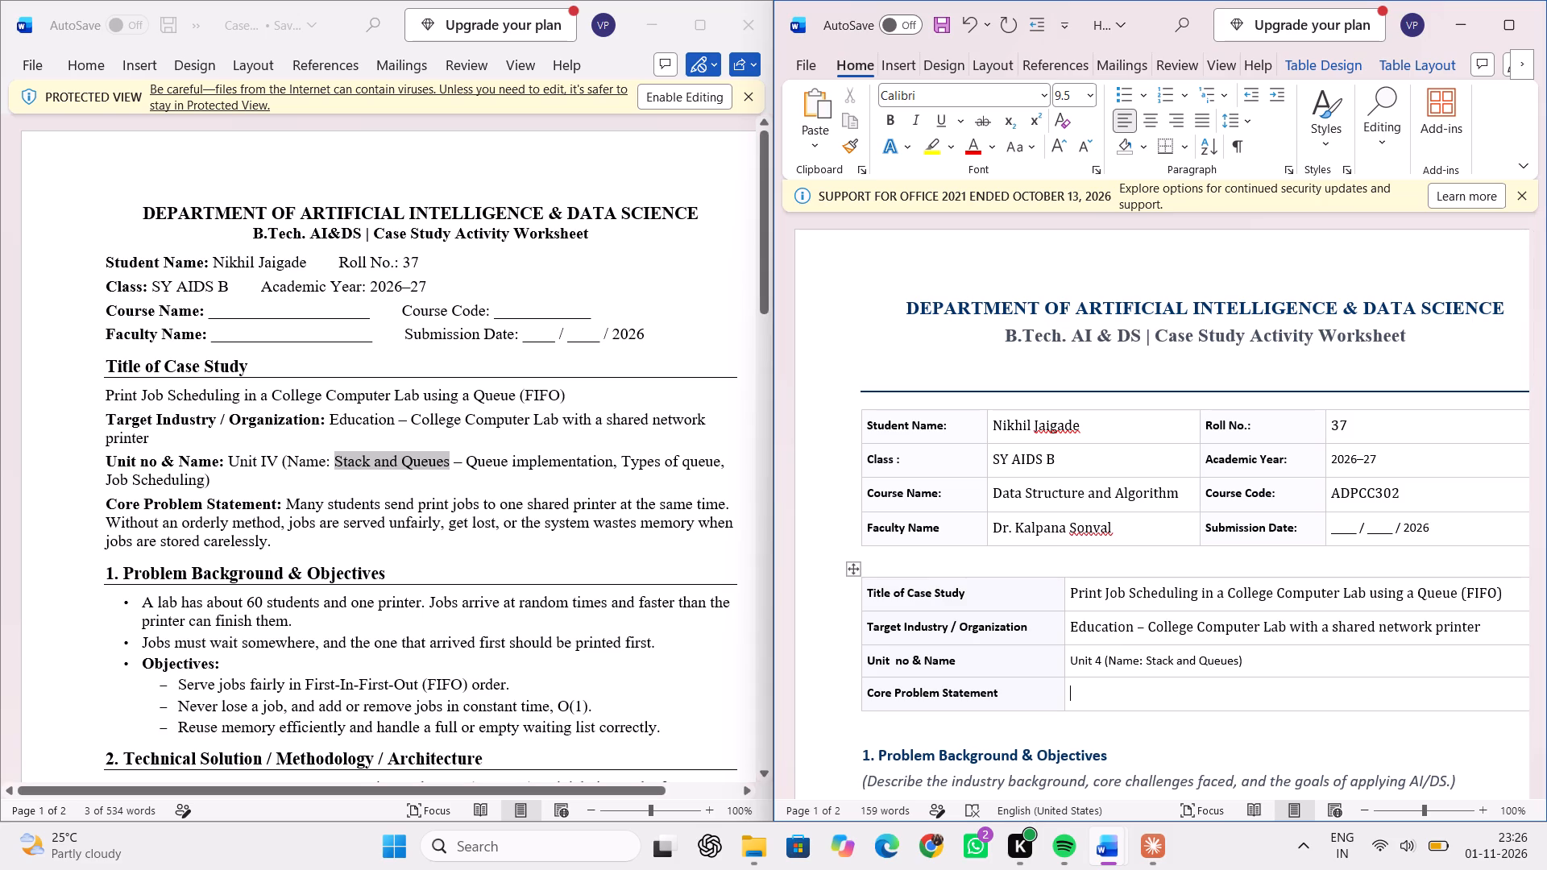
# Copy the core problem statement about students sharing one printer from the downloaded document into the Core Problem Statement cell, without an extra line.
pyautogui.moveTo(288, 504); pyautogui.dragTo(277, 533)
pyautogui.hotkey('ctrl', 'c')
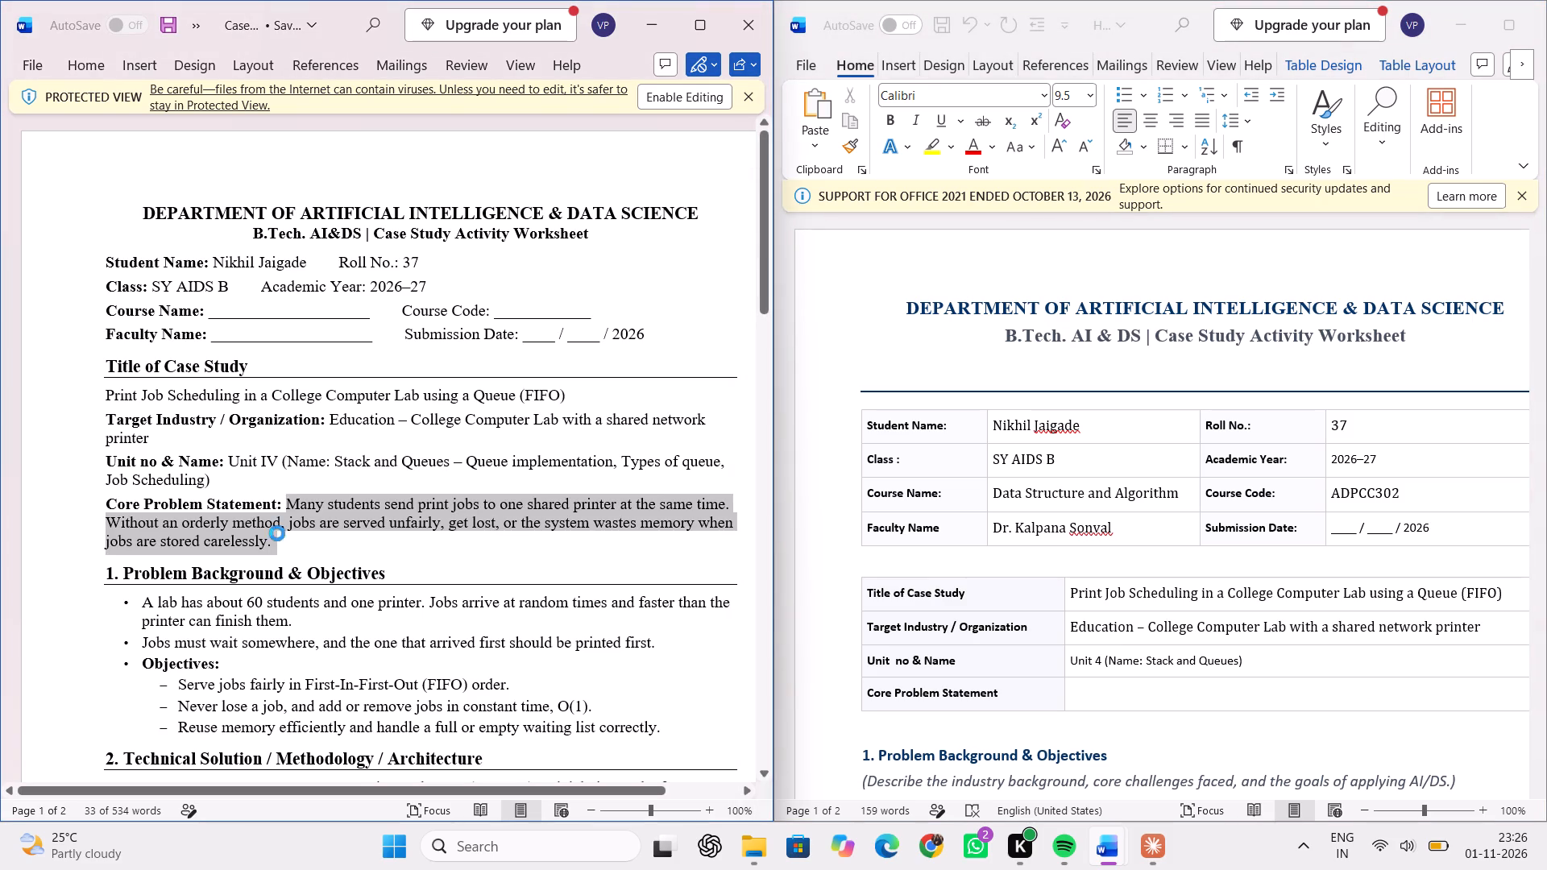
pyautogui.click(1089, 690)
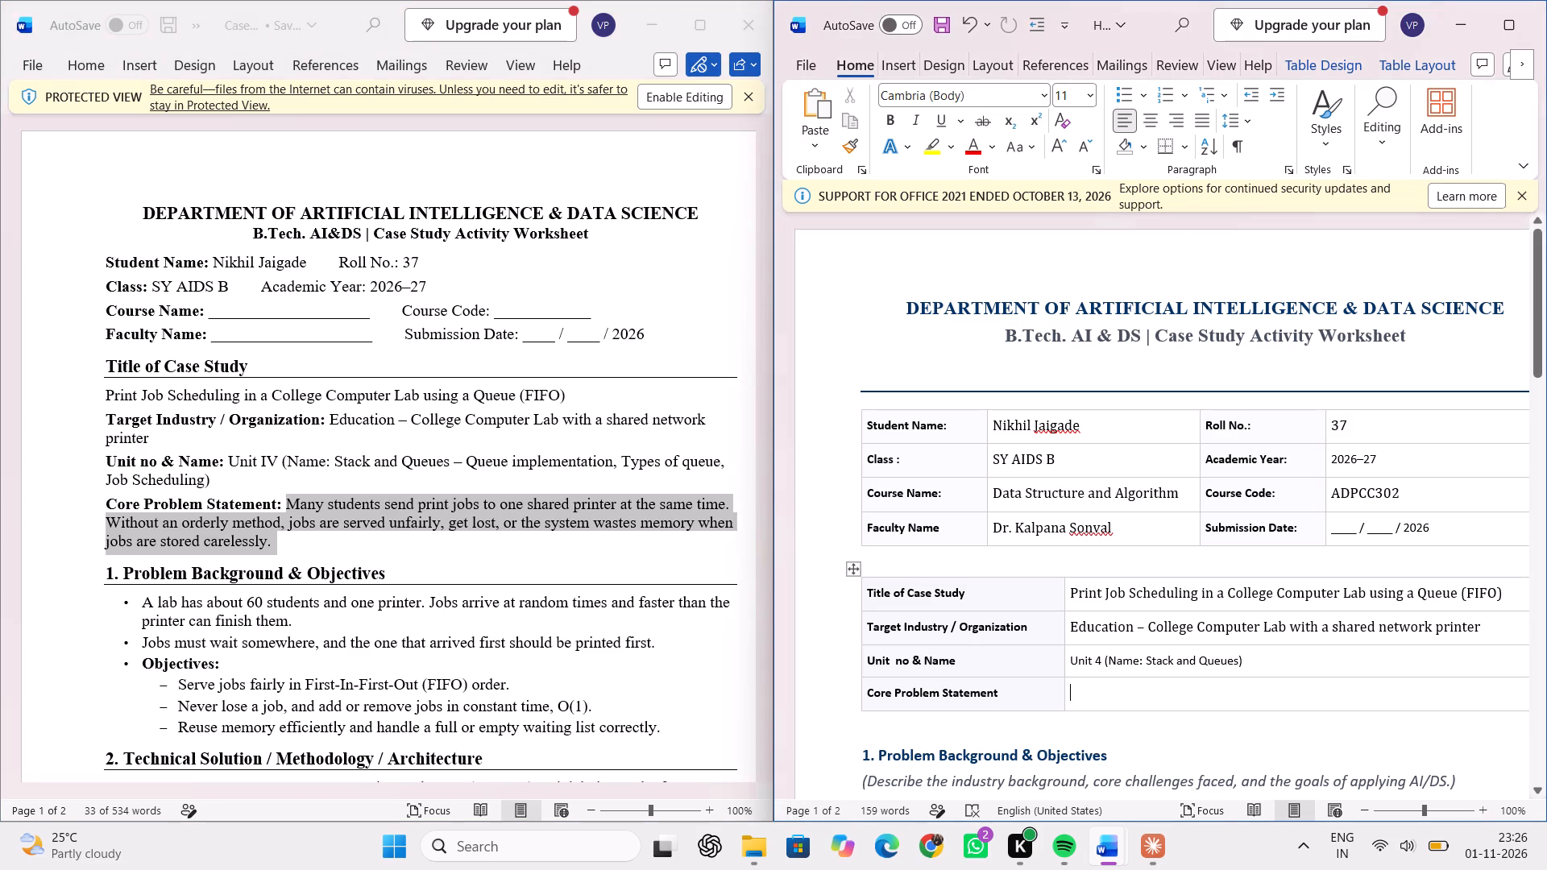
pyautogui.hotkey('ctrl', 'v')
pyautogui.press('BackSpace')
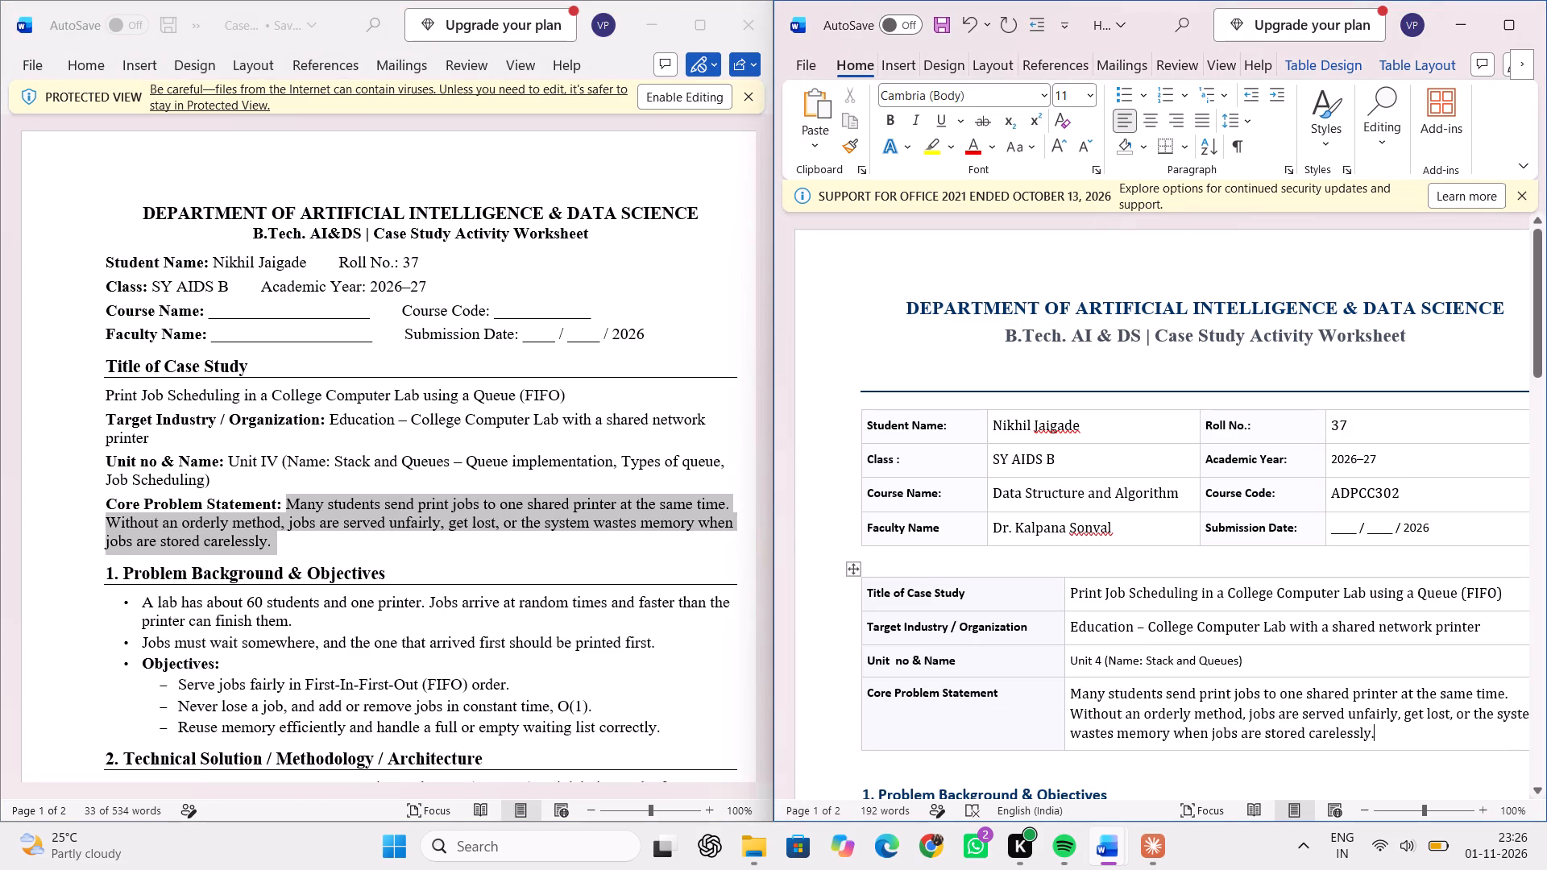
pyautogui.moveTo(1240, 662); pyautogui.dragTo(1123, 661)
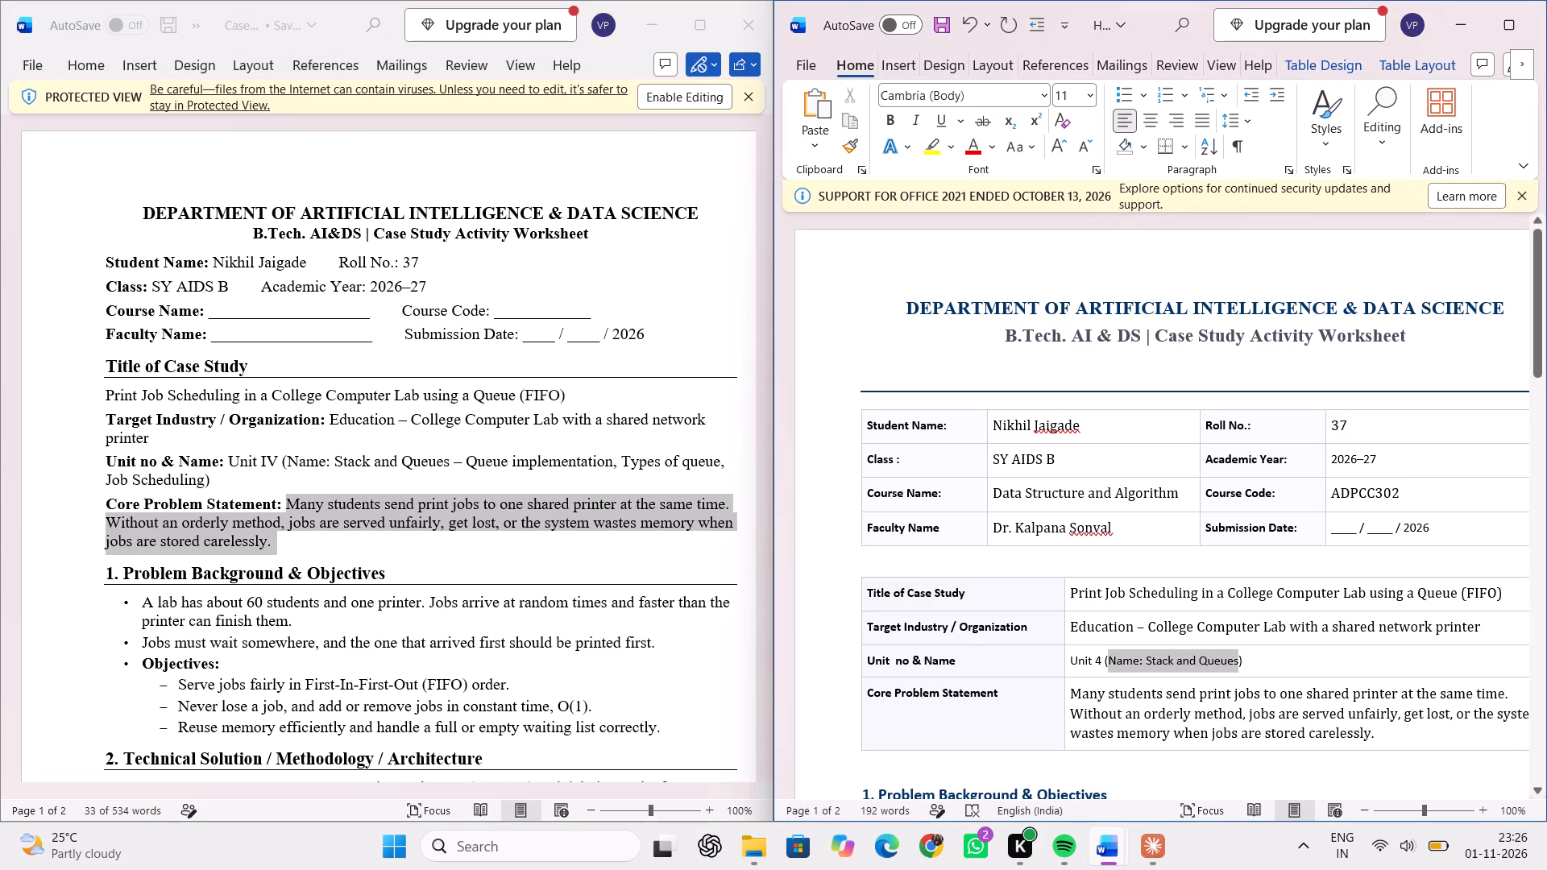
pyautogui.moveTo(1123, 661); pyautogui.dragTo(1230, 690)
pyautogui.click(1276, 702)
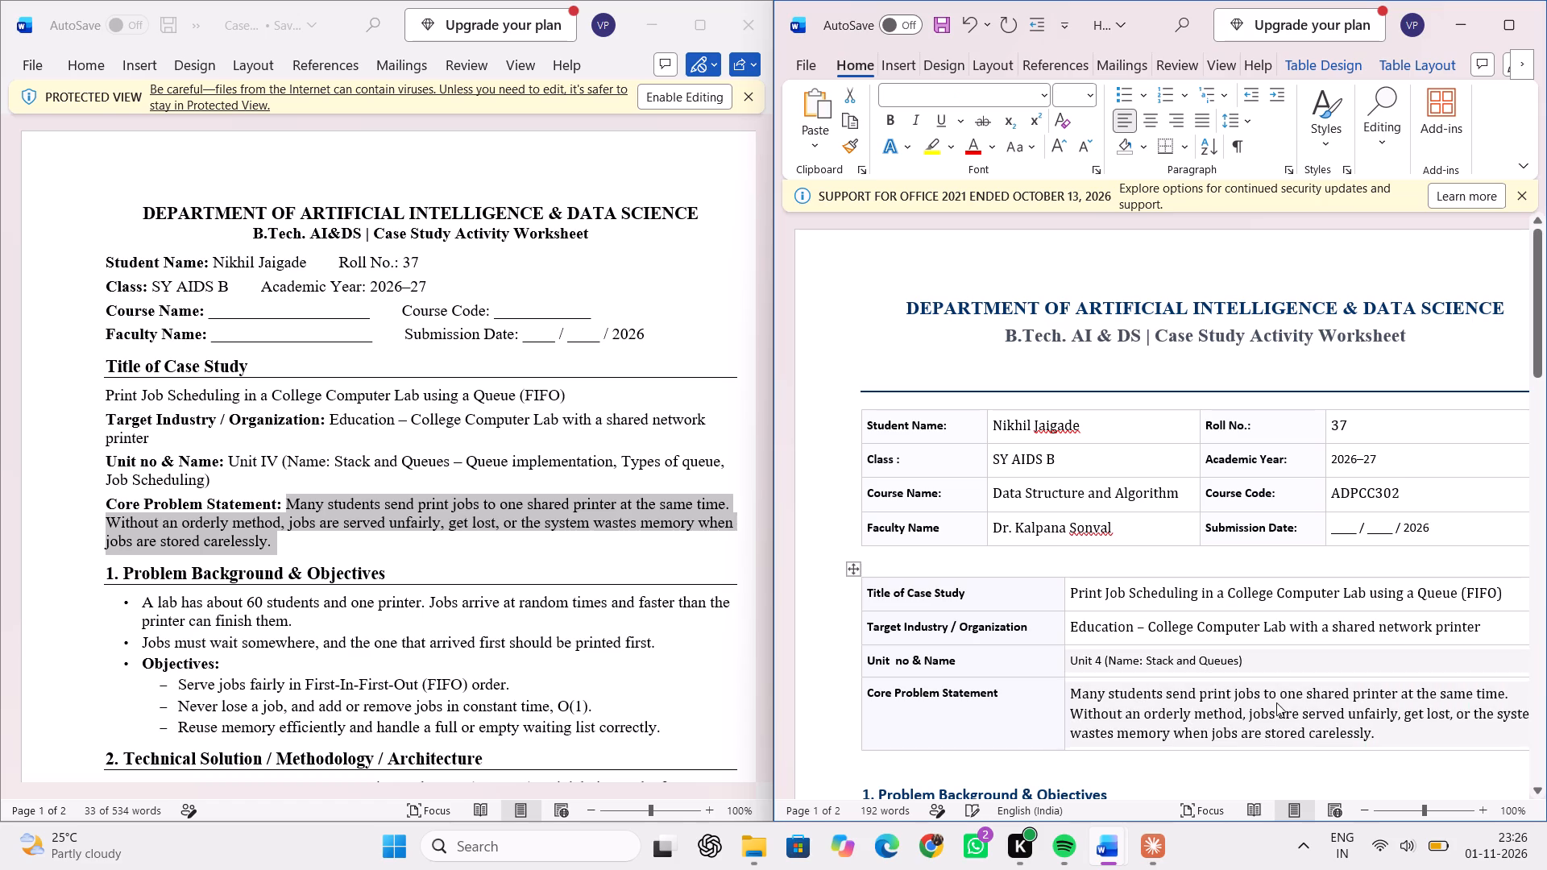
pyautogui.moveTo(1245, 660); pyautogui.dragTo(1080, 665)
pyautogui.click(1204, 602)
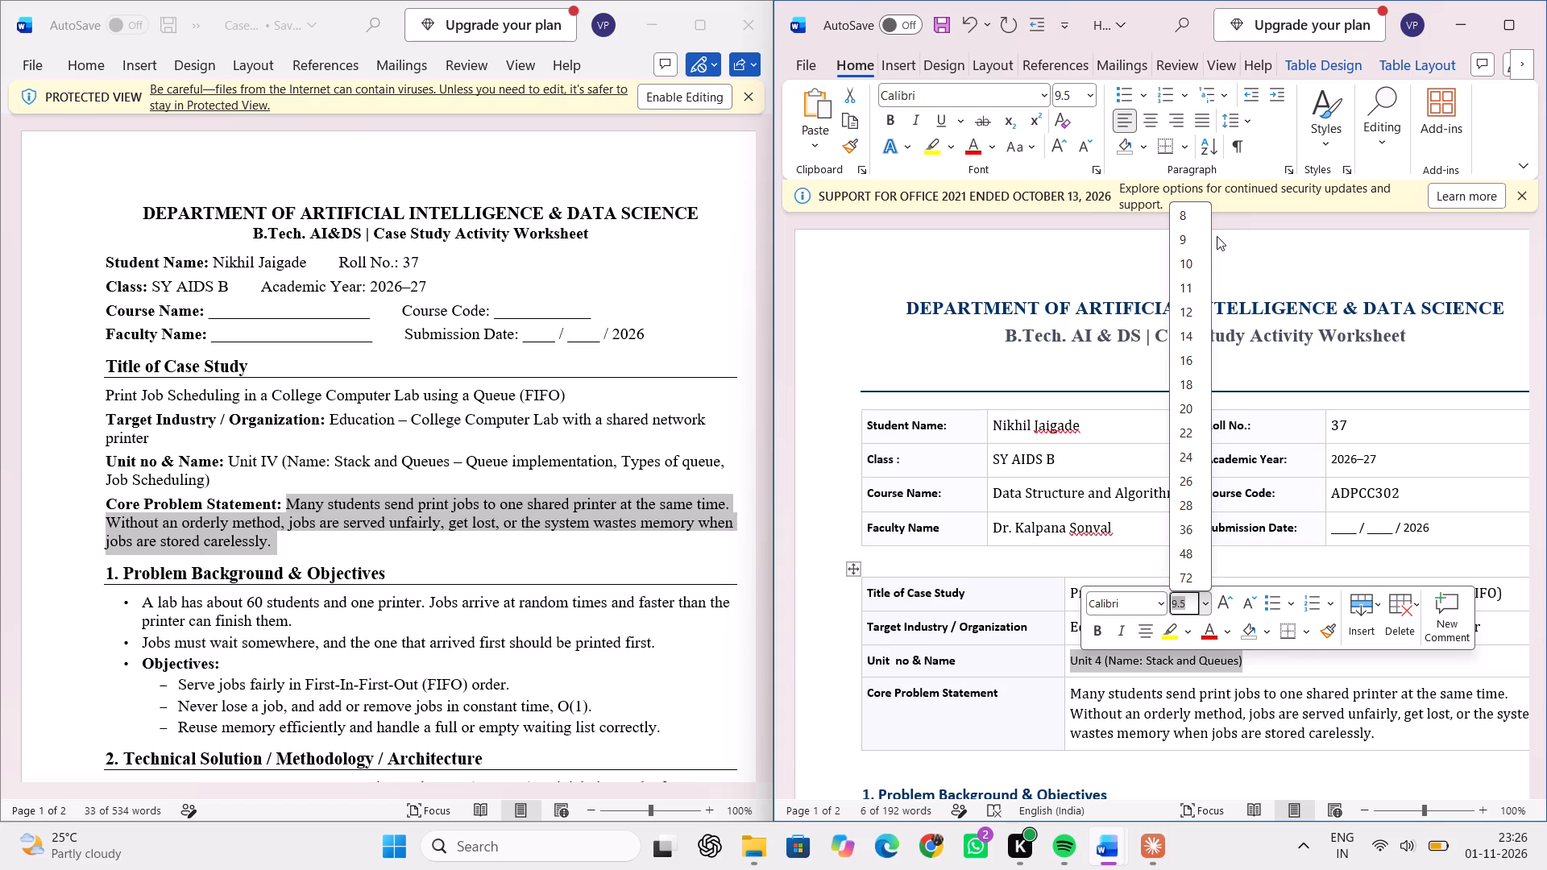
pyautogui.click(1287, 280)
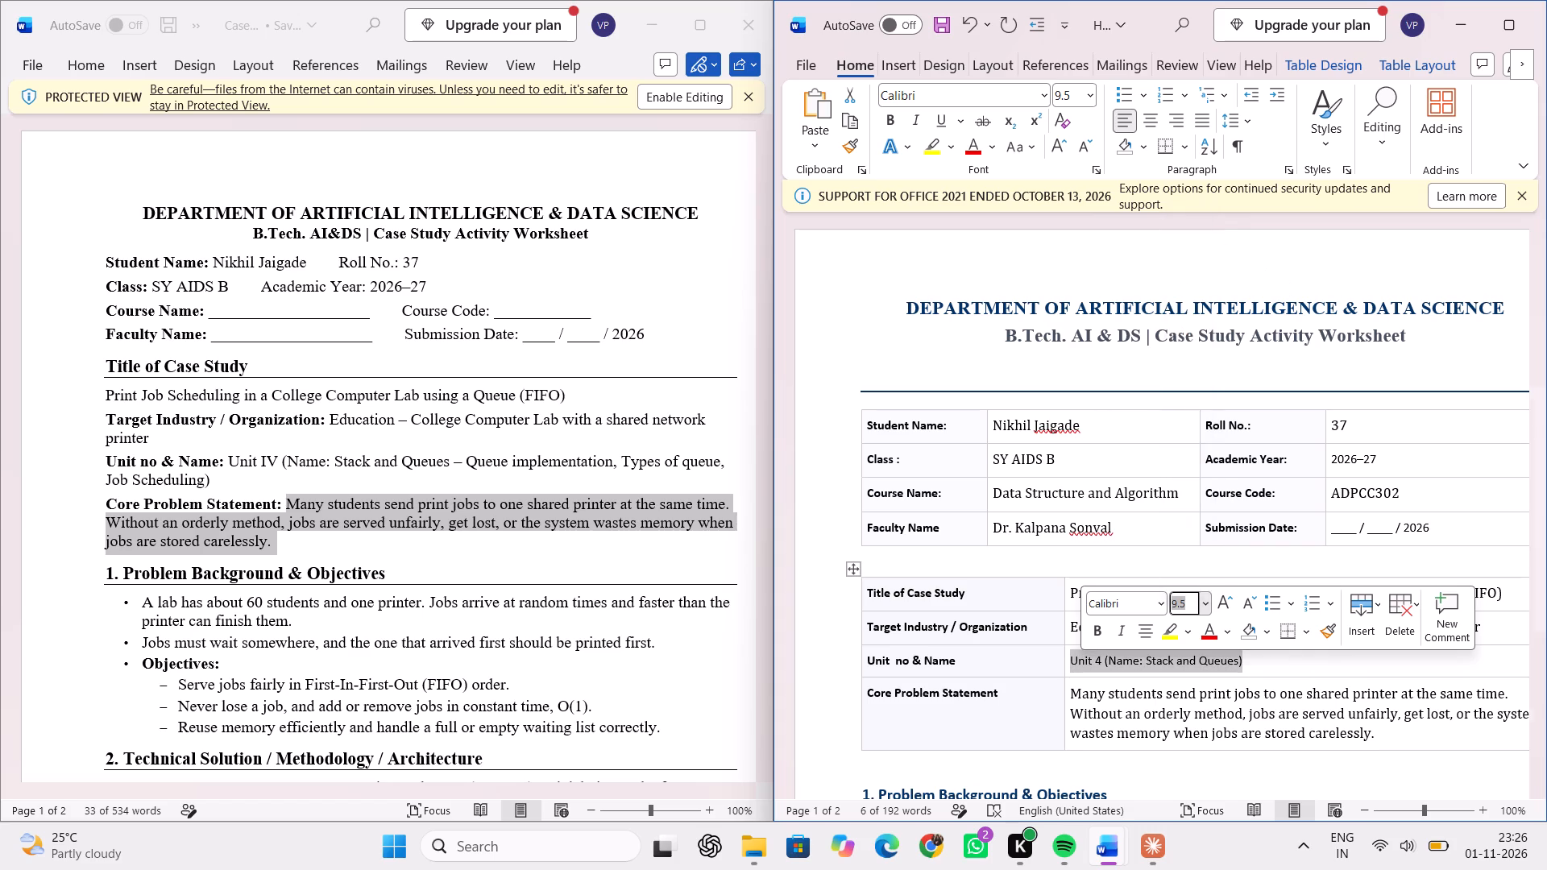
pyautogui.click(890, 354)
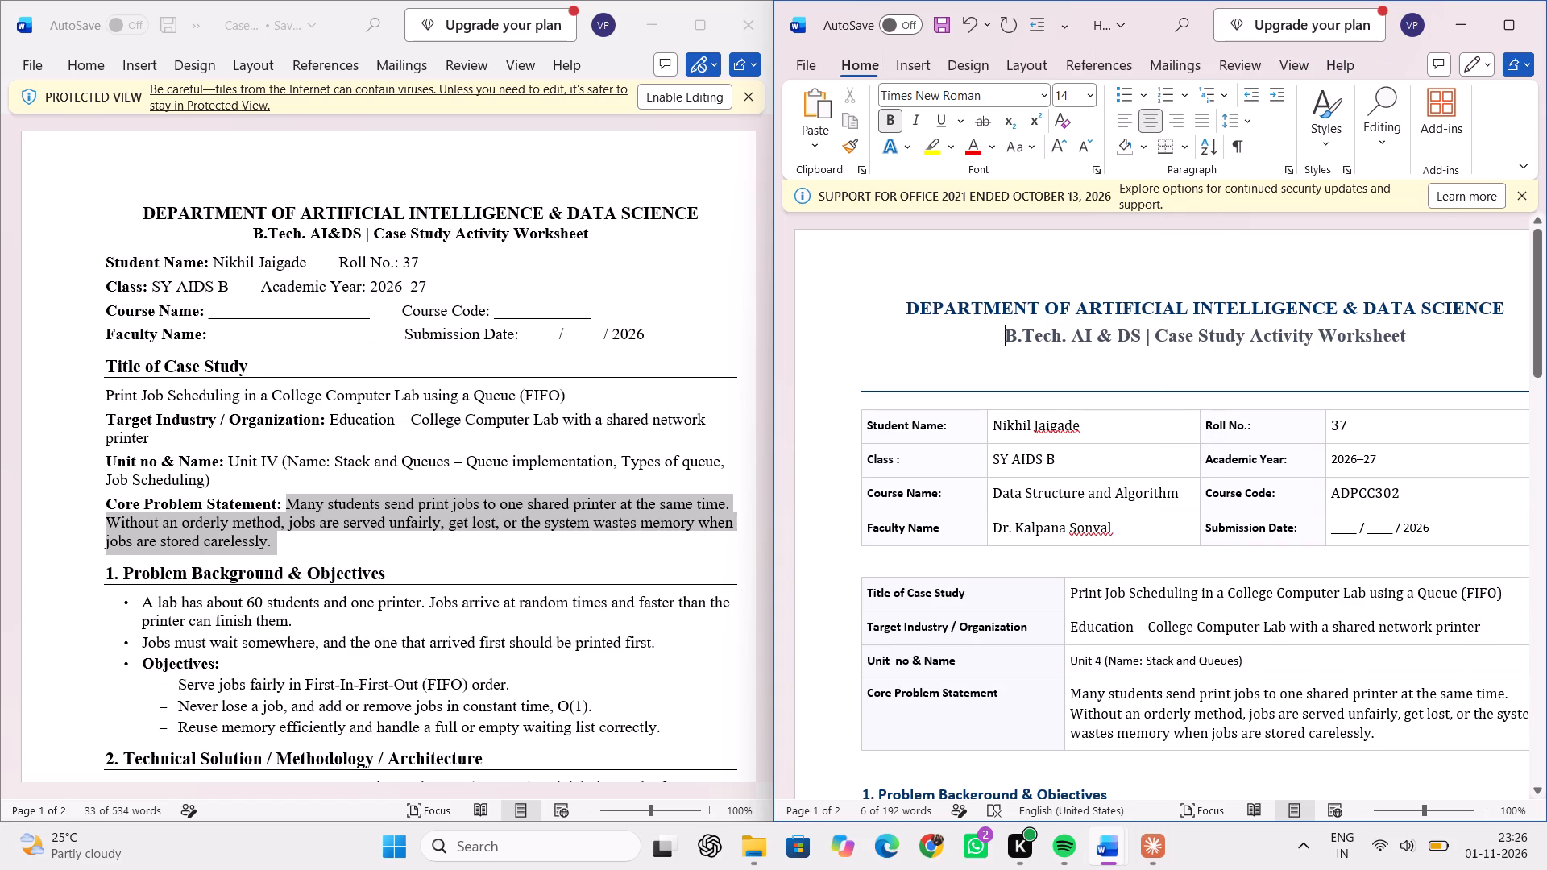
# Copy the Problem Background & Objectives bullets from the downloaded document into the first answer row of the worksheet's section 1.
pyautogui.scroll(-2, 979, 556)
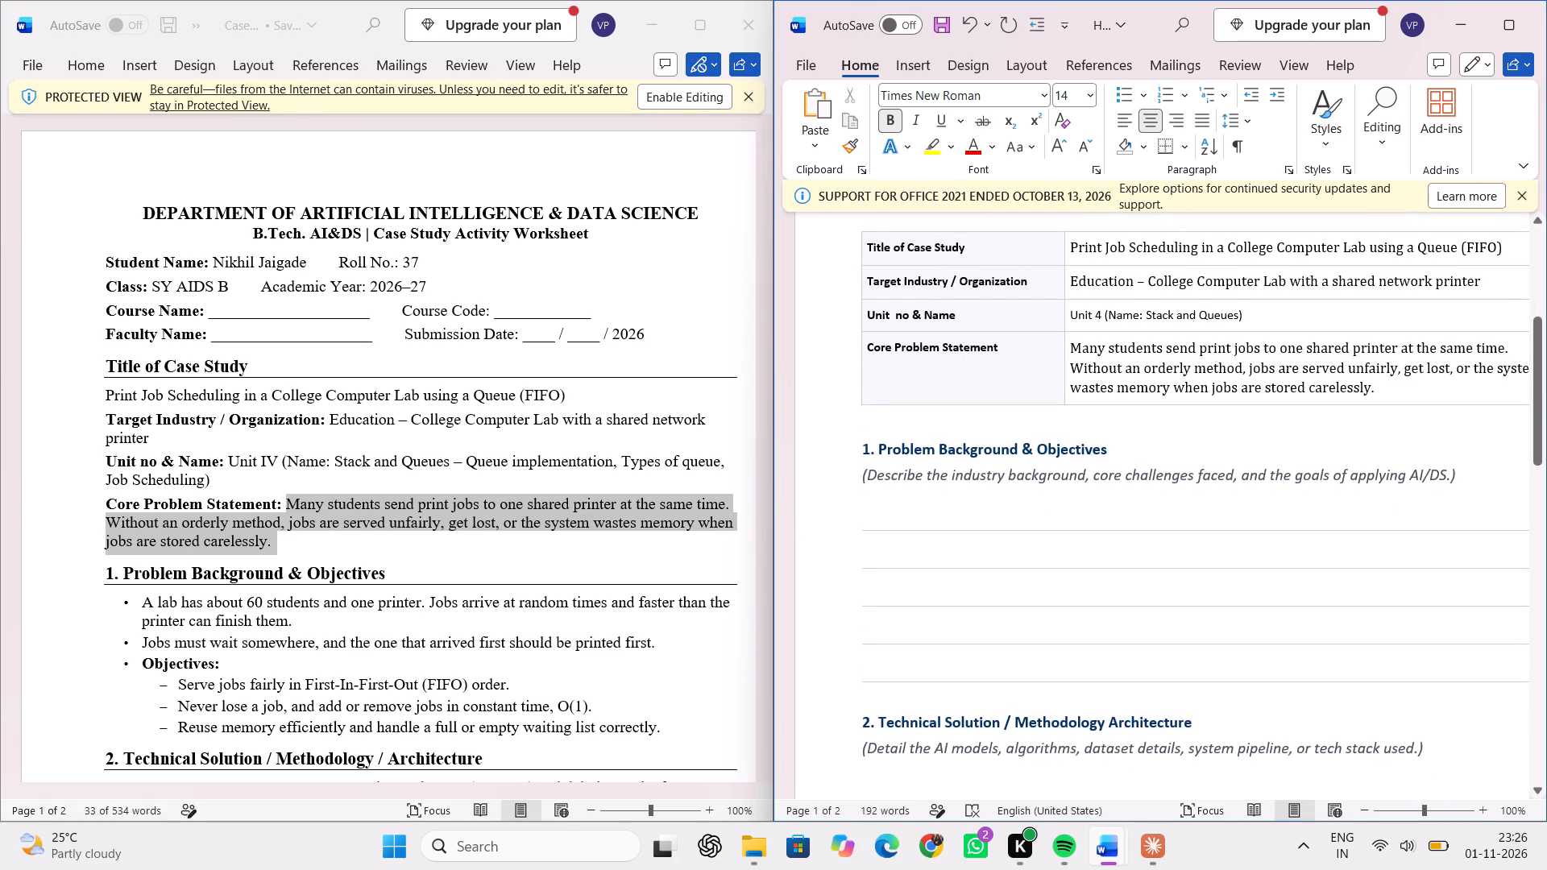
pyautogui.click(586, 534)
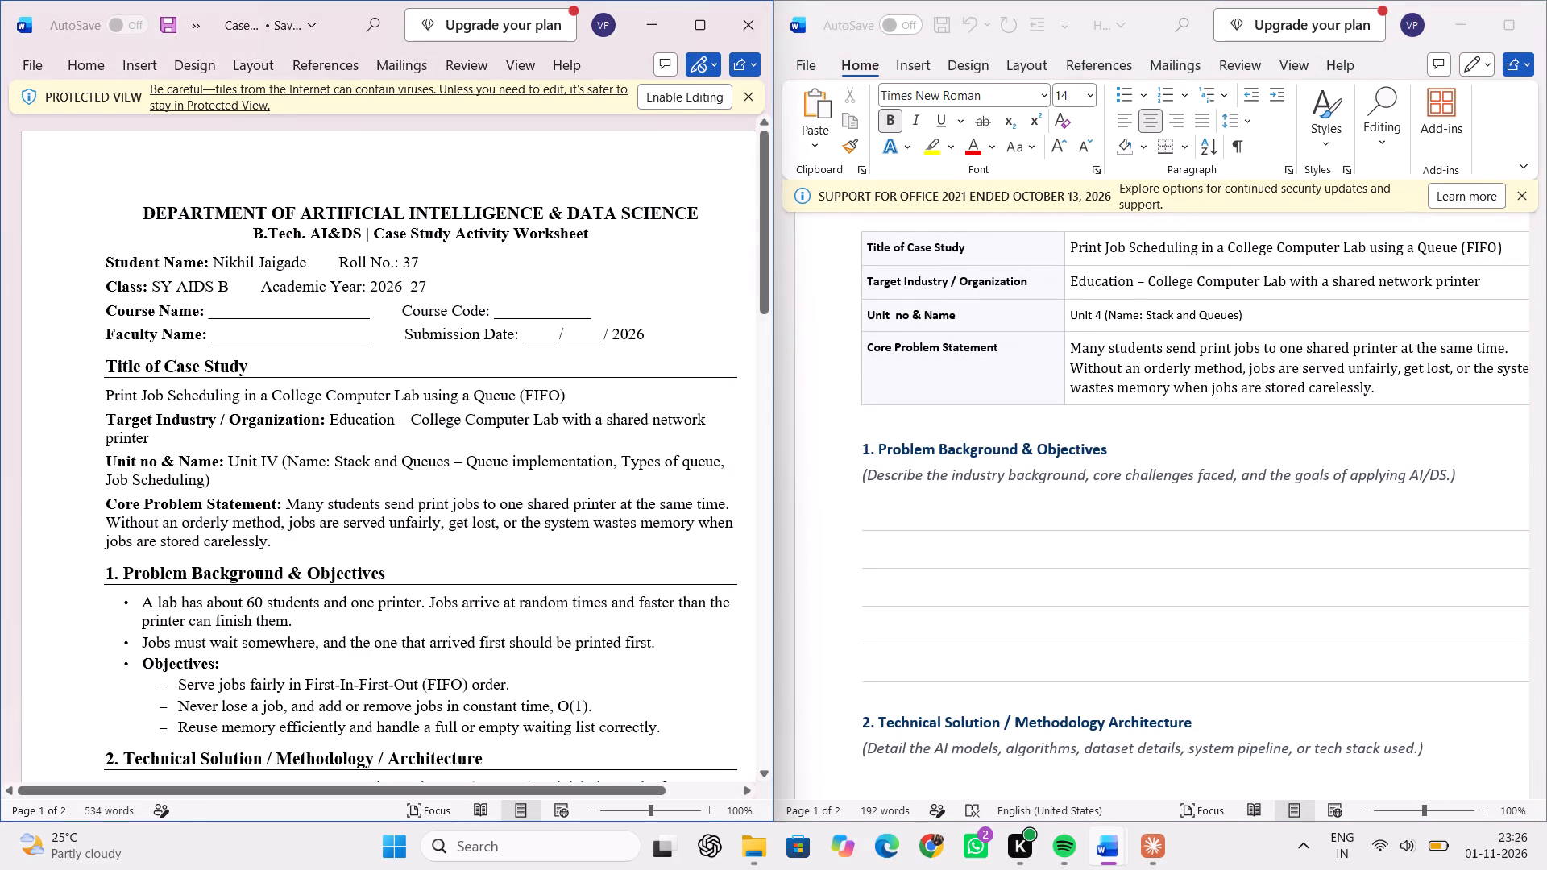
pyautogui.moveTo(124, 599); pyautogui.dragTo(296, 719)
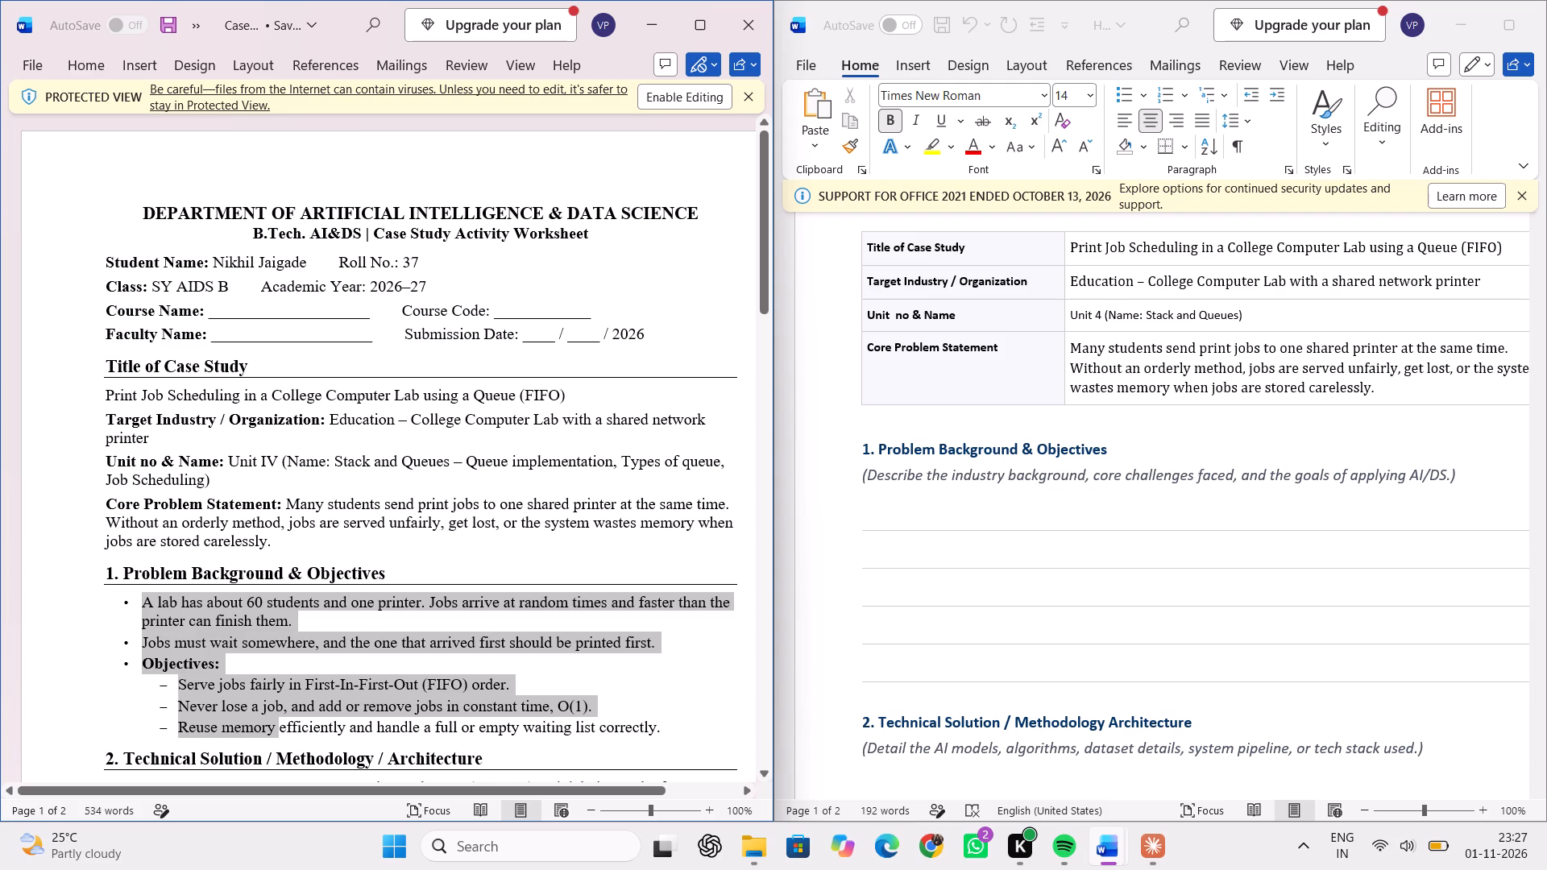
pyautogui.moveTo(296, 719); pyautogui.dragTo(637, 727)
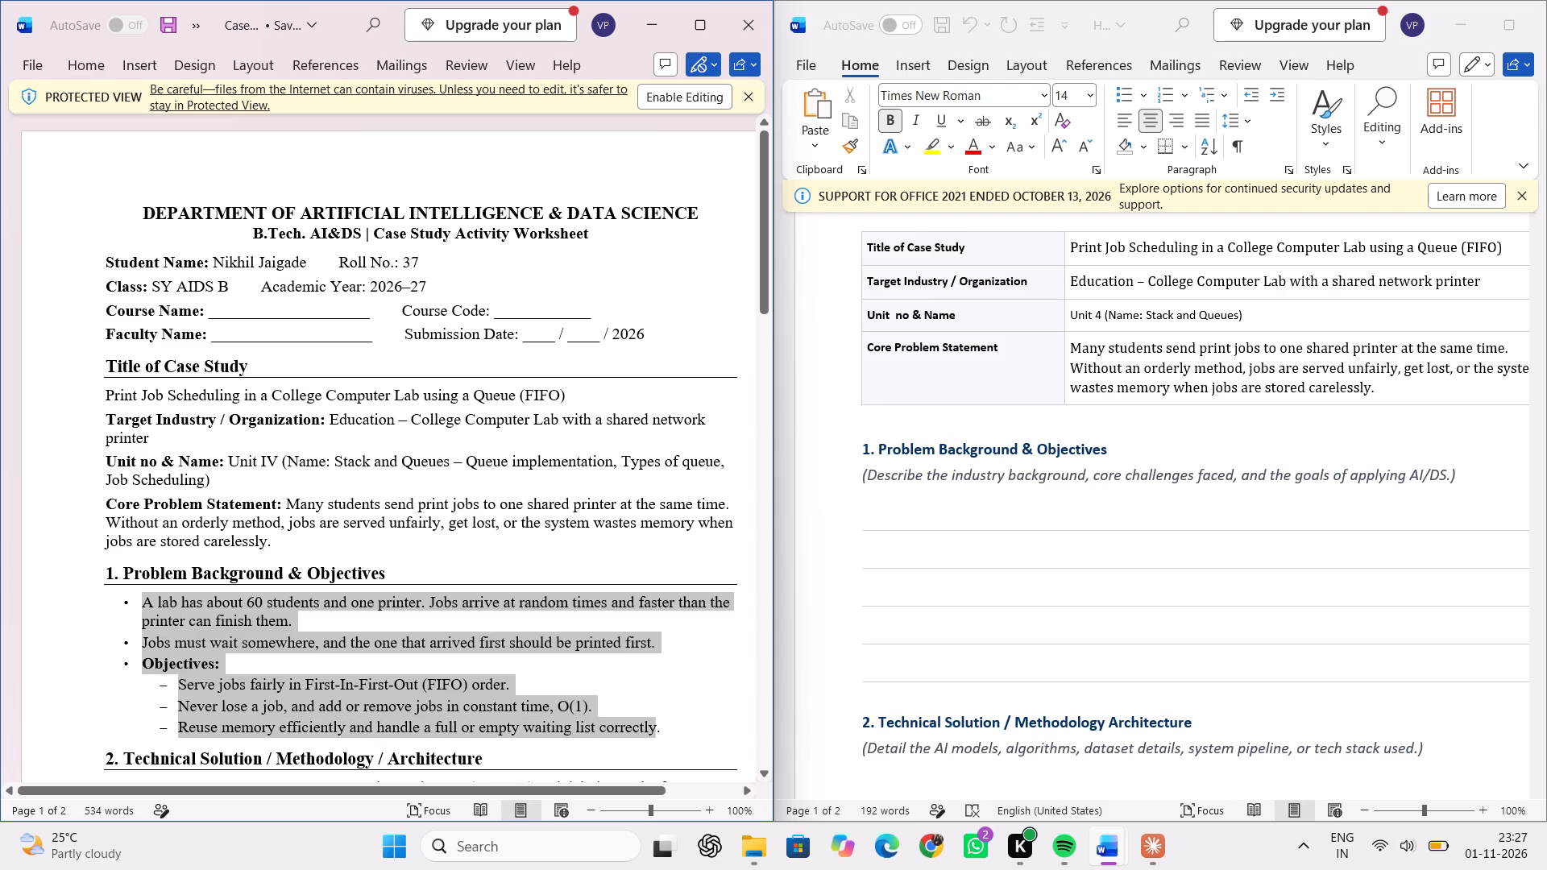
pyautogui.moveTo(637, 727); pyautogui.dragTo(659, 721)
pyautogui.hotkey('ctrl', 'c')
pyautogui.click(867, 502)
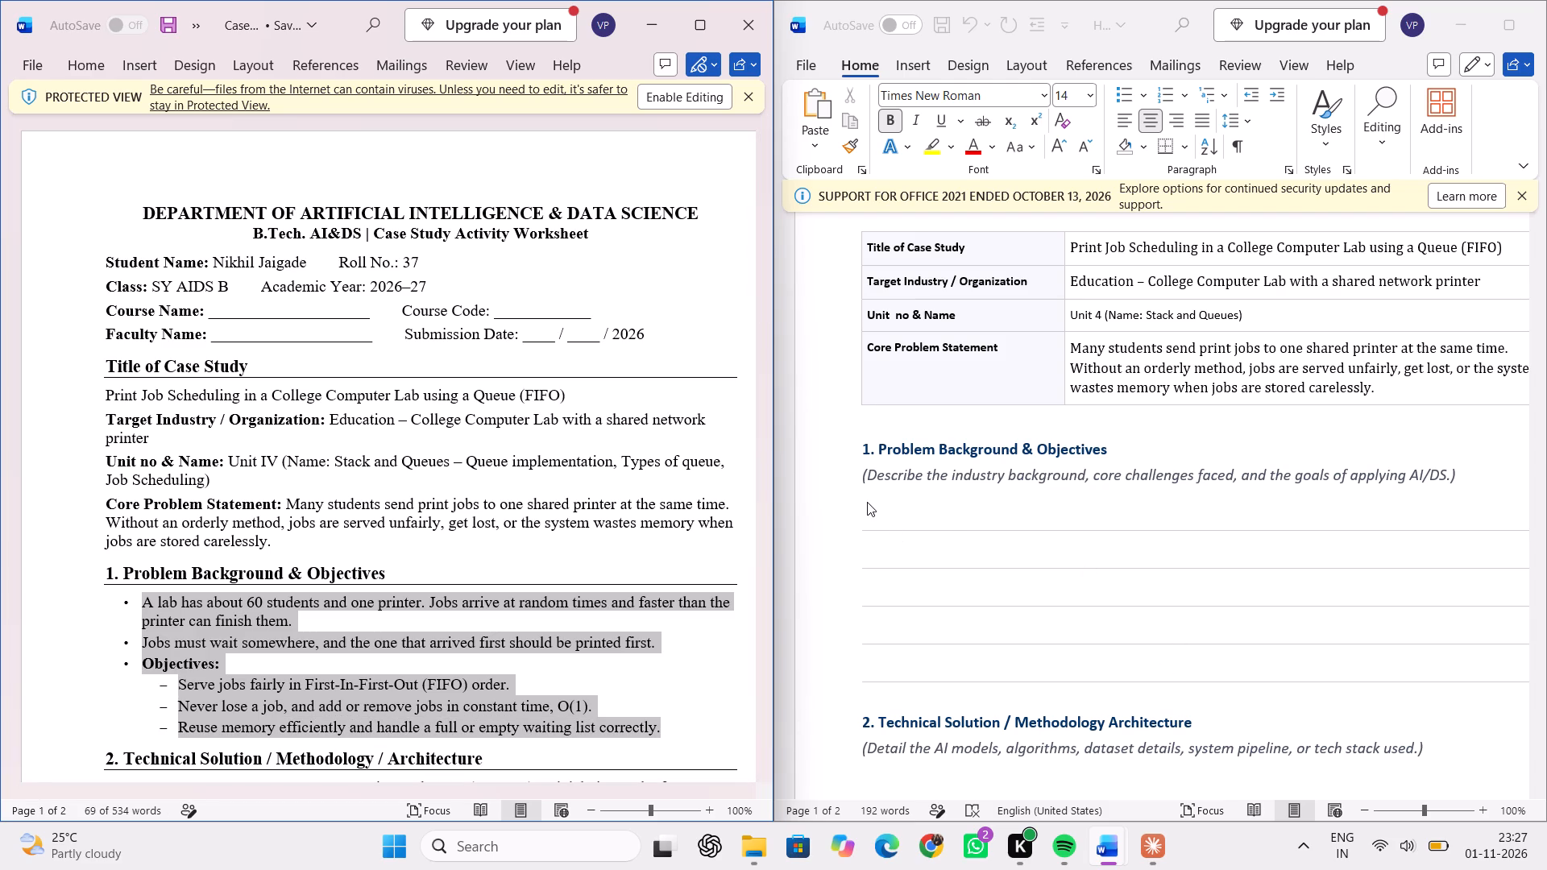
pyautogui.click(870, 519)
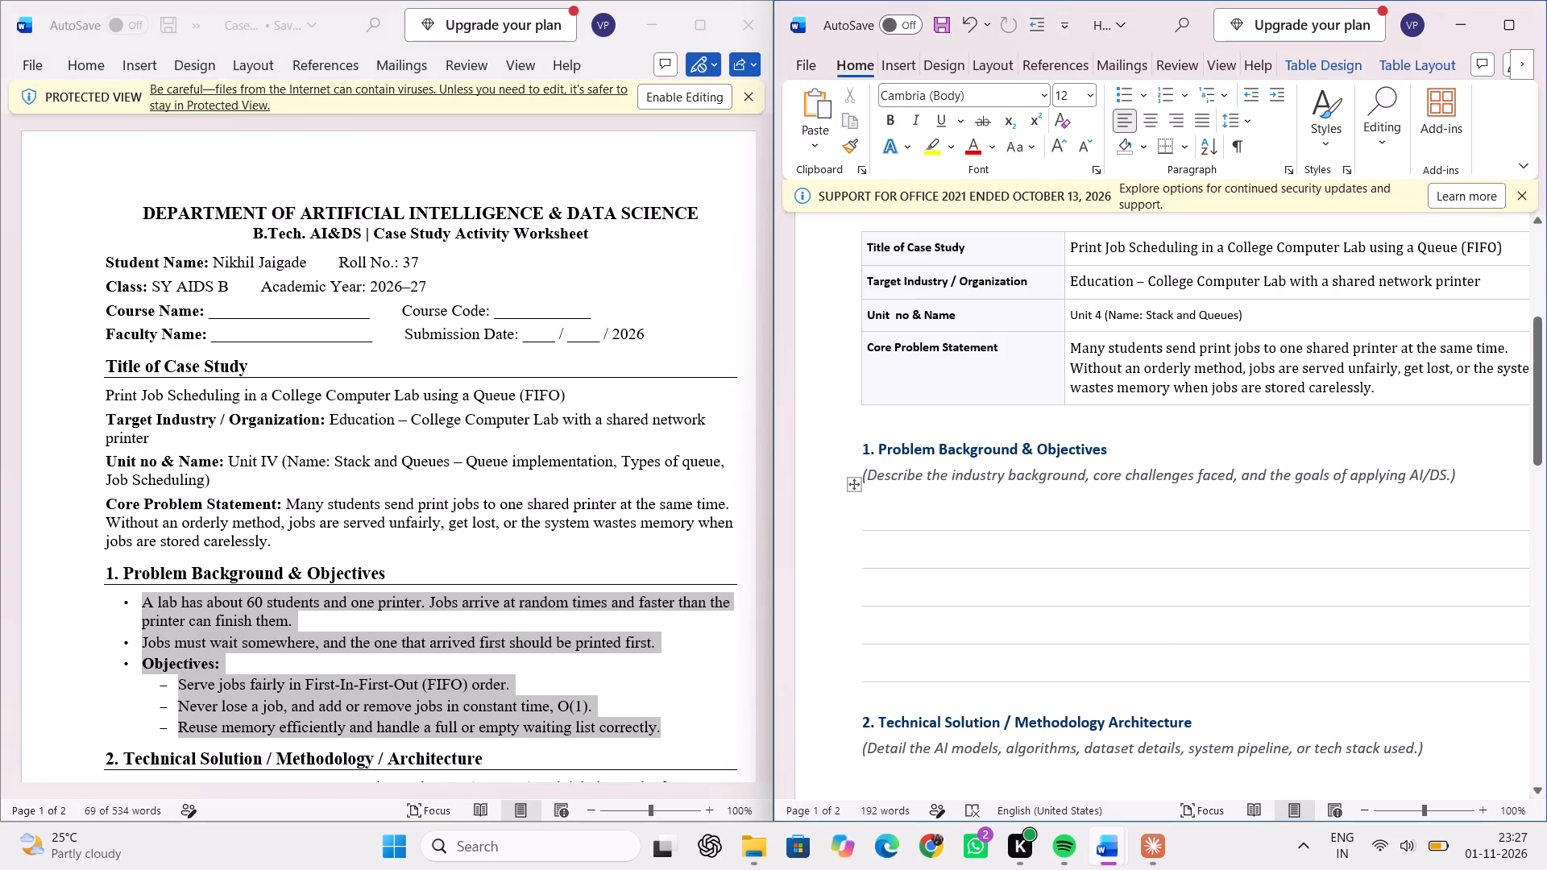
pyautogui.hotkey('ctrl', 'v')
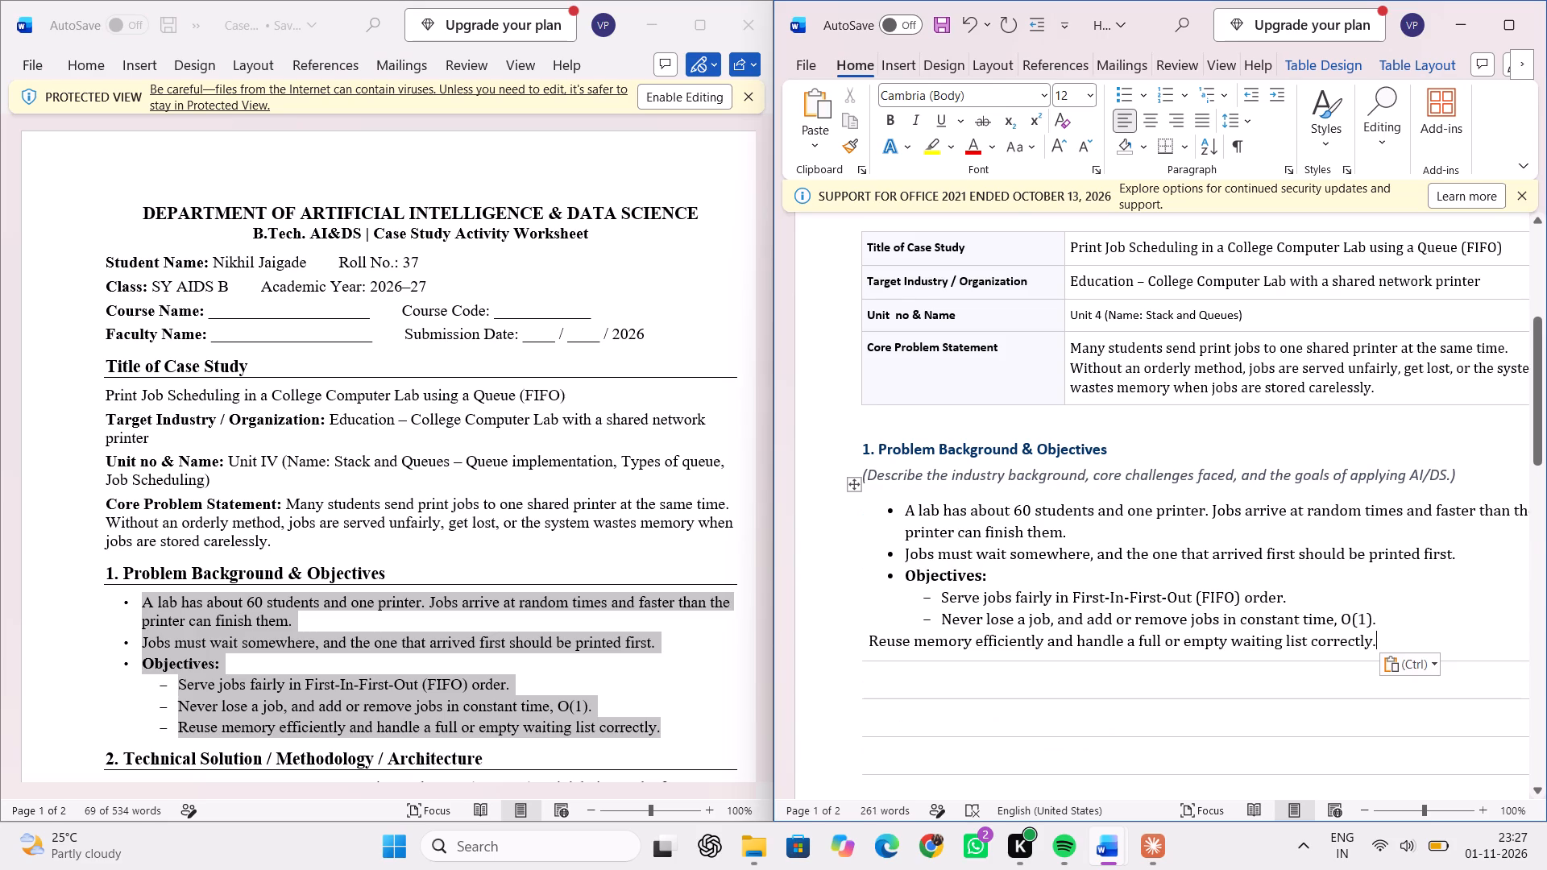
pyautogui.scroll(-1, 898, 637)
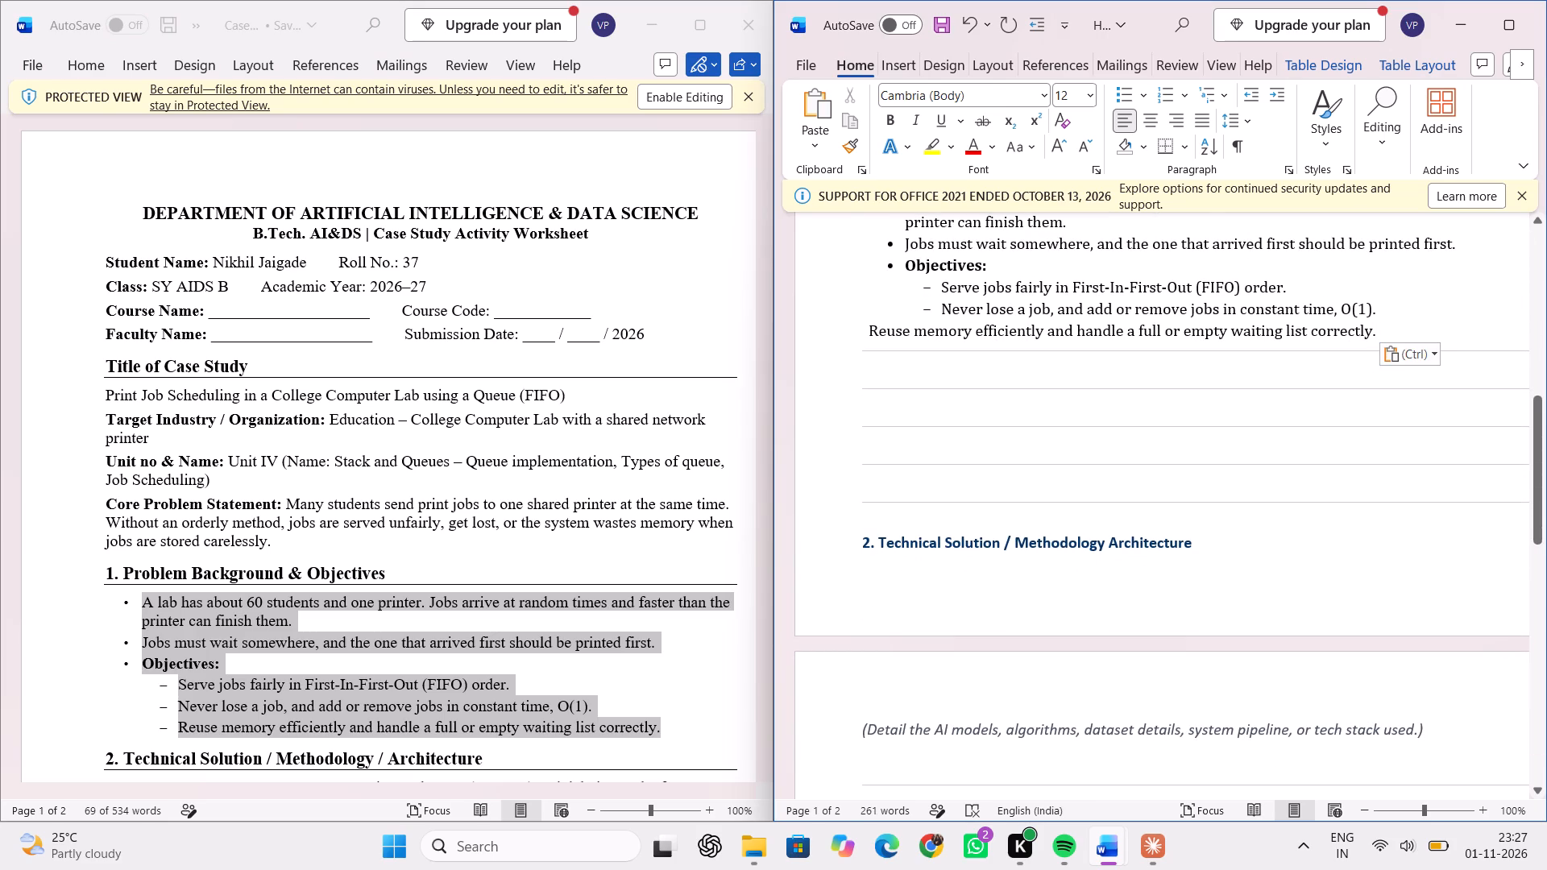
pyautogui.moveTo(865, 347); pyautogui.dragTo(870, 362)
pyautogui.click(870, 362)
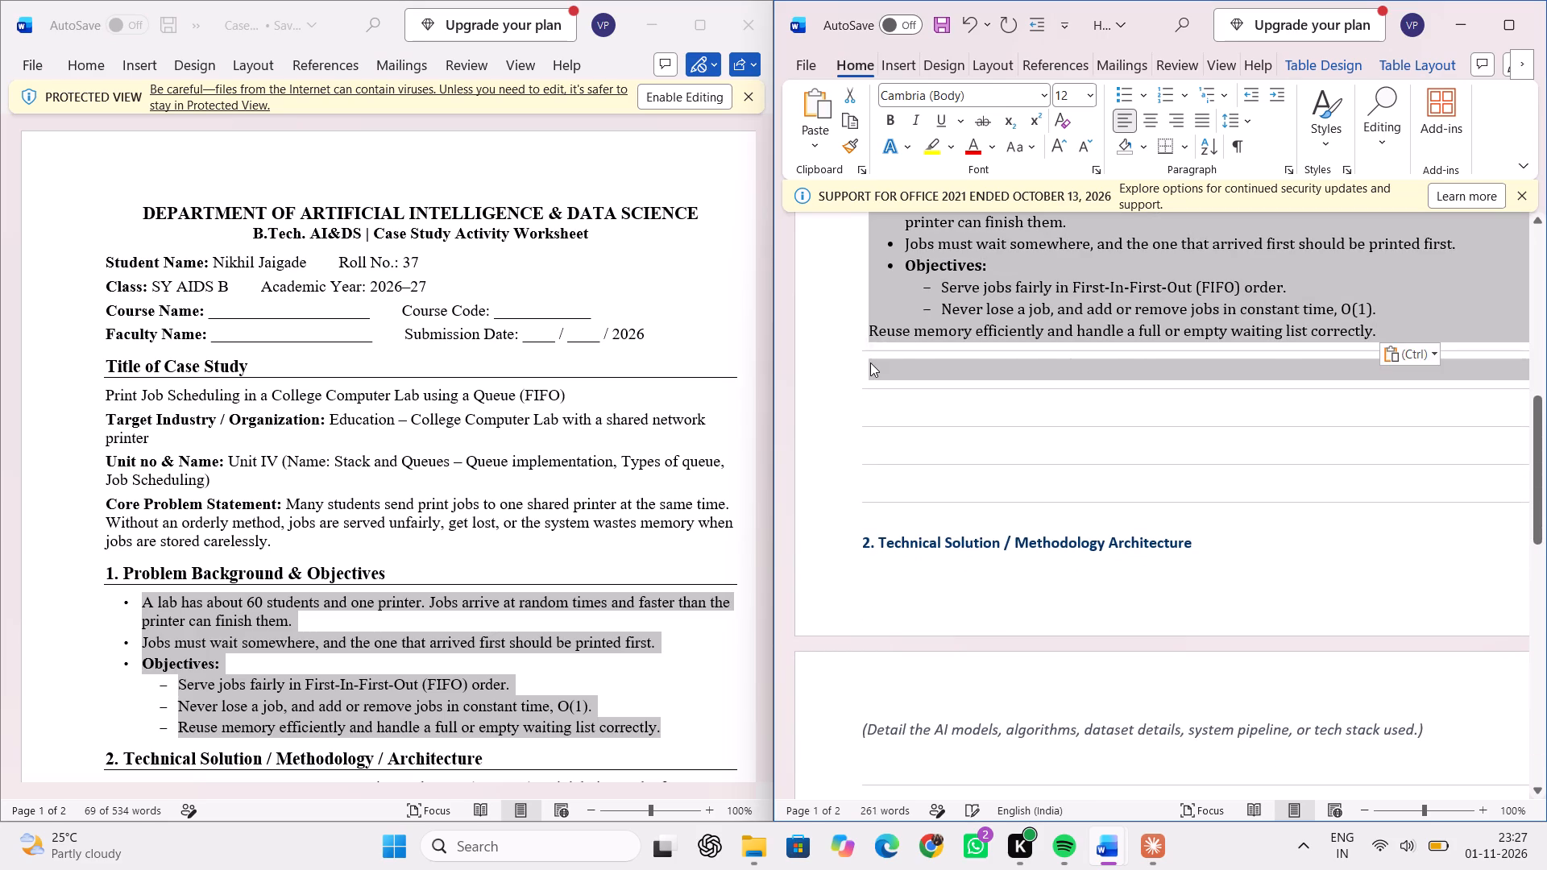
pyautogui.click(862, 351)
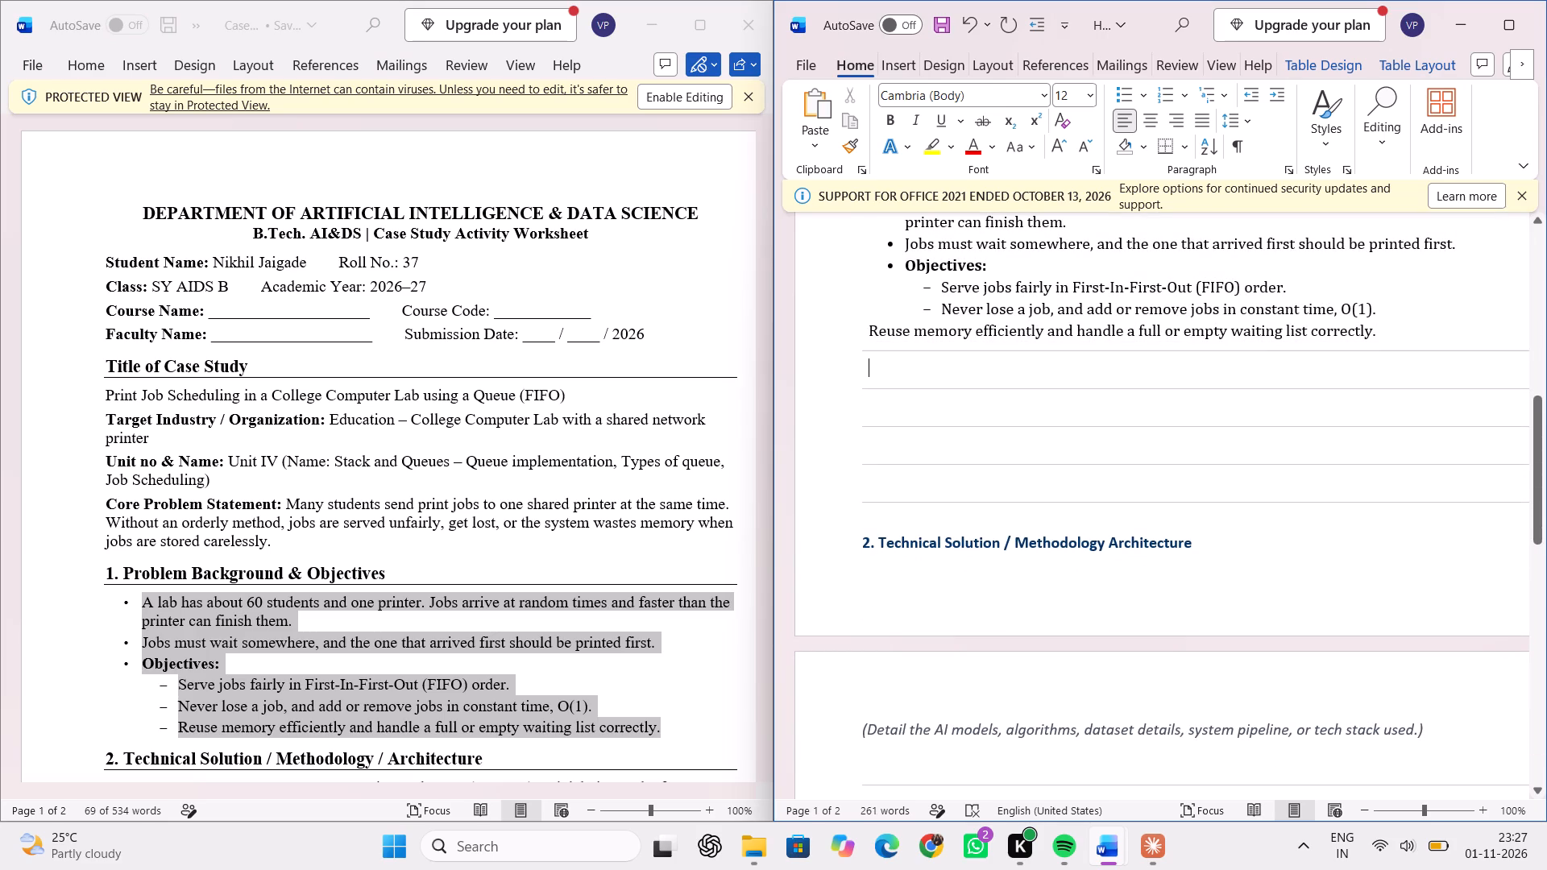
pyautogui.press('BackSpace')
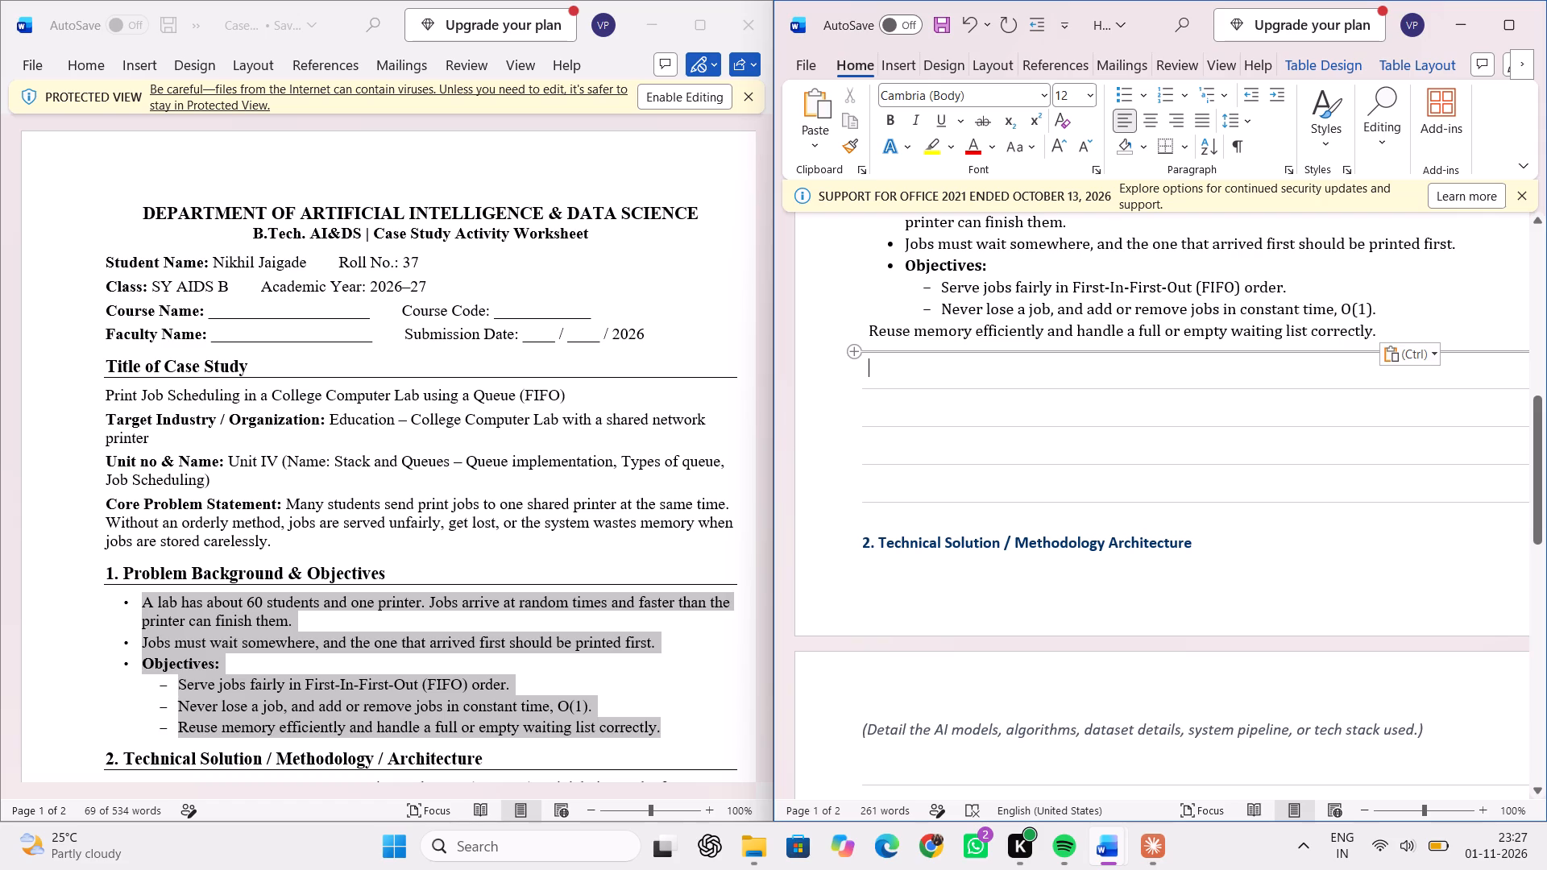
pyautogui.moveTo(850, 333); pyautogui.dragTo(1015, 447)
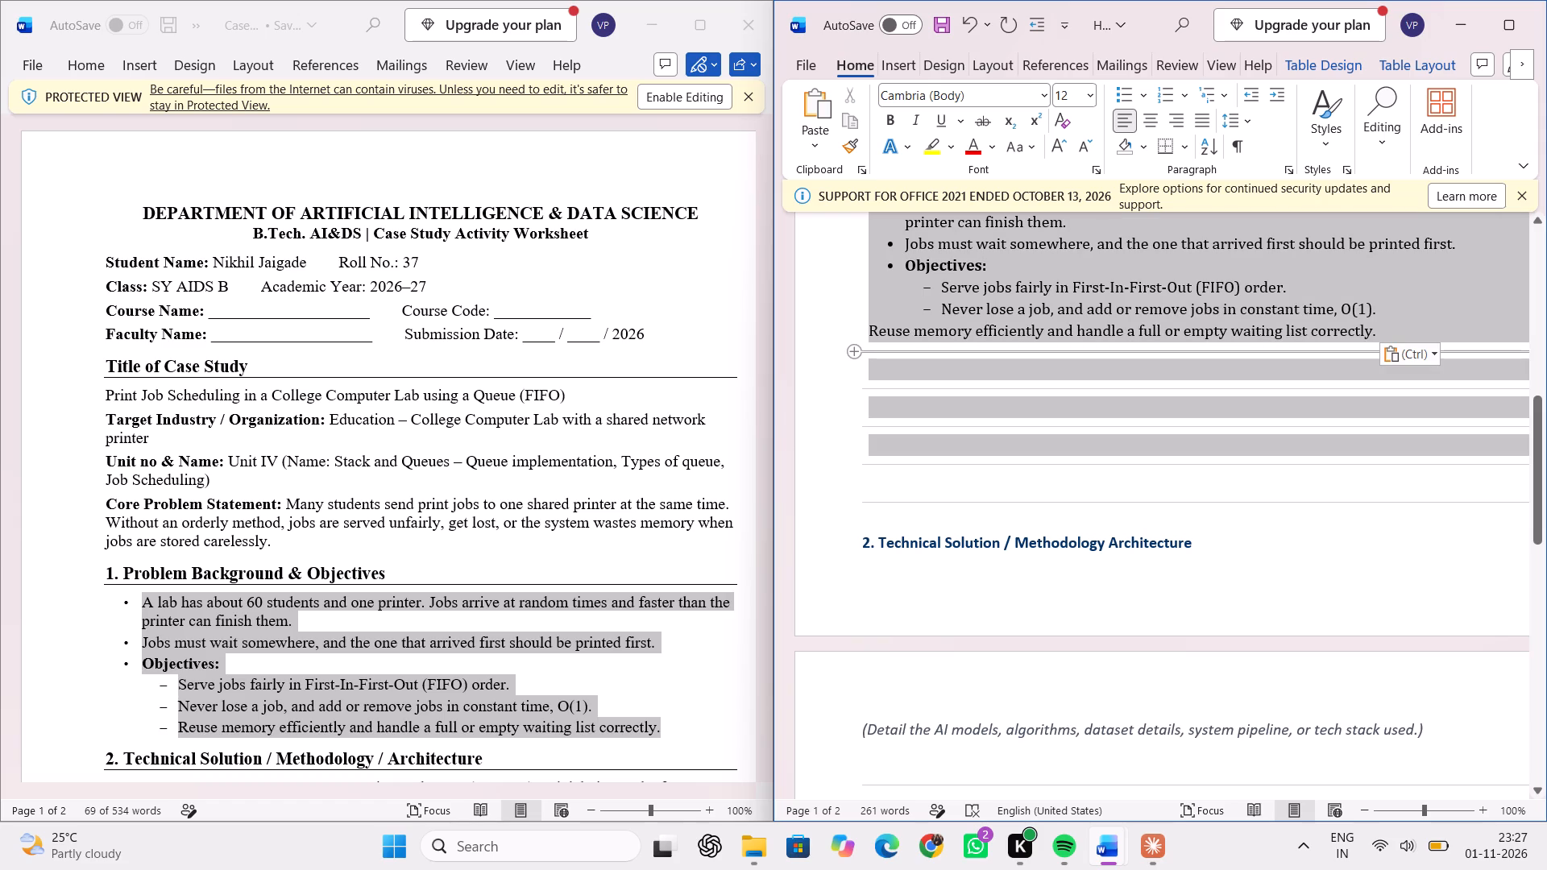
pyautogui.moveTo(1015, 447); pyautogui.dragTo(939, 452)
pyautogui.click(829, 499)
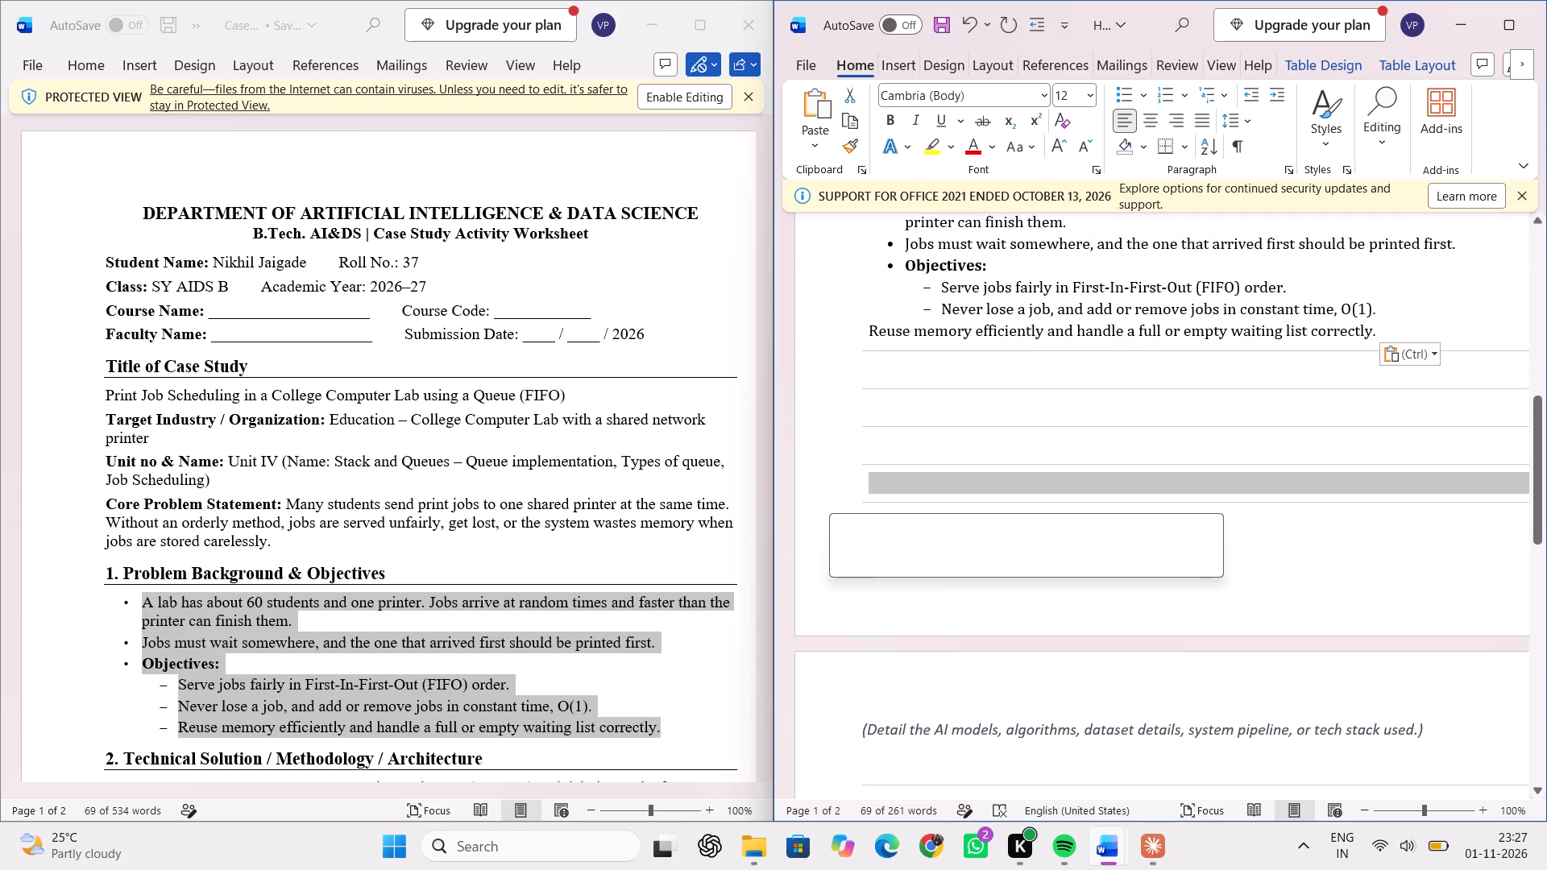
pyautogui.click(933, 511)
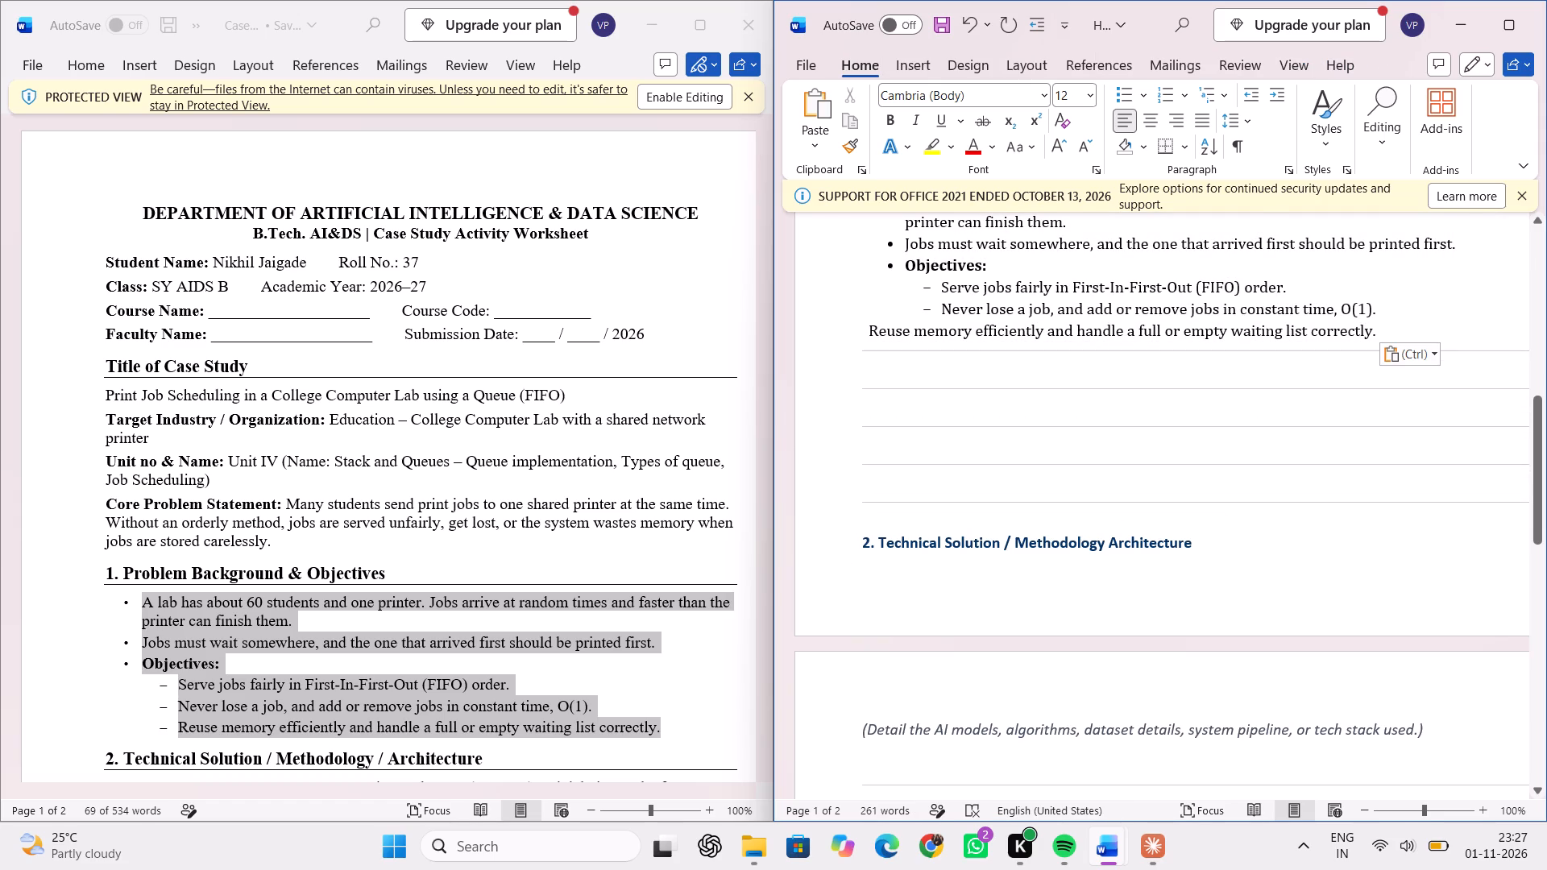
# Delete the four empty ruled answer rows below the pasted objectives in section 1.
pyautogui.keyDown('ctrl'); pyautogui.scroll(-1, 1070, 477); pyautogui.keyUp('ctrl')
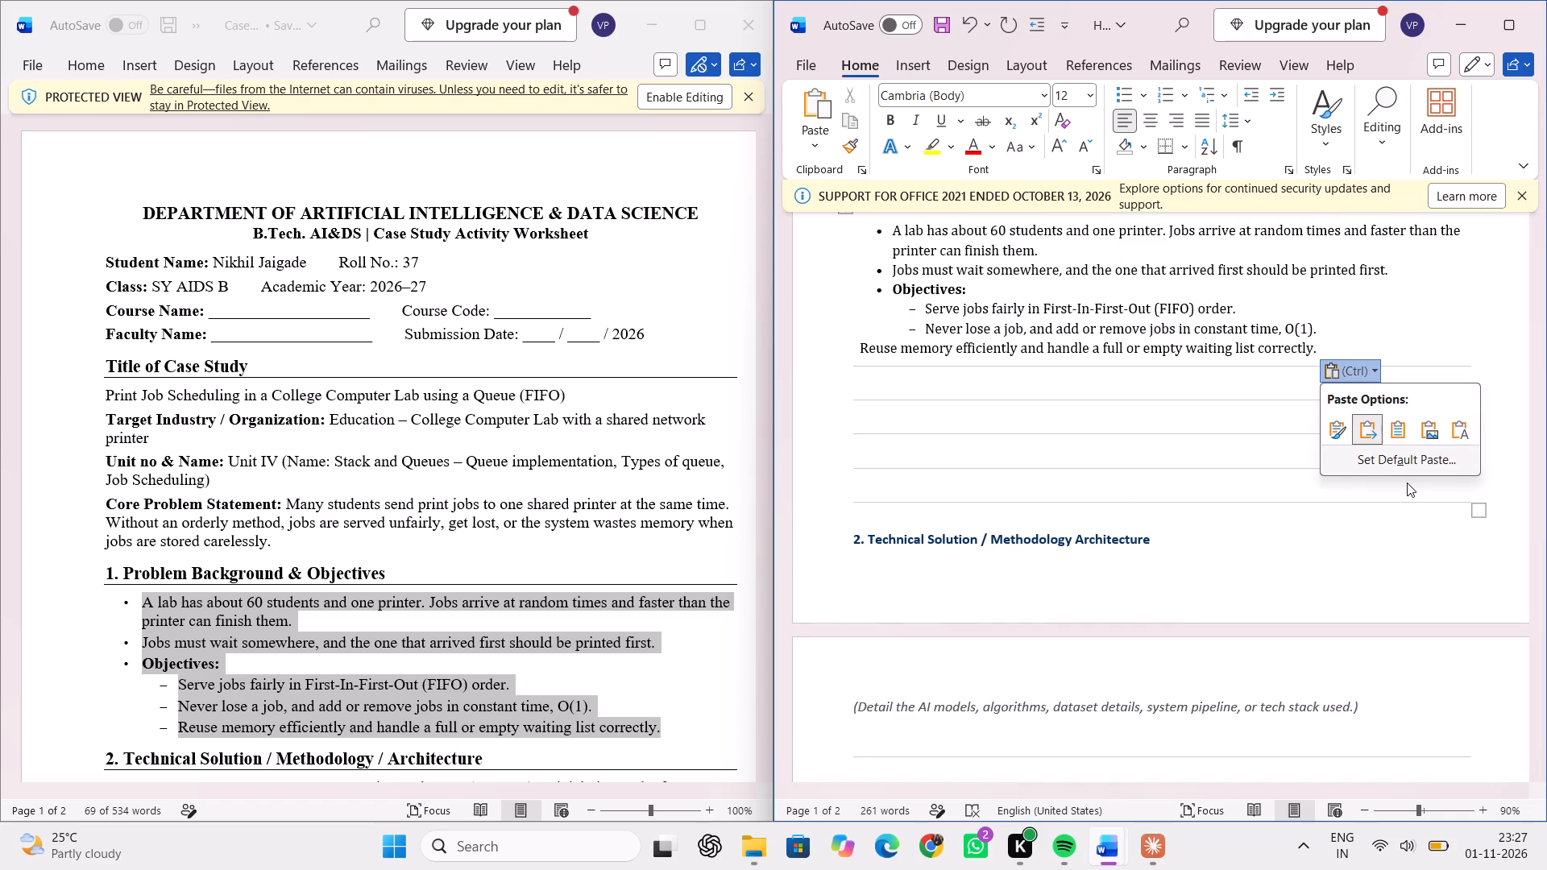
pyautogui.click(1433, 570)
pyautogui.moveTo(1489, 529); pyautogui.dragTo(1295, 486)
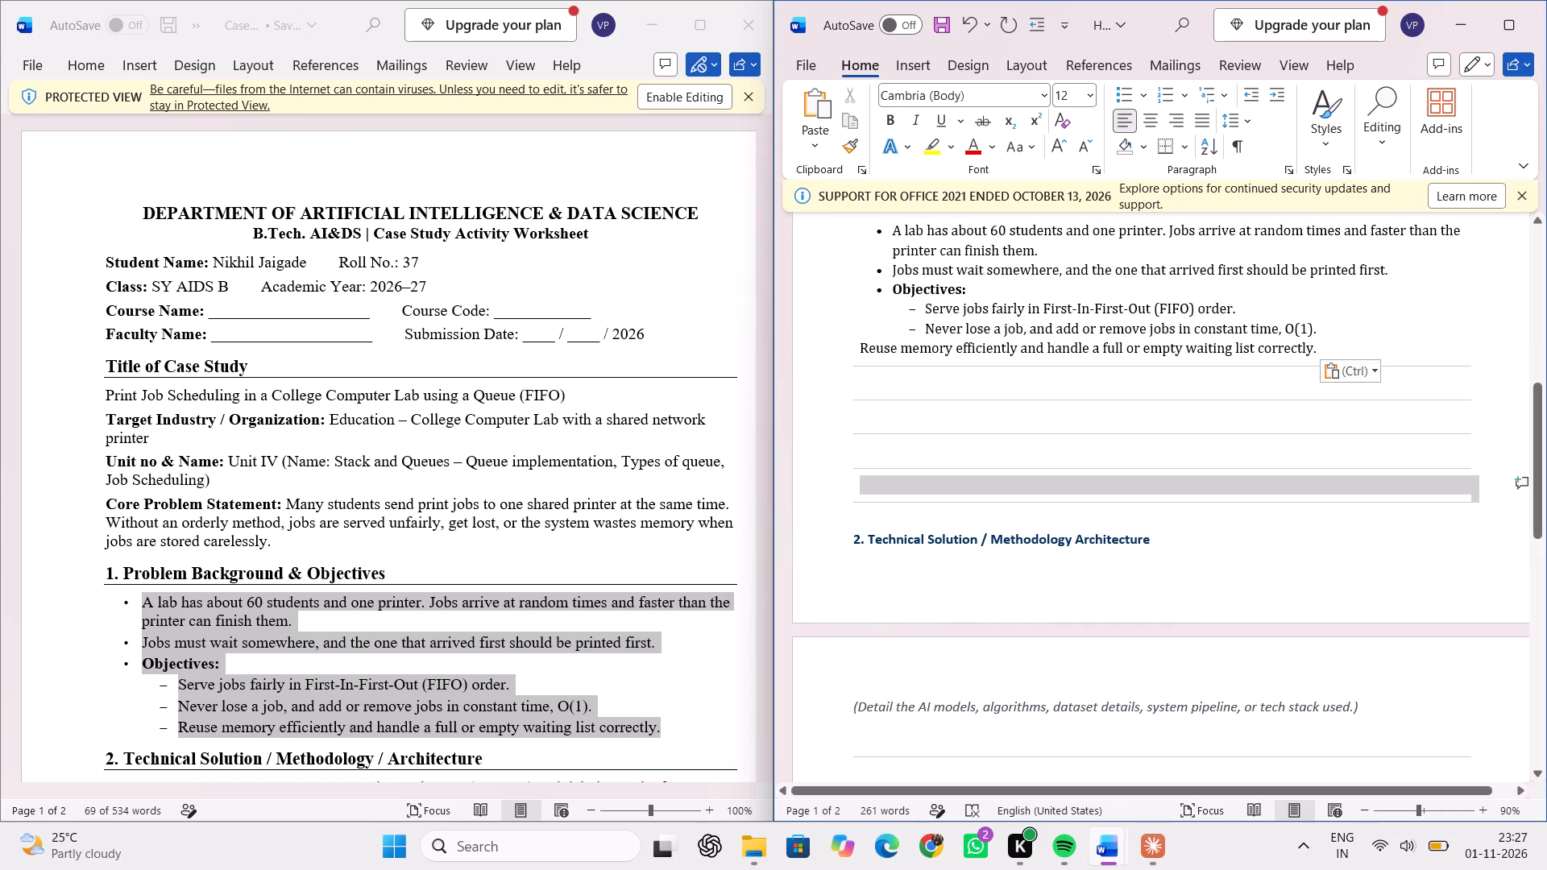
pyautogui.moveTo(1295, 486); pyautogui.dragTo(920, 373)
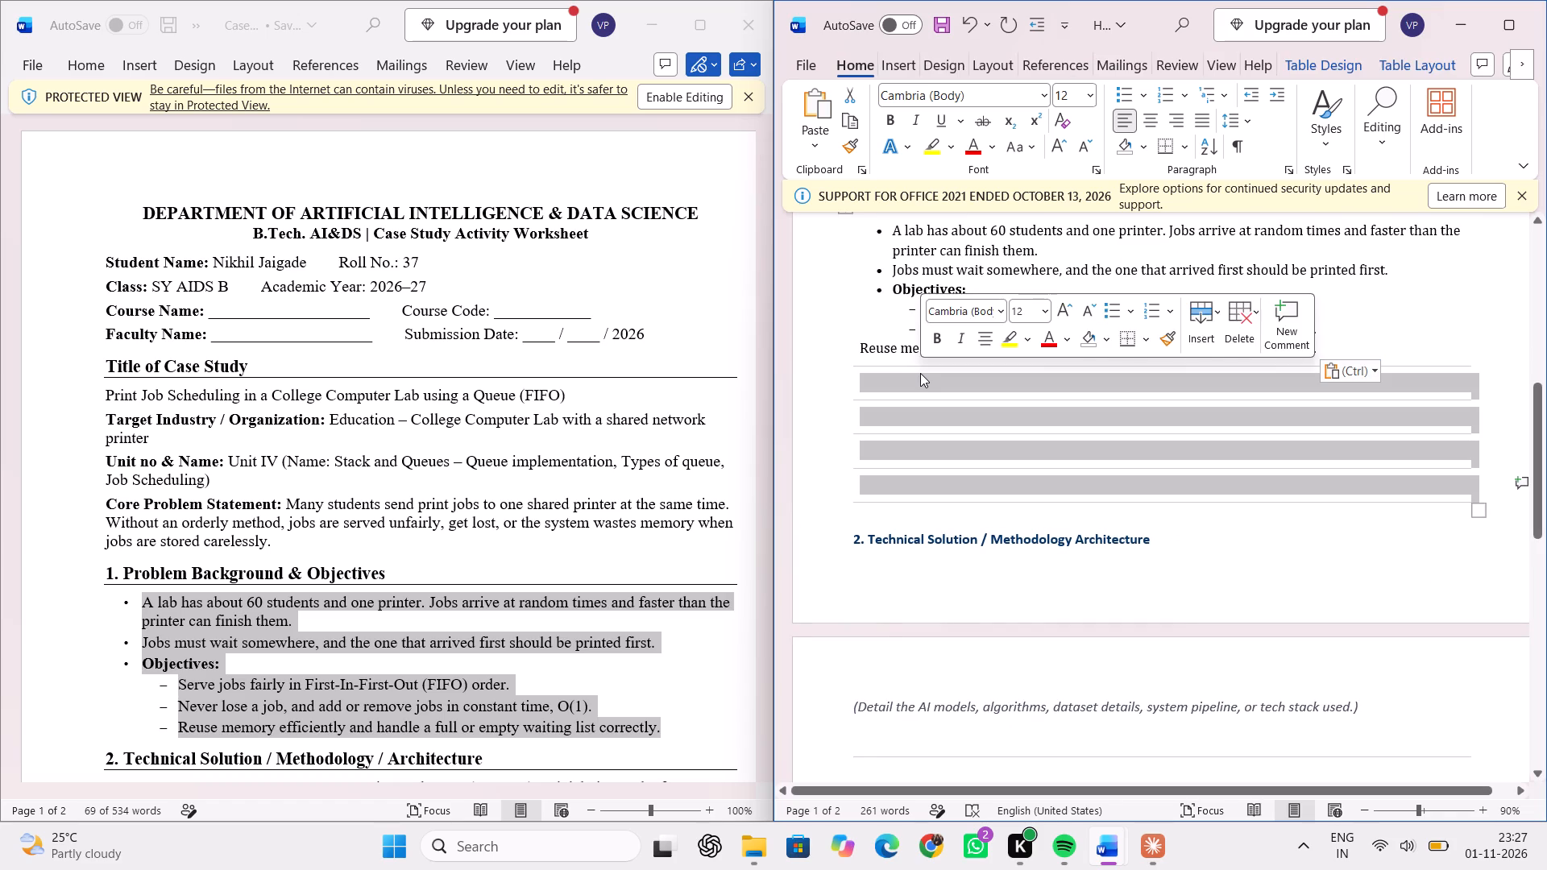
pyautogui.press('BackSpace')
pyautogui.press('BackSpace')
pyautogui.press('BackSpace')
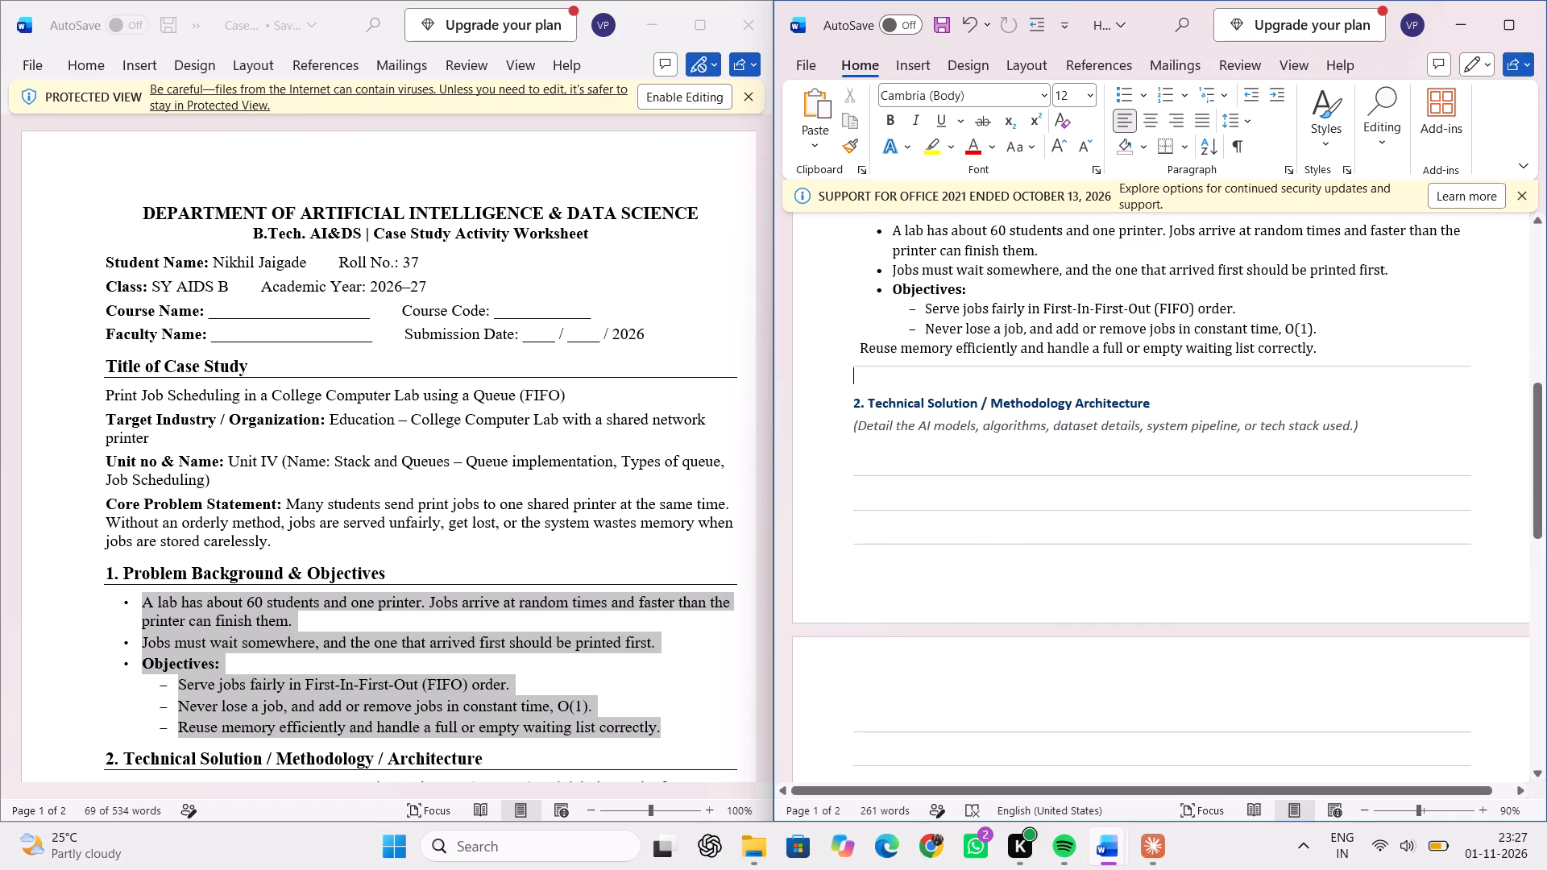
pyautogui.press('BackSpace')
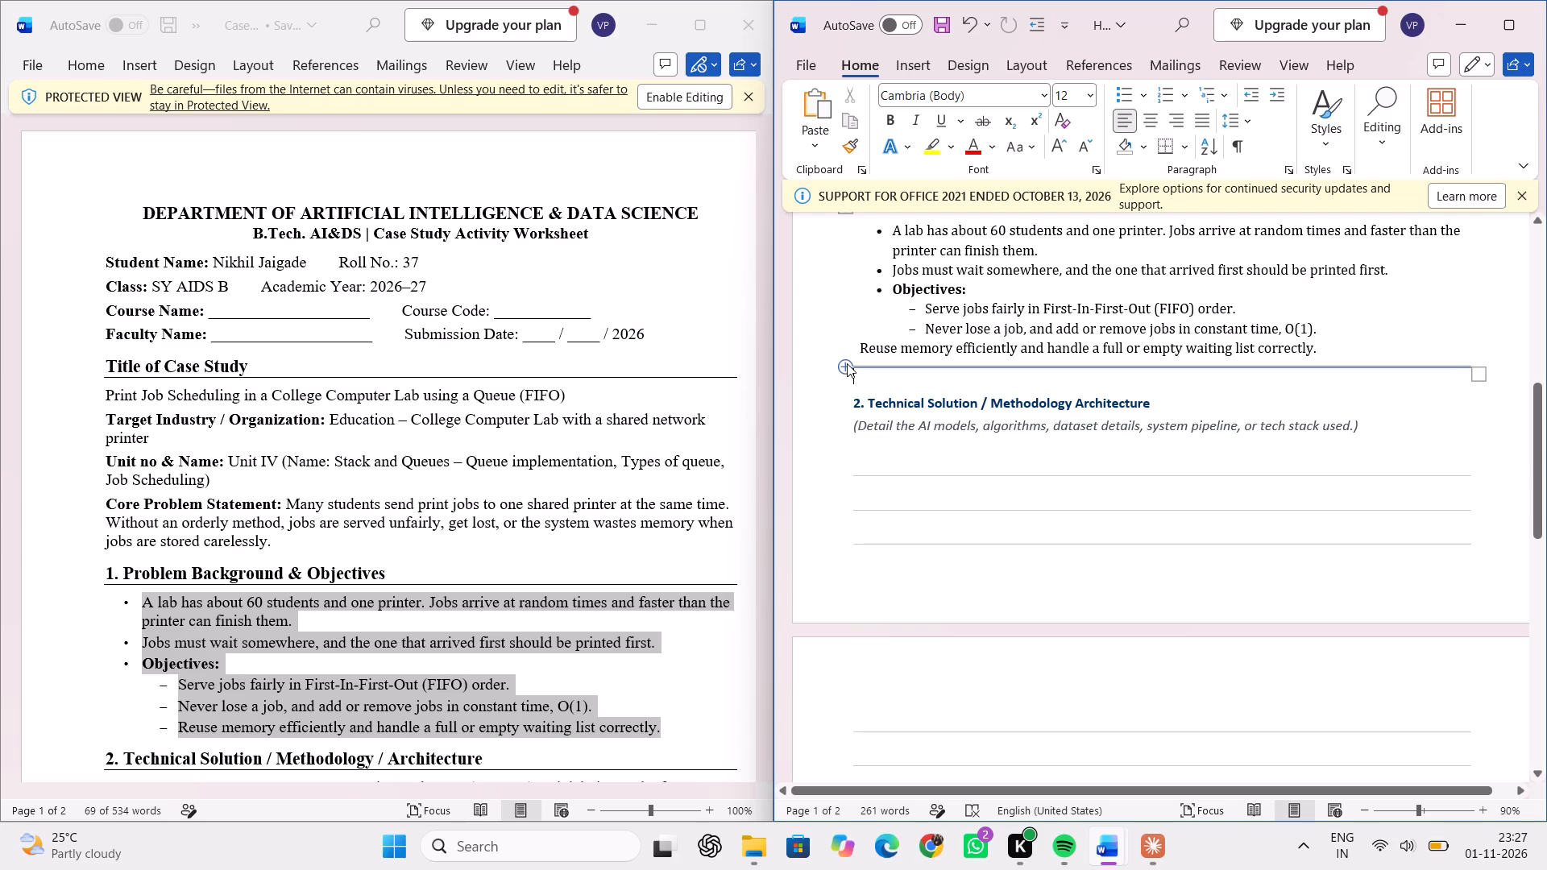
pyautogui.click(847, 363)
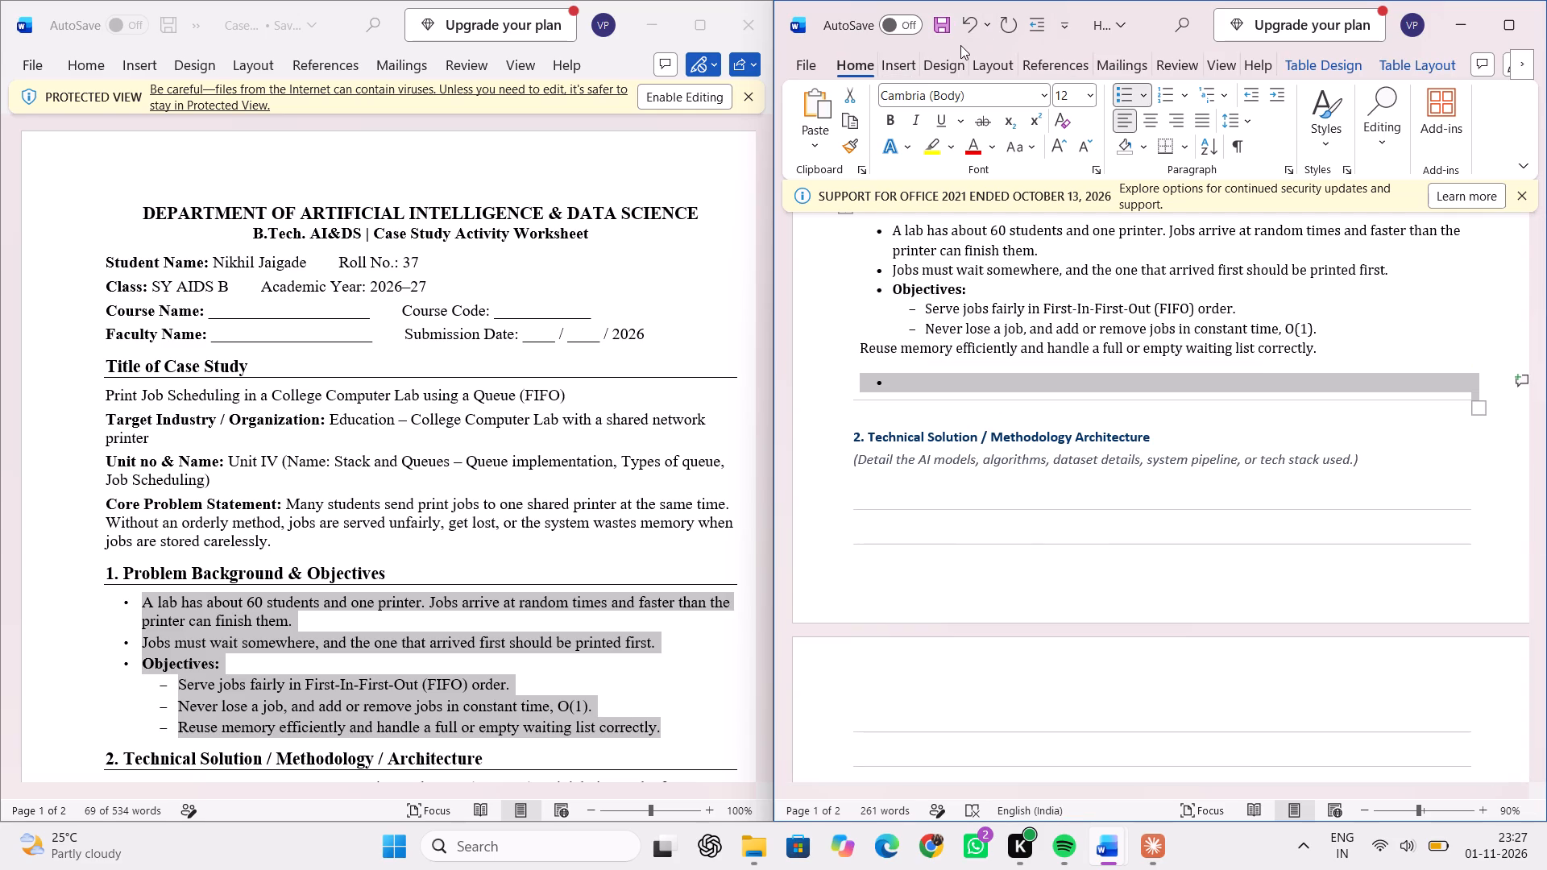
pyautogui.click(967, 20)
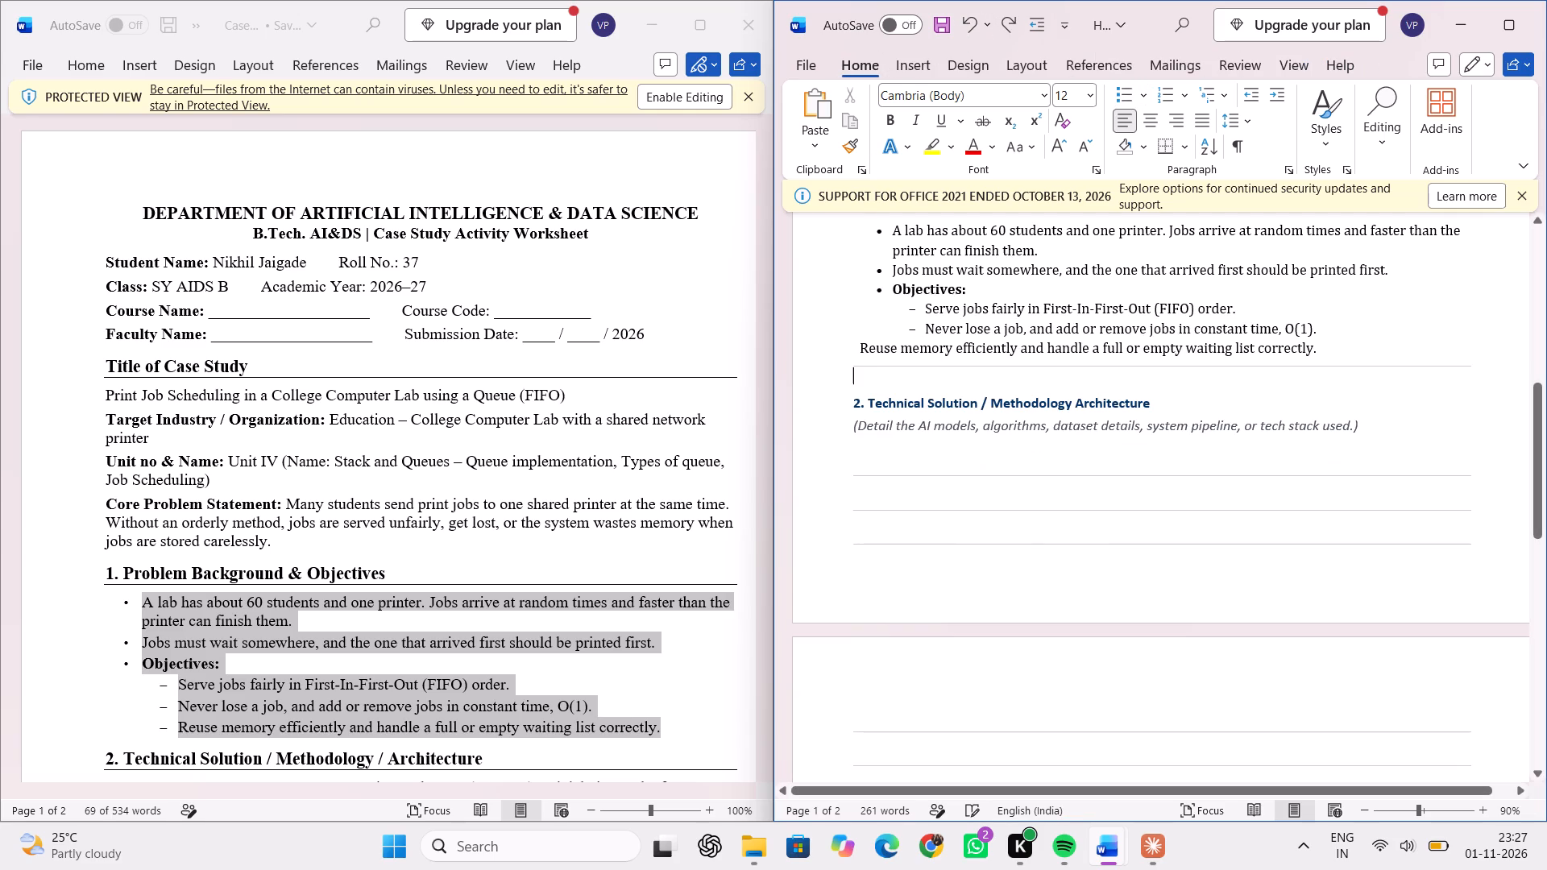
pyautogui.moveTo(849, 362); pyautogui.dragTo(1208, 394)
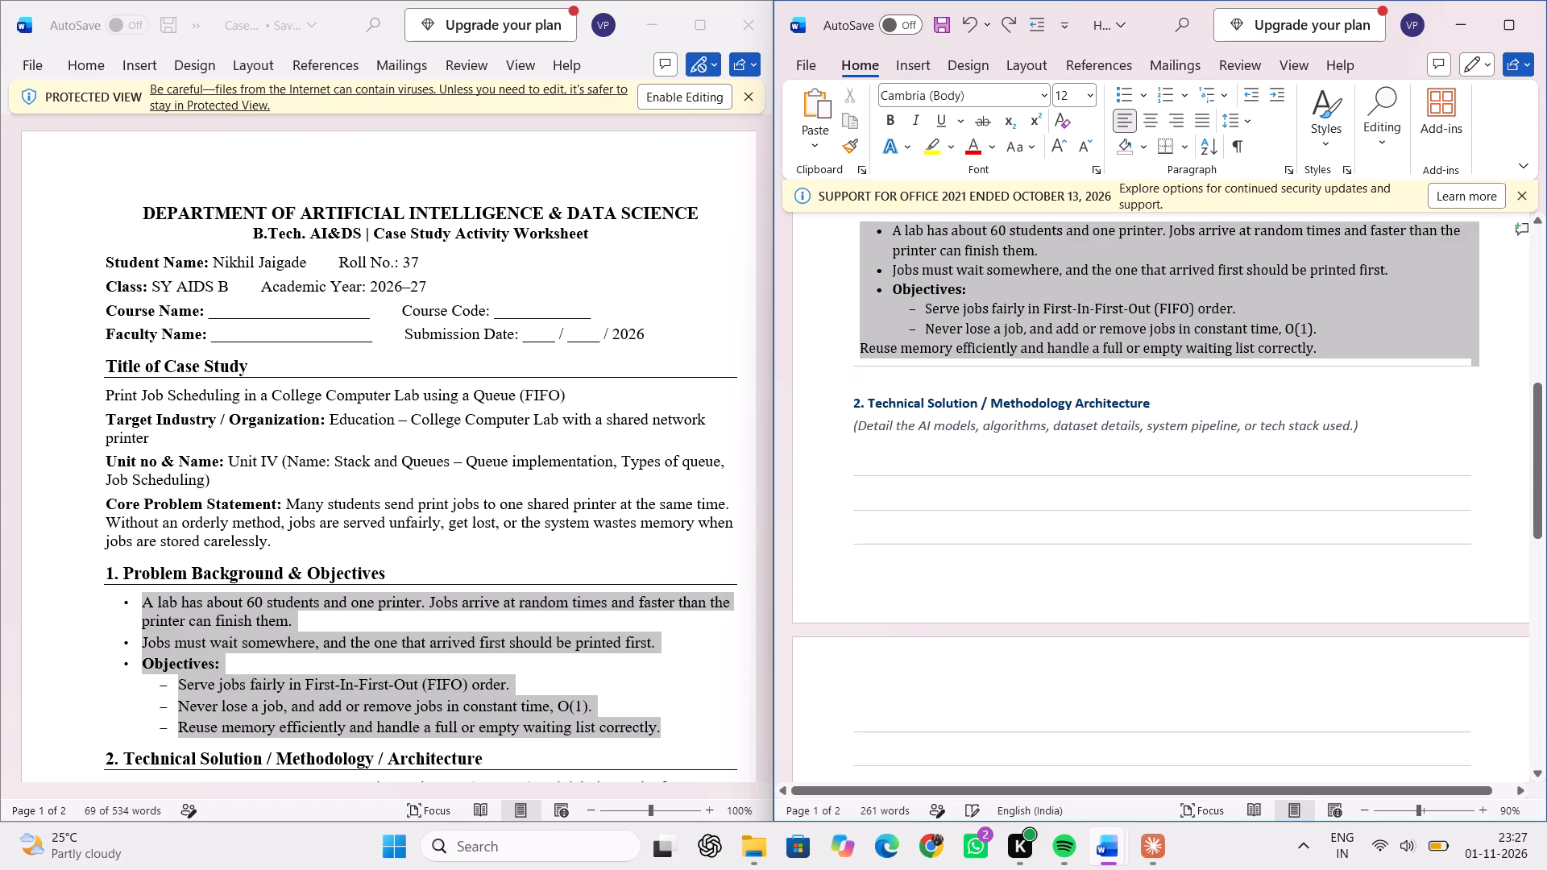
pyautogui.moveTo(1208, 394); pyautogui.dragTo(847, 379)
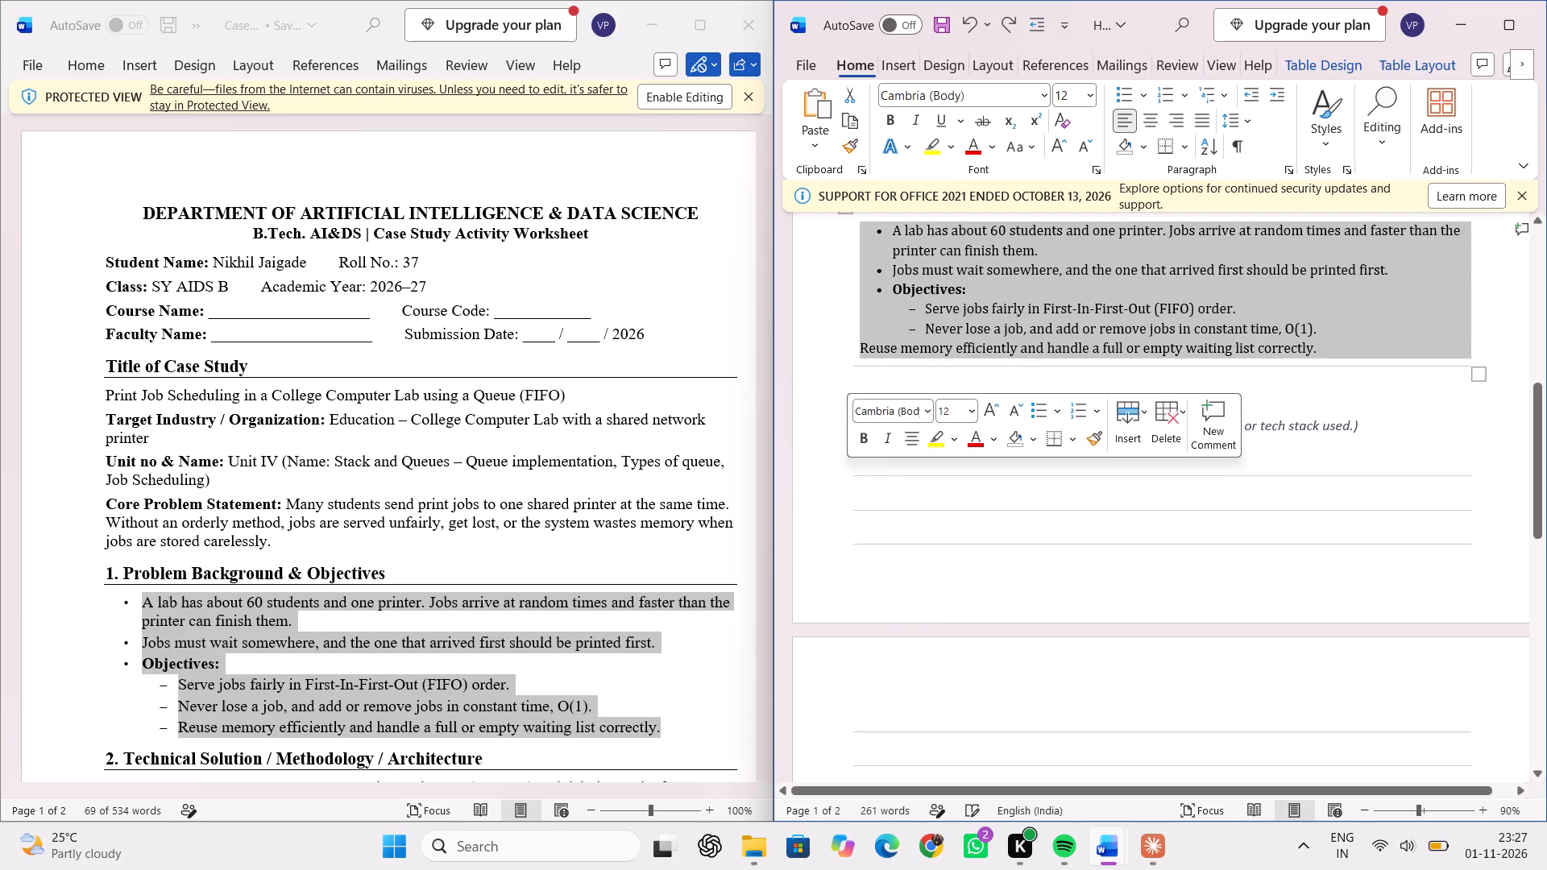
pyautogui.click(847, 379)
# Delete the blank paragraph above the "2. Technical Solution / Methodology Architecture" heading and insert a new line break before the heading.
pyautogui.moveTo(847, 367); pyautogui.dragTo(896, 380)
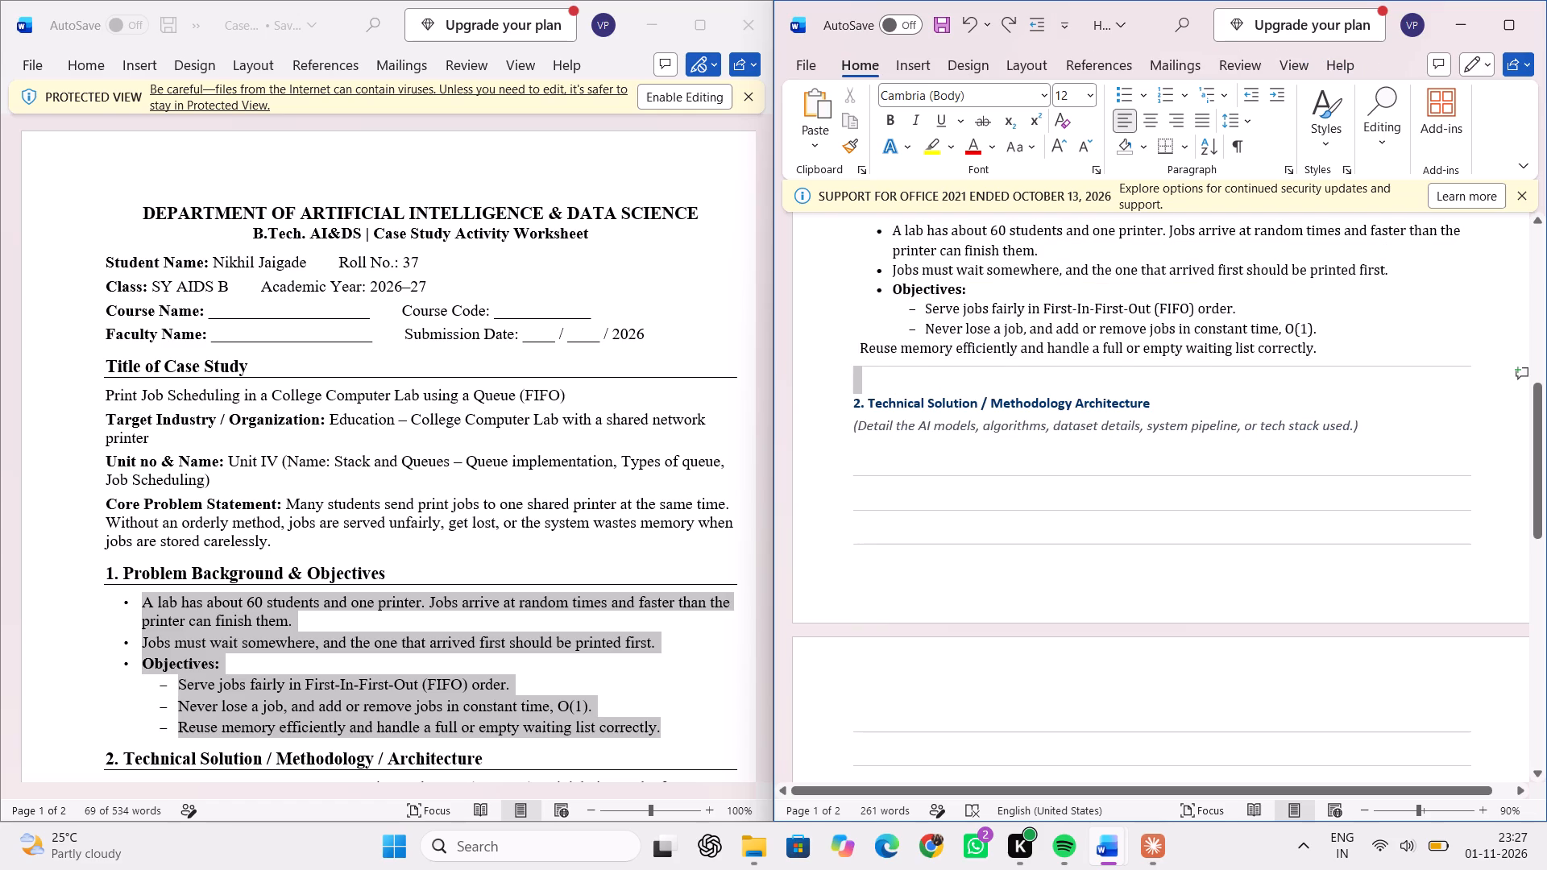
pyautogui.moveTo(896, 380); pyautogui.dragTo(899, 380)
pyautogui.press('BackSpace')
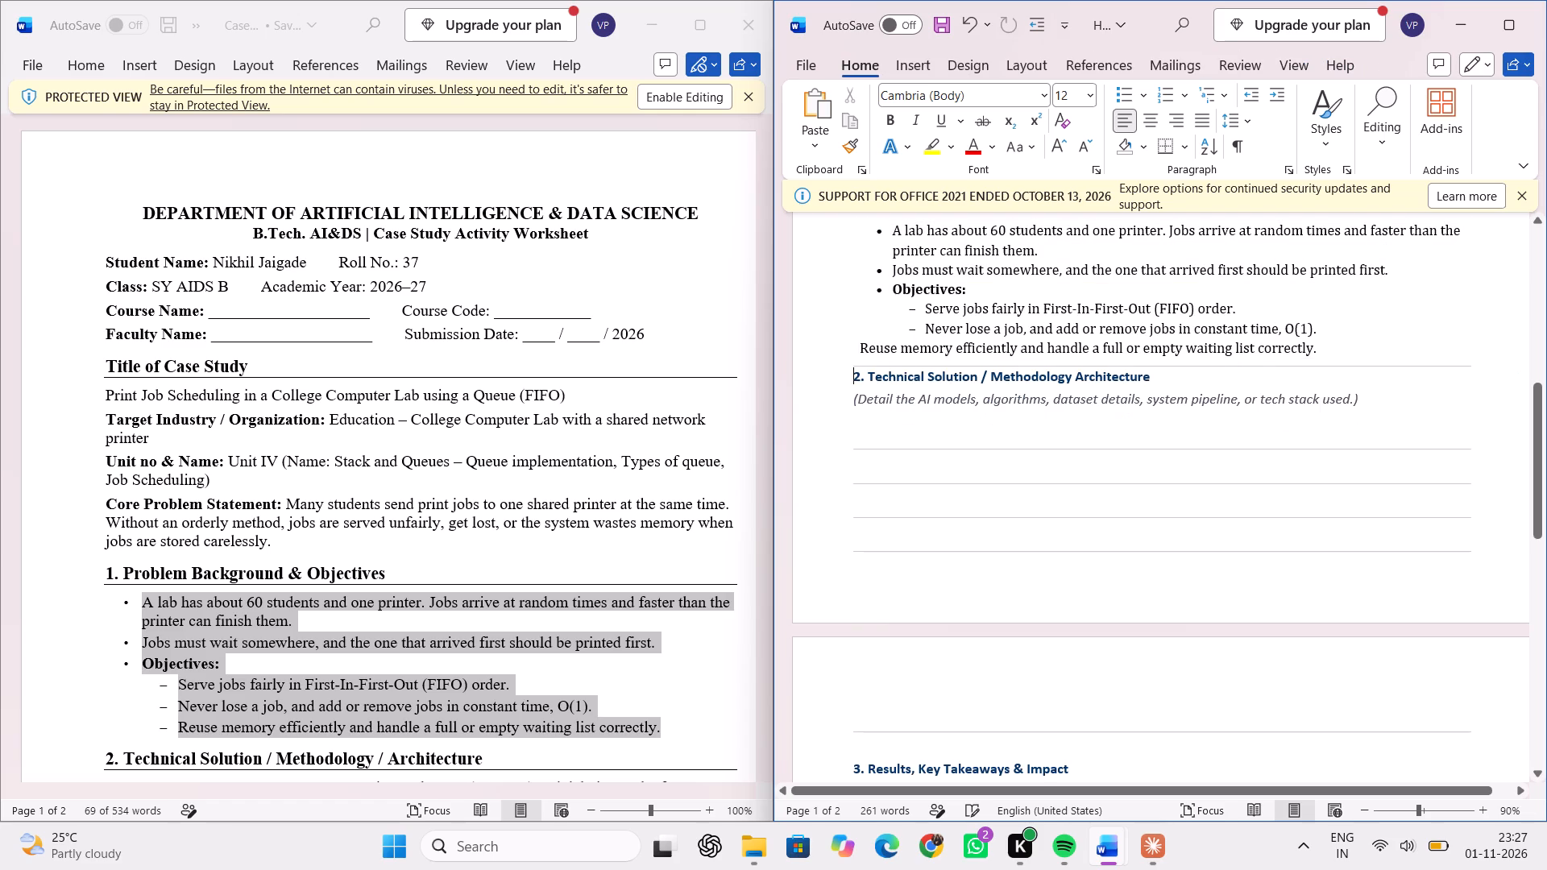
pyautogui.press('Return')
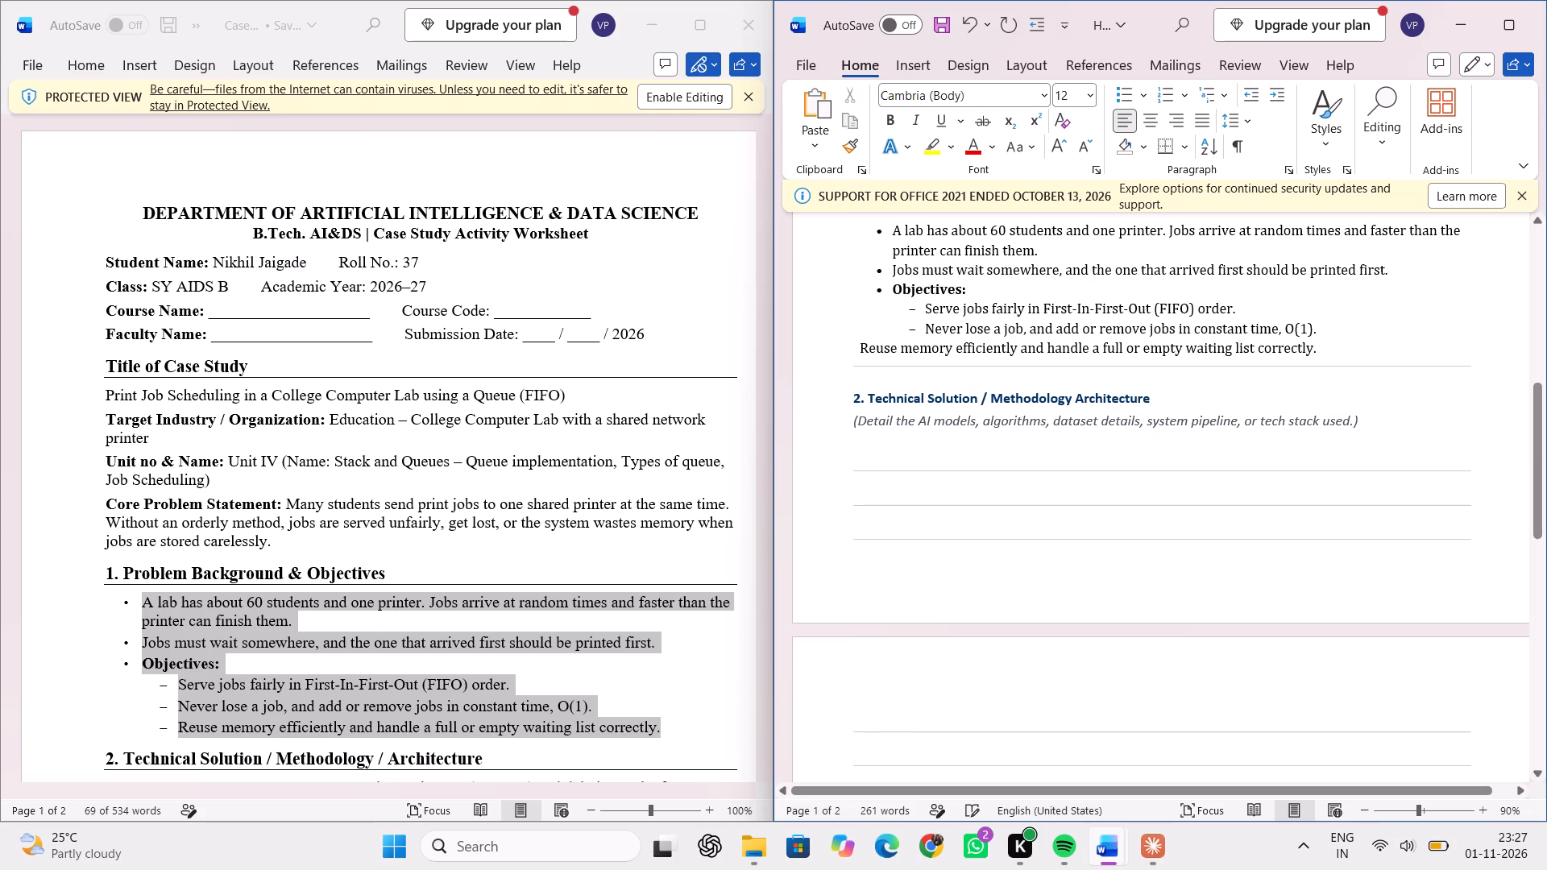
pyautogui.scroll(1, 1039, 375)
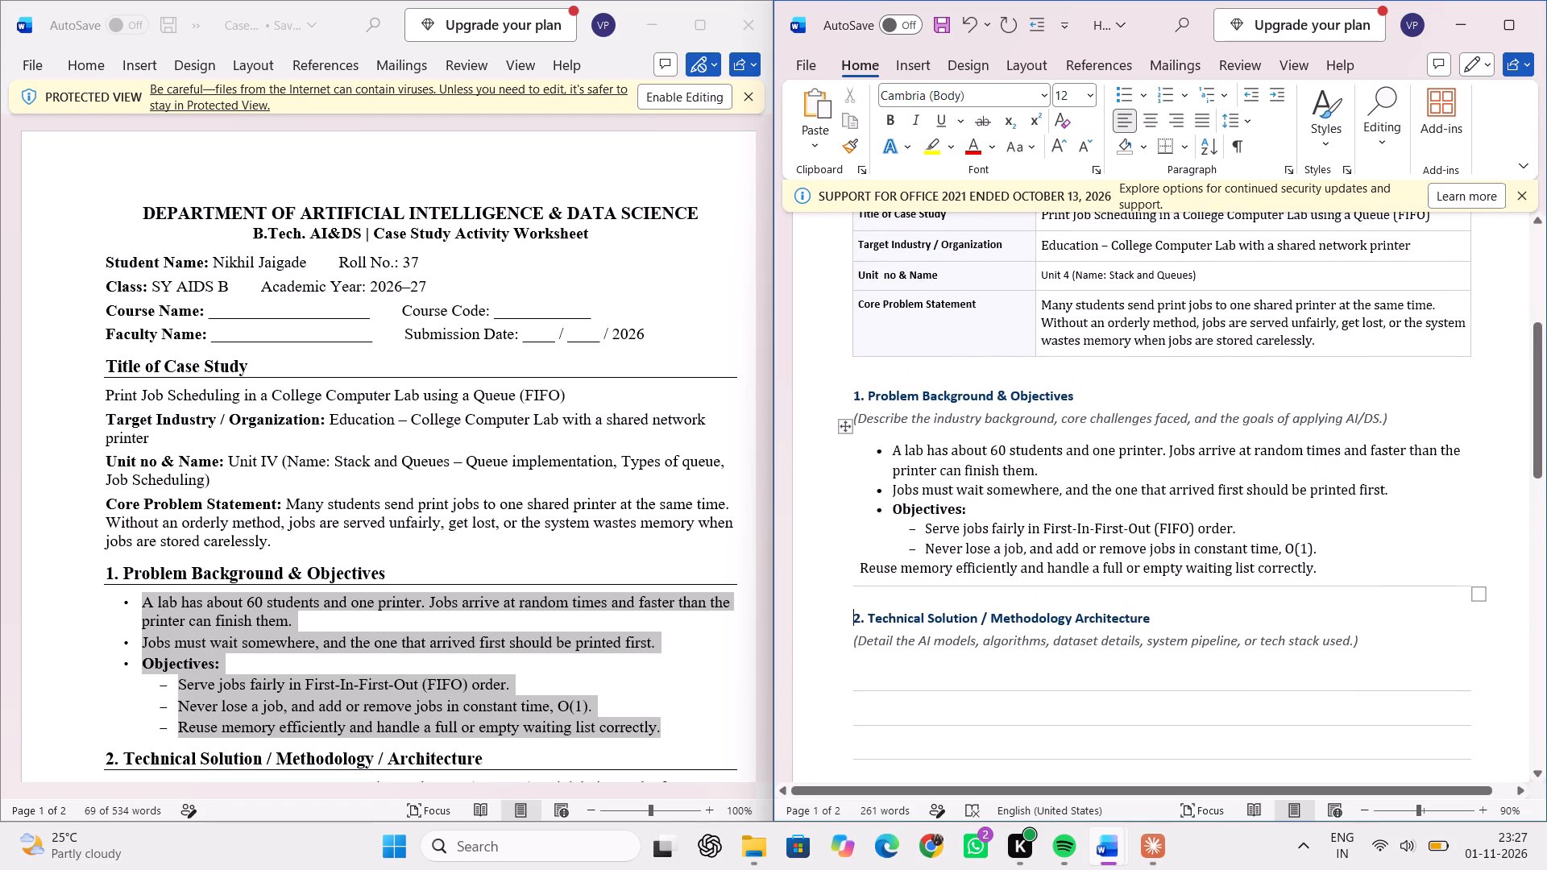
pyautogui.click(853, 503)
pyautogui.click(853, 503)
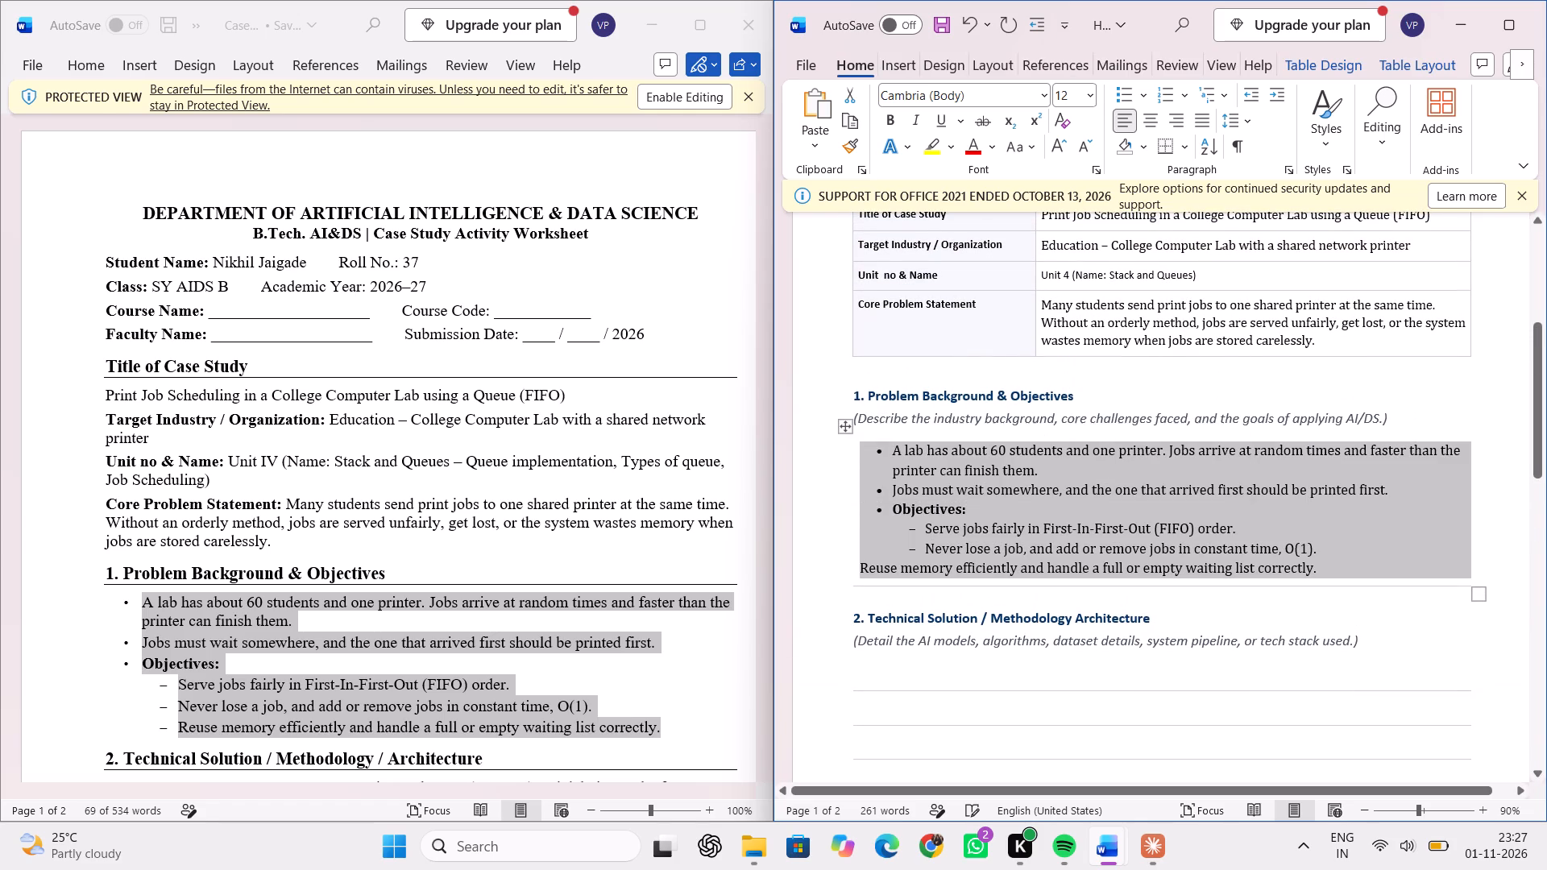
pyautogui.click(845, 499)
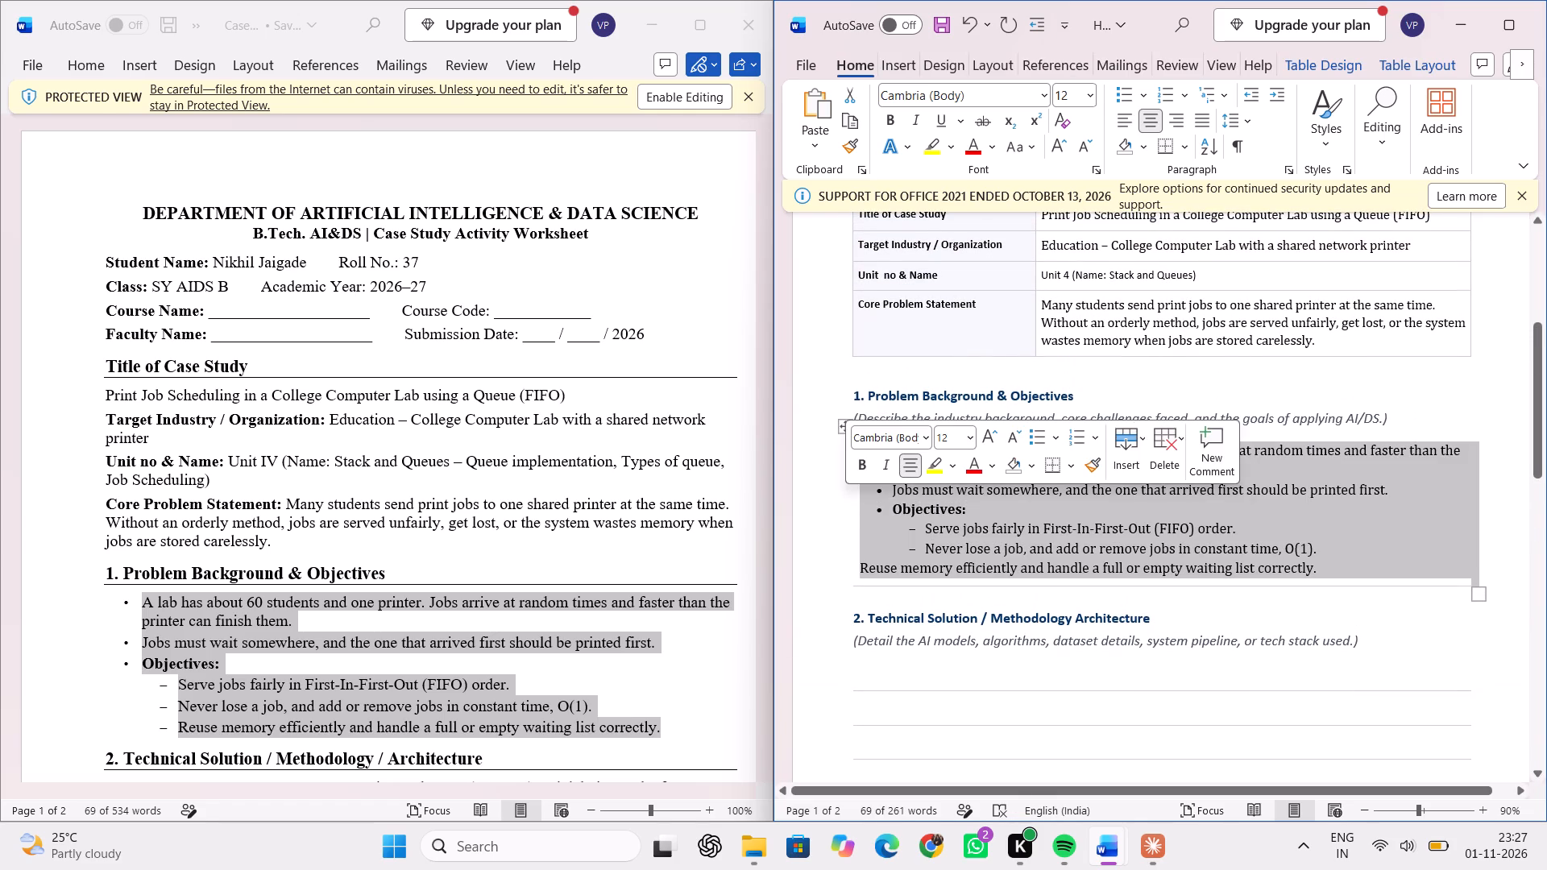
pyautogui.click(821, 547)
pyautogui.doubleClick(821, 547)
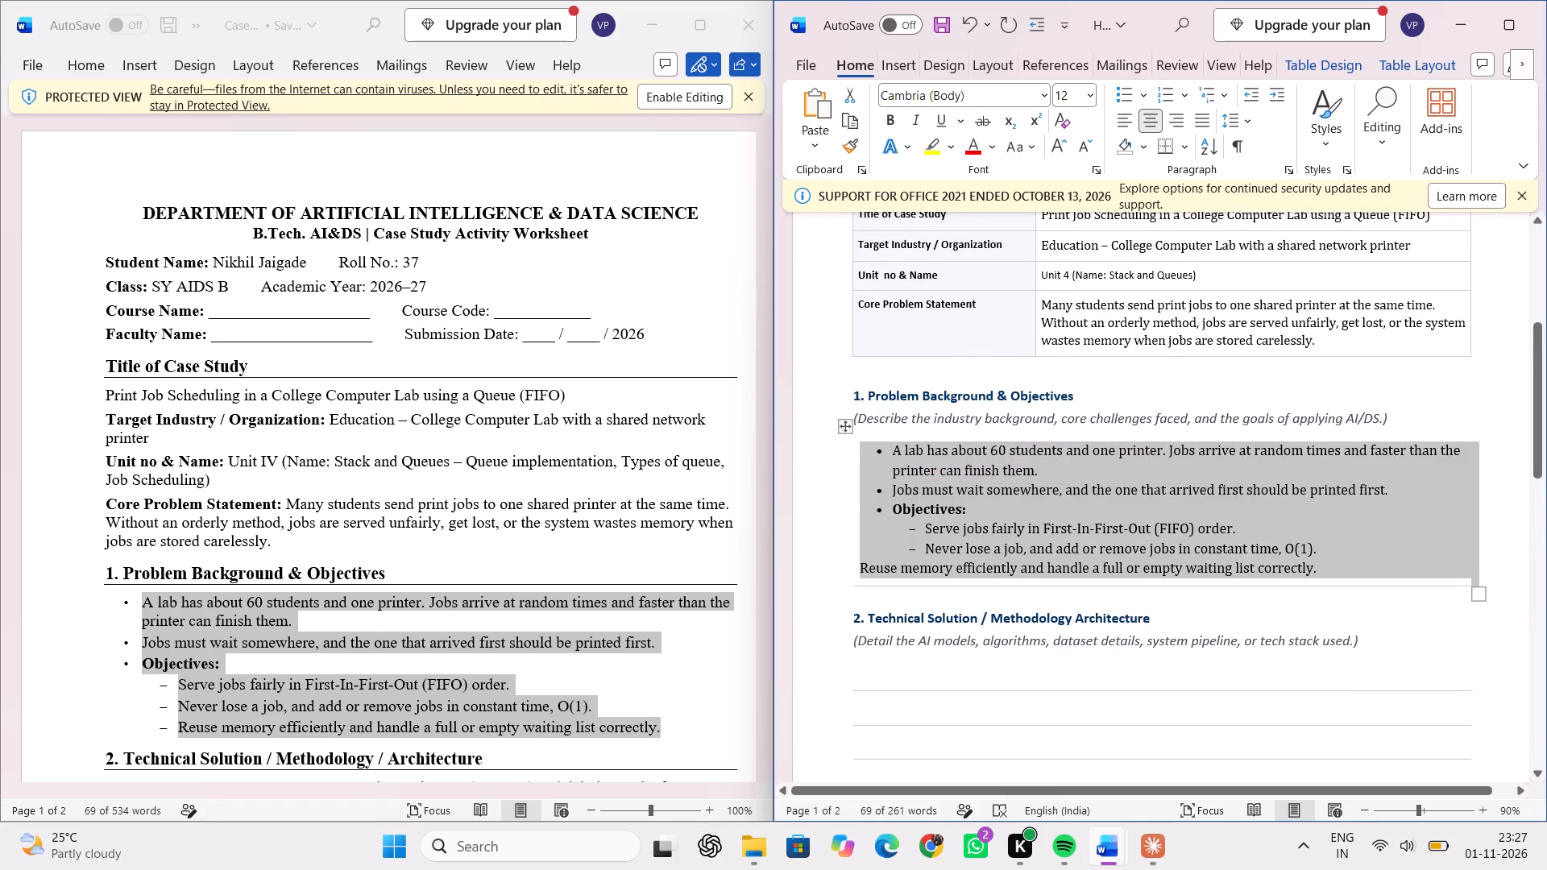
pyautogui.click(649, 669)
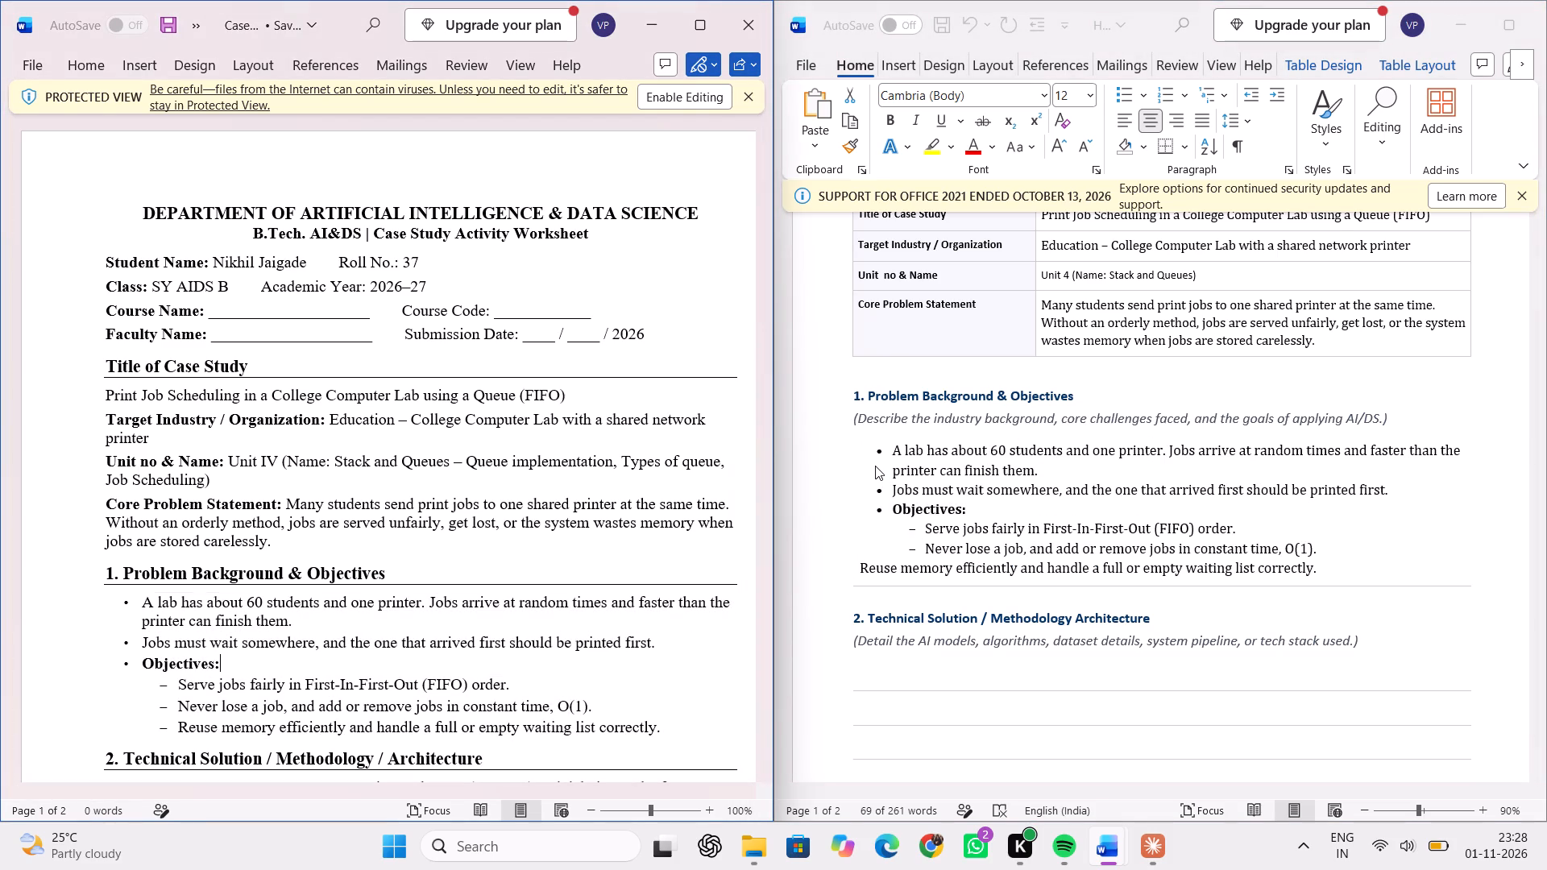
# Indent the "Reuse memory efficiently…" line in section 1 with leading spaces so its text lines up with the two objectives above.
pyautogui.click(860, 566)
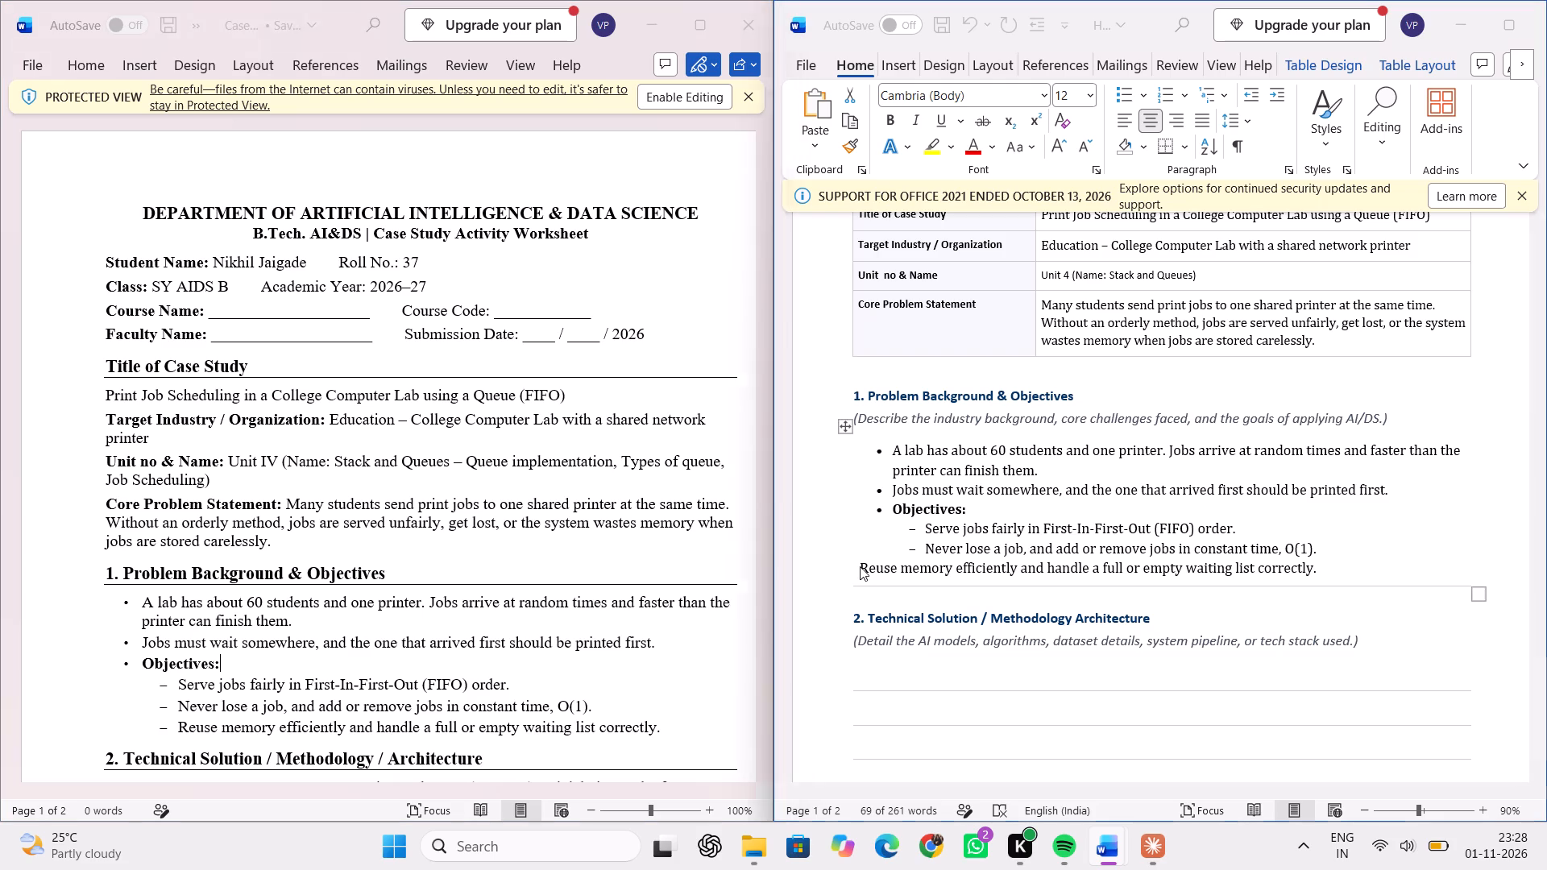
pyautogui.click(860, 566)
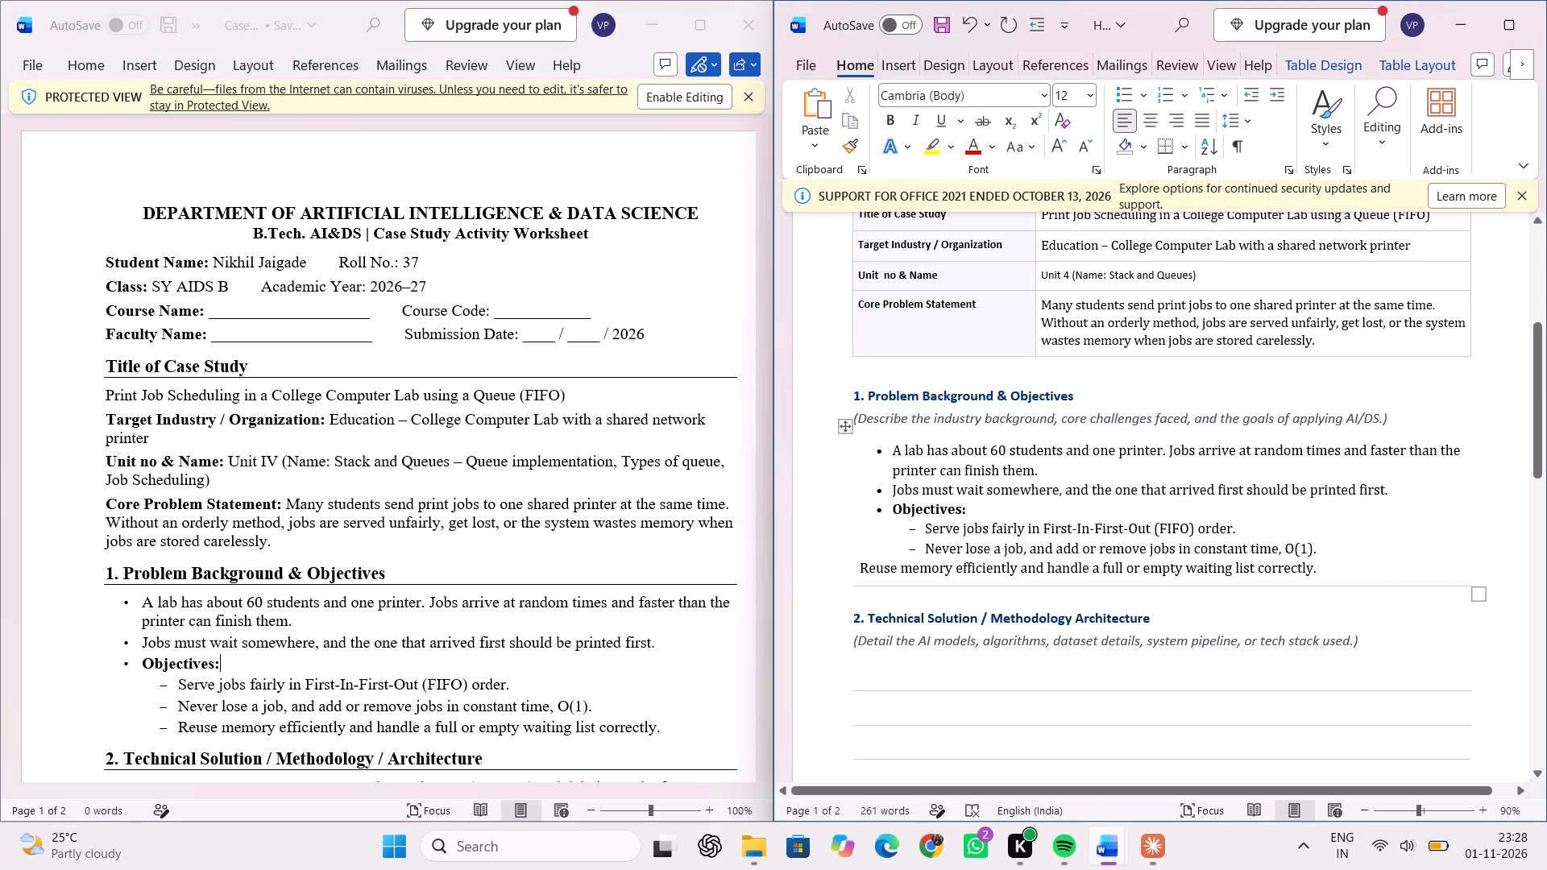
pyautogui.press('space')
pyautogui.press('space')
pyautogui.press('space')
pyautogui.press('space')
pyautogui.press('space')
pyautogui.press('space')
pyautogui.press('space')
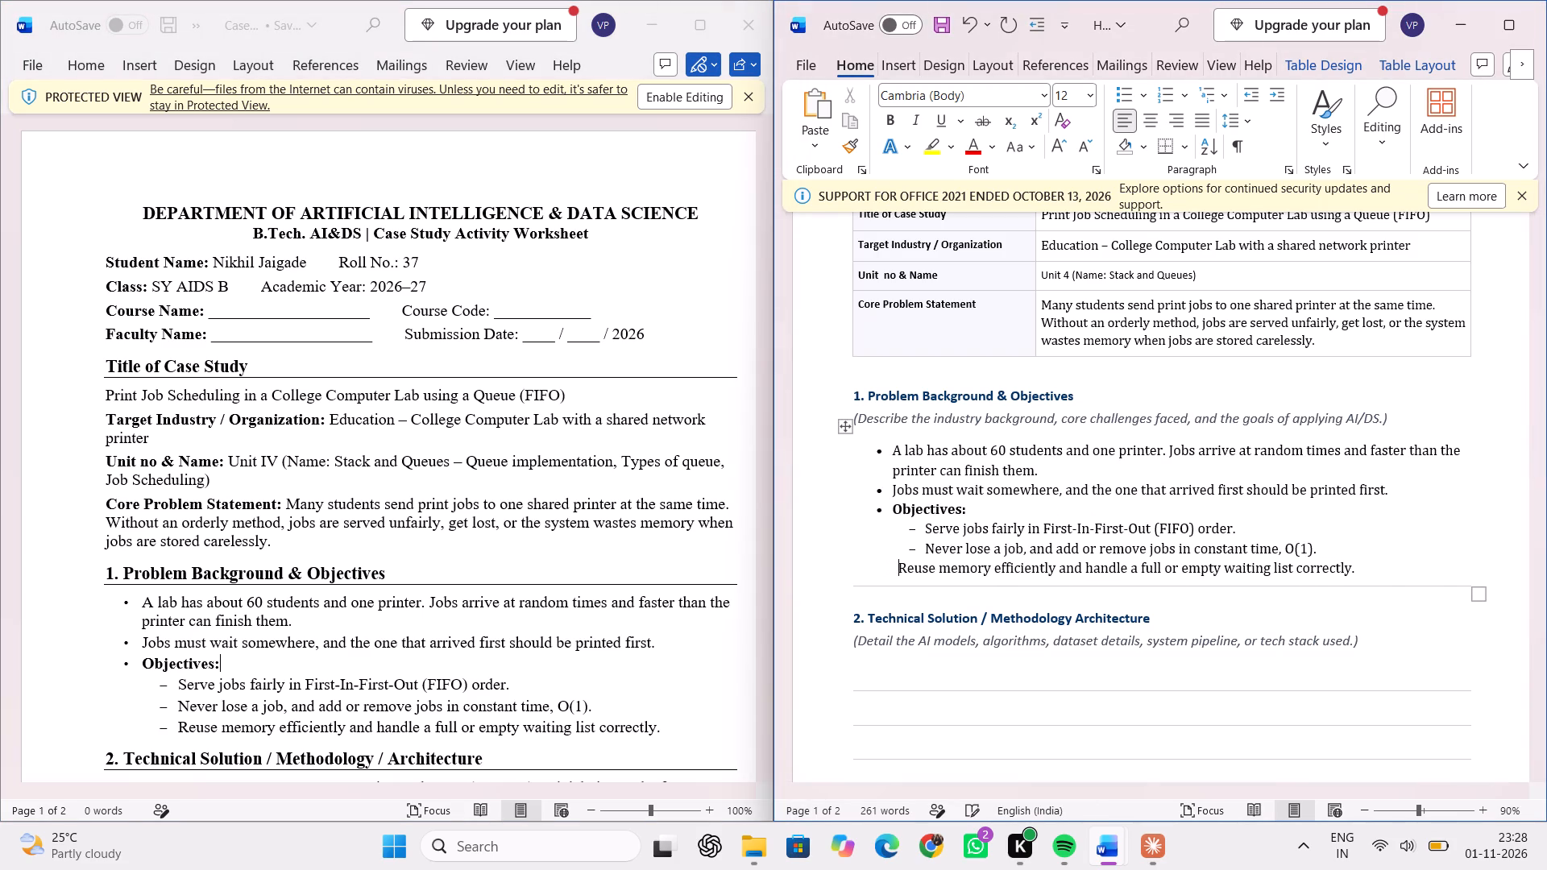
pyautogui.press('space')
pyautogui.press('space')
pyautogui.press('space')
pyautogui.press('space')
pyautogui.press('space')
pyautogui.press('space')
pyautogui.press('space')
pyautogui.press('space')
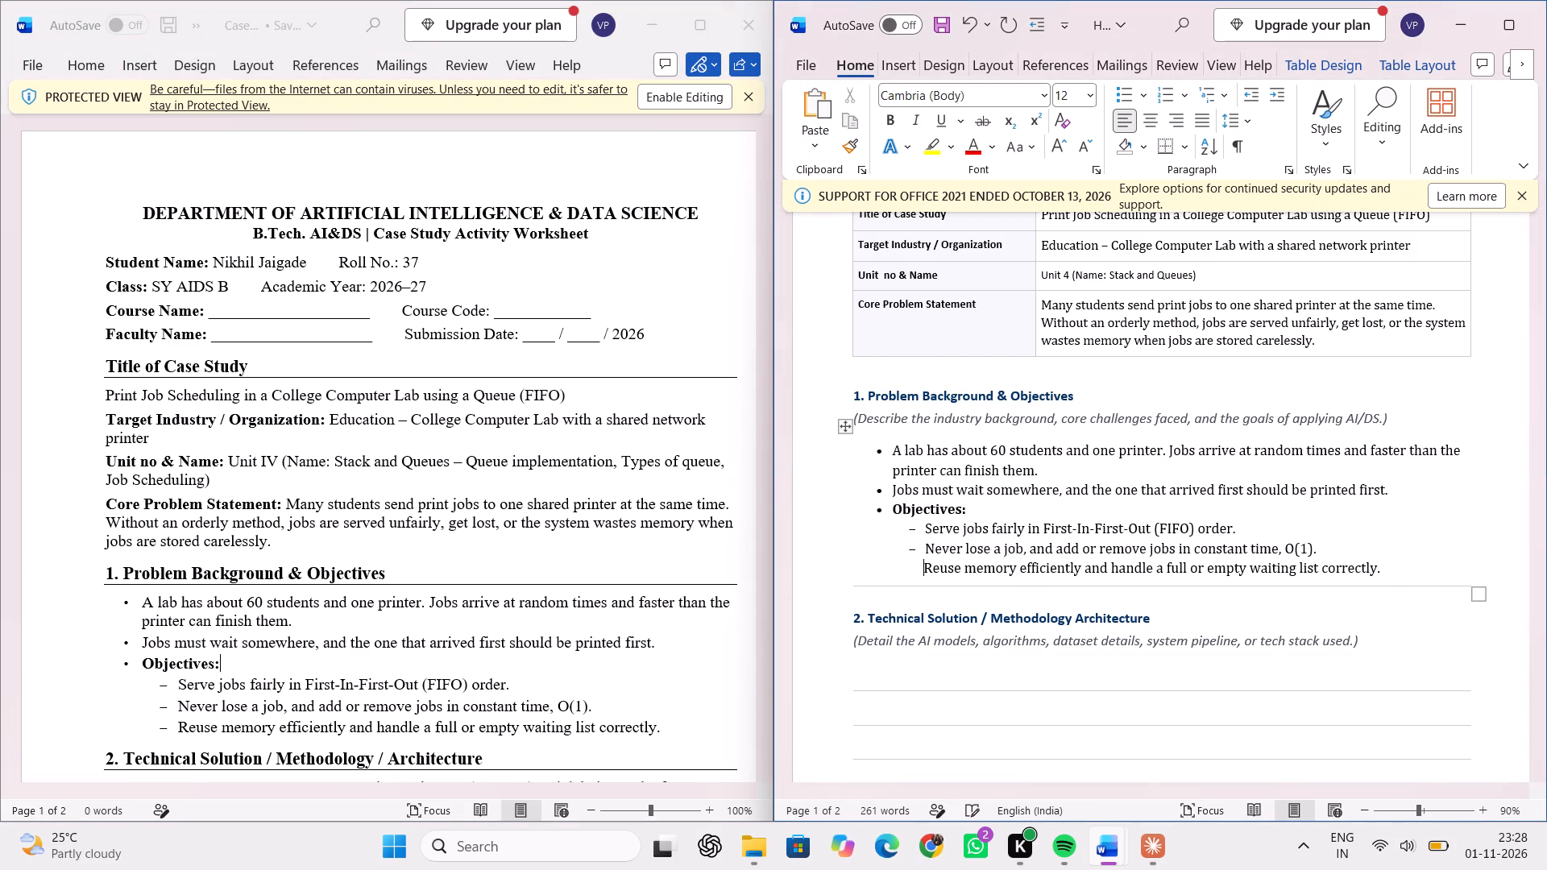
pyautogui.press('space')
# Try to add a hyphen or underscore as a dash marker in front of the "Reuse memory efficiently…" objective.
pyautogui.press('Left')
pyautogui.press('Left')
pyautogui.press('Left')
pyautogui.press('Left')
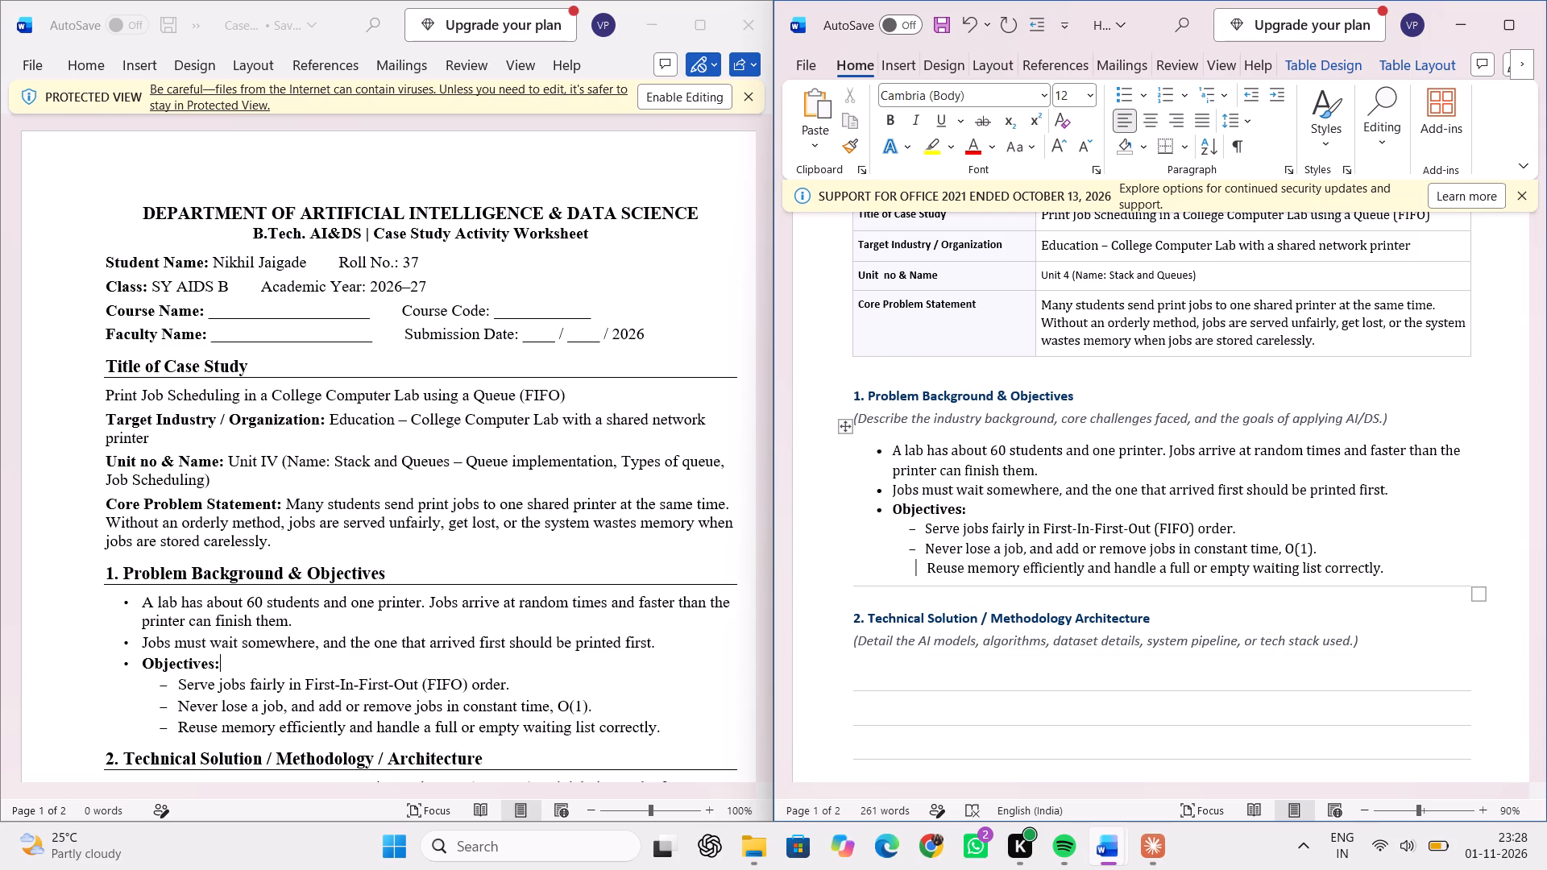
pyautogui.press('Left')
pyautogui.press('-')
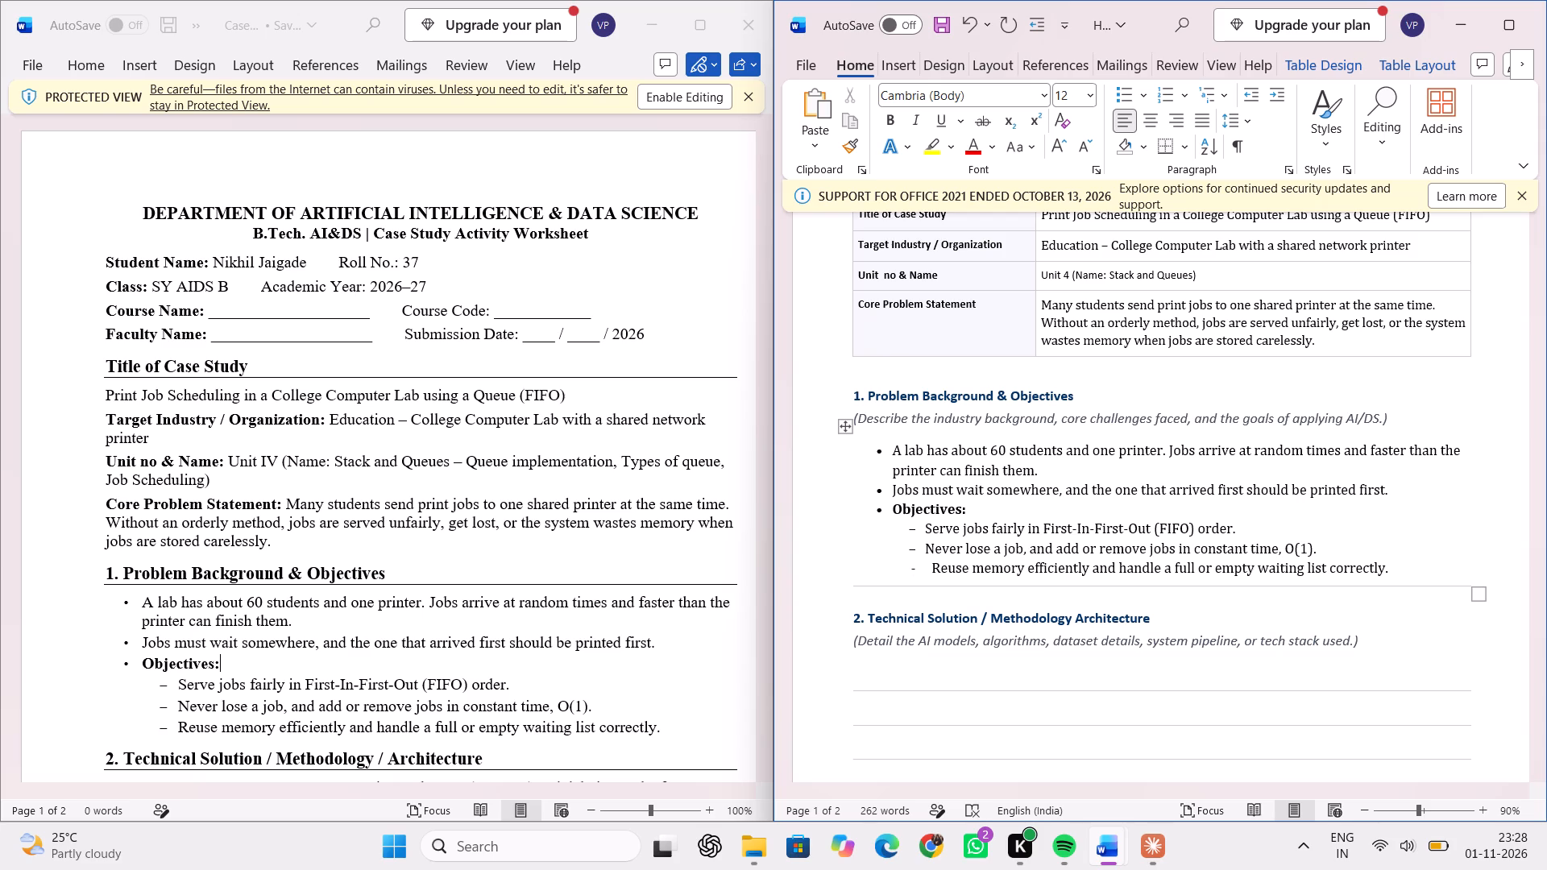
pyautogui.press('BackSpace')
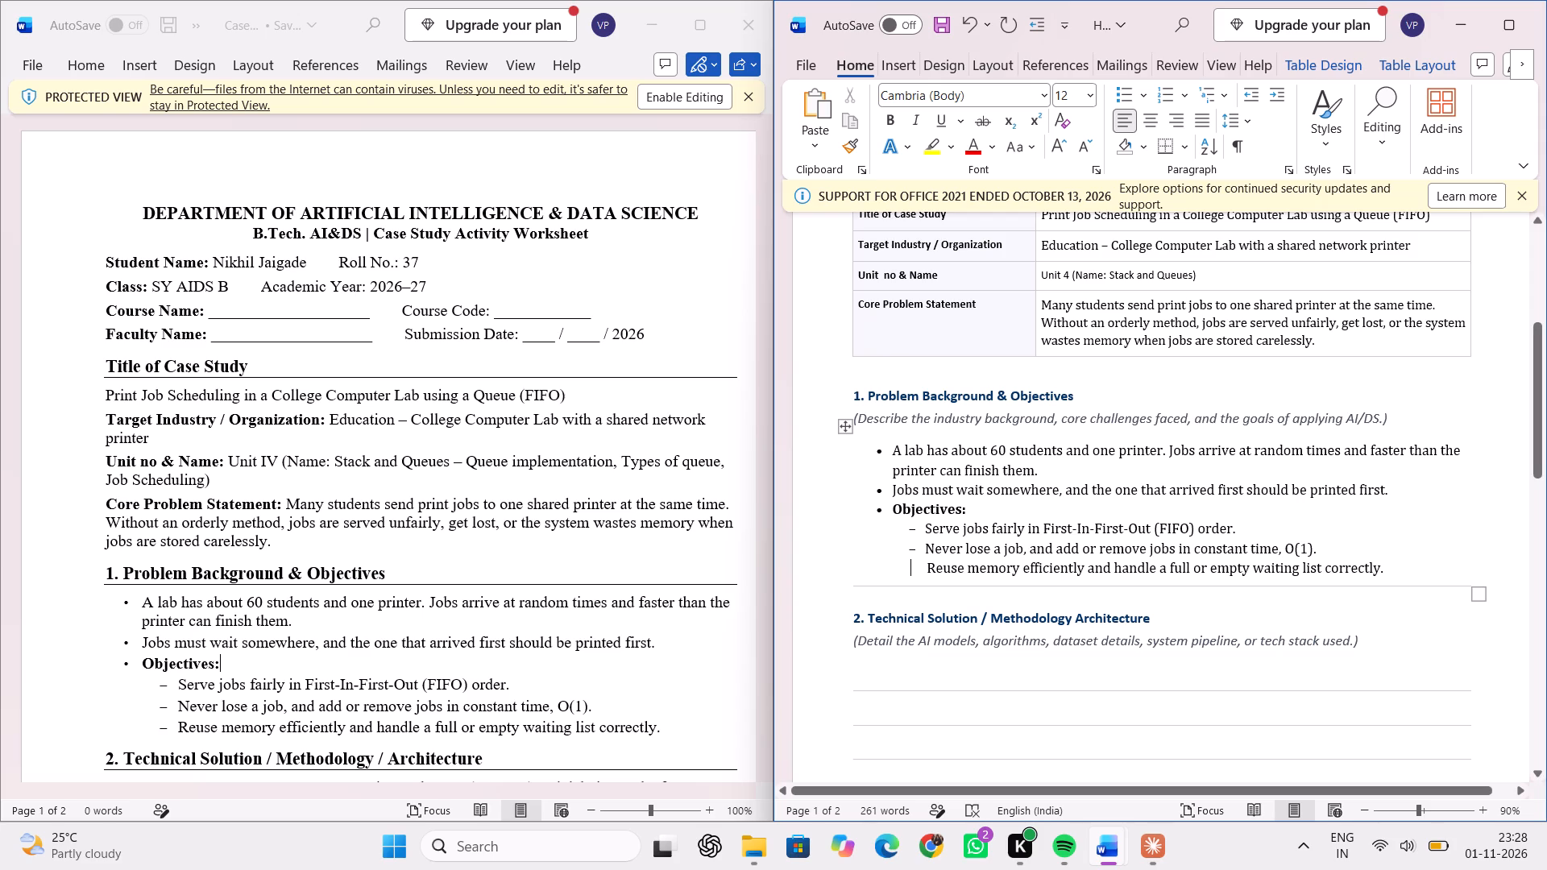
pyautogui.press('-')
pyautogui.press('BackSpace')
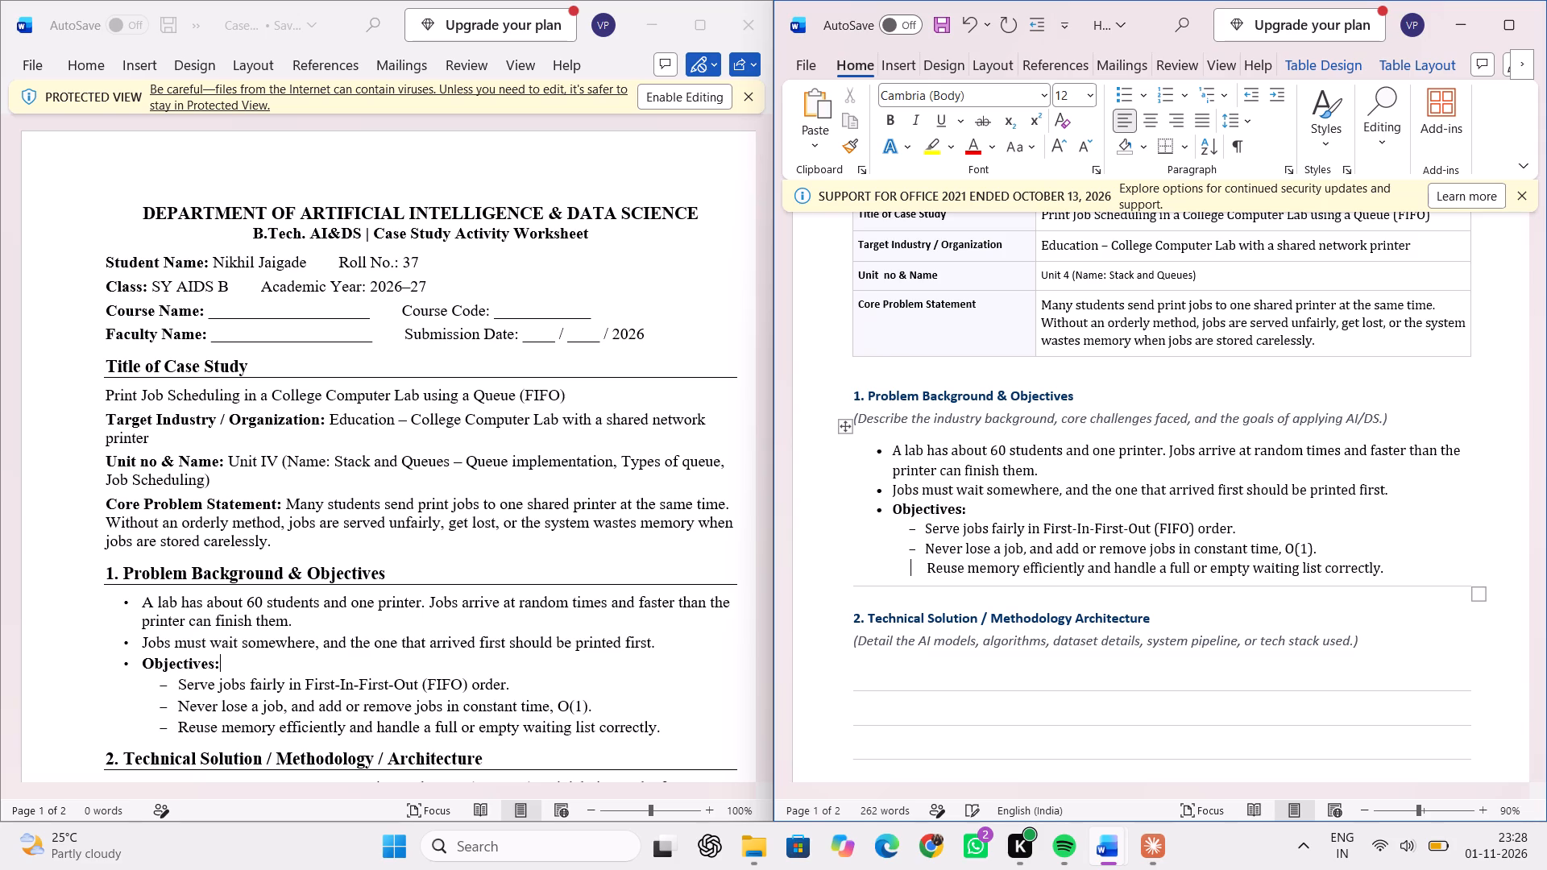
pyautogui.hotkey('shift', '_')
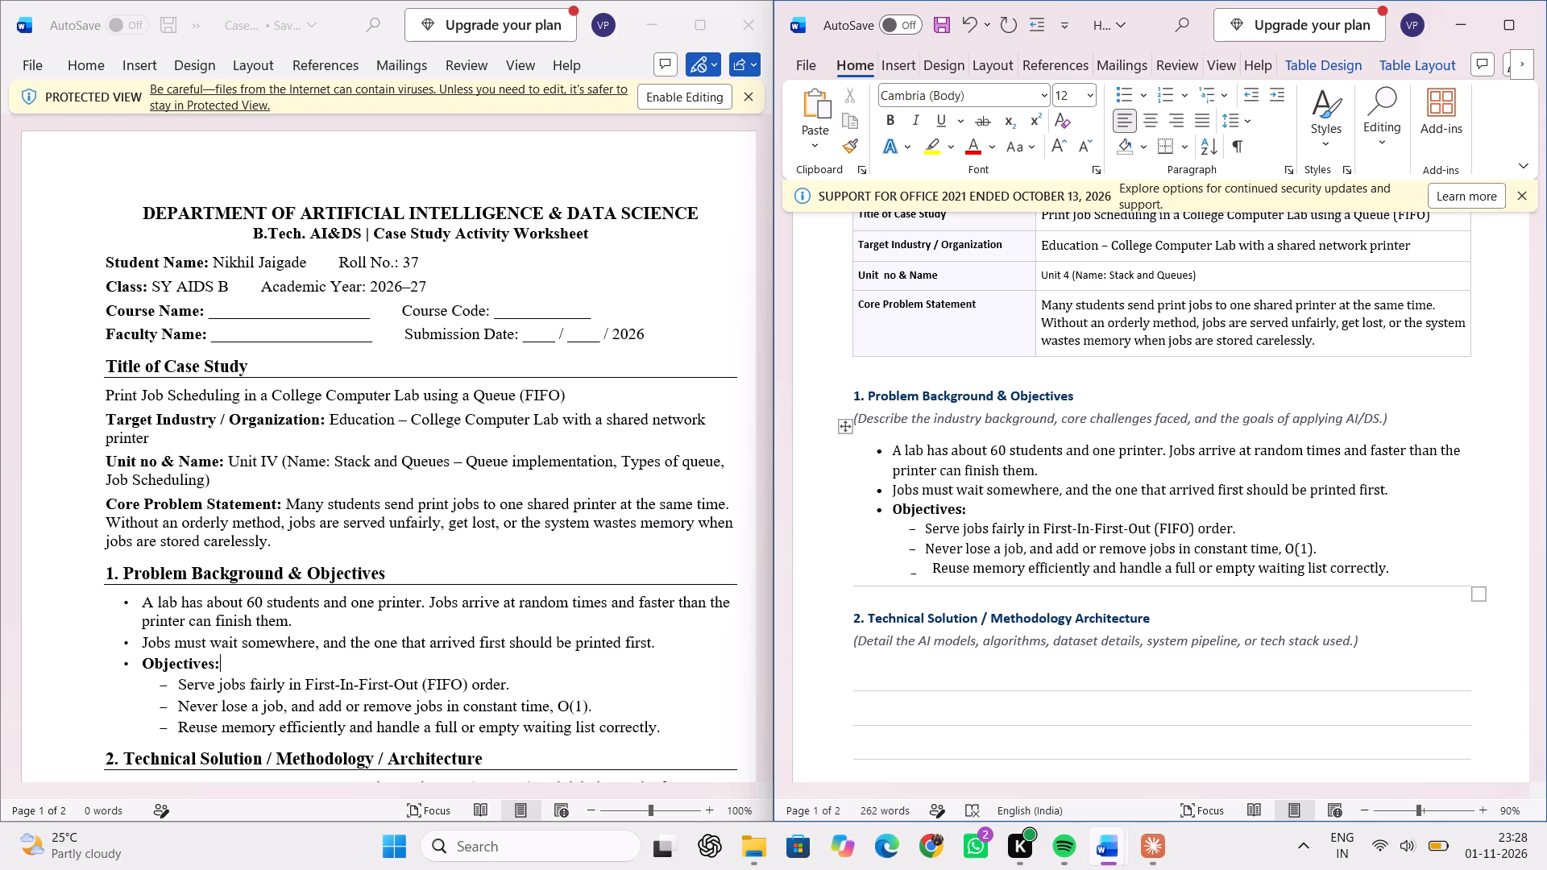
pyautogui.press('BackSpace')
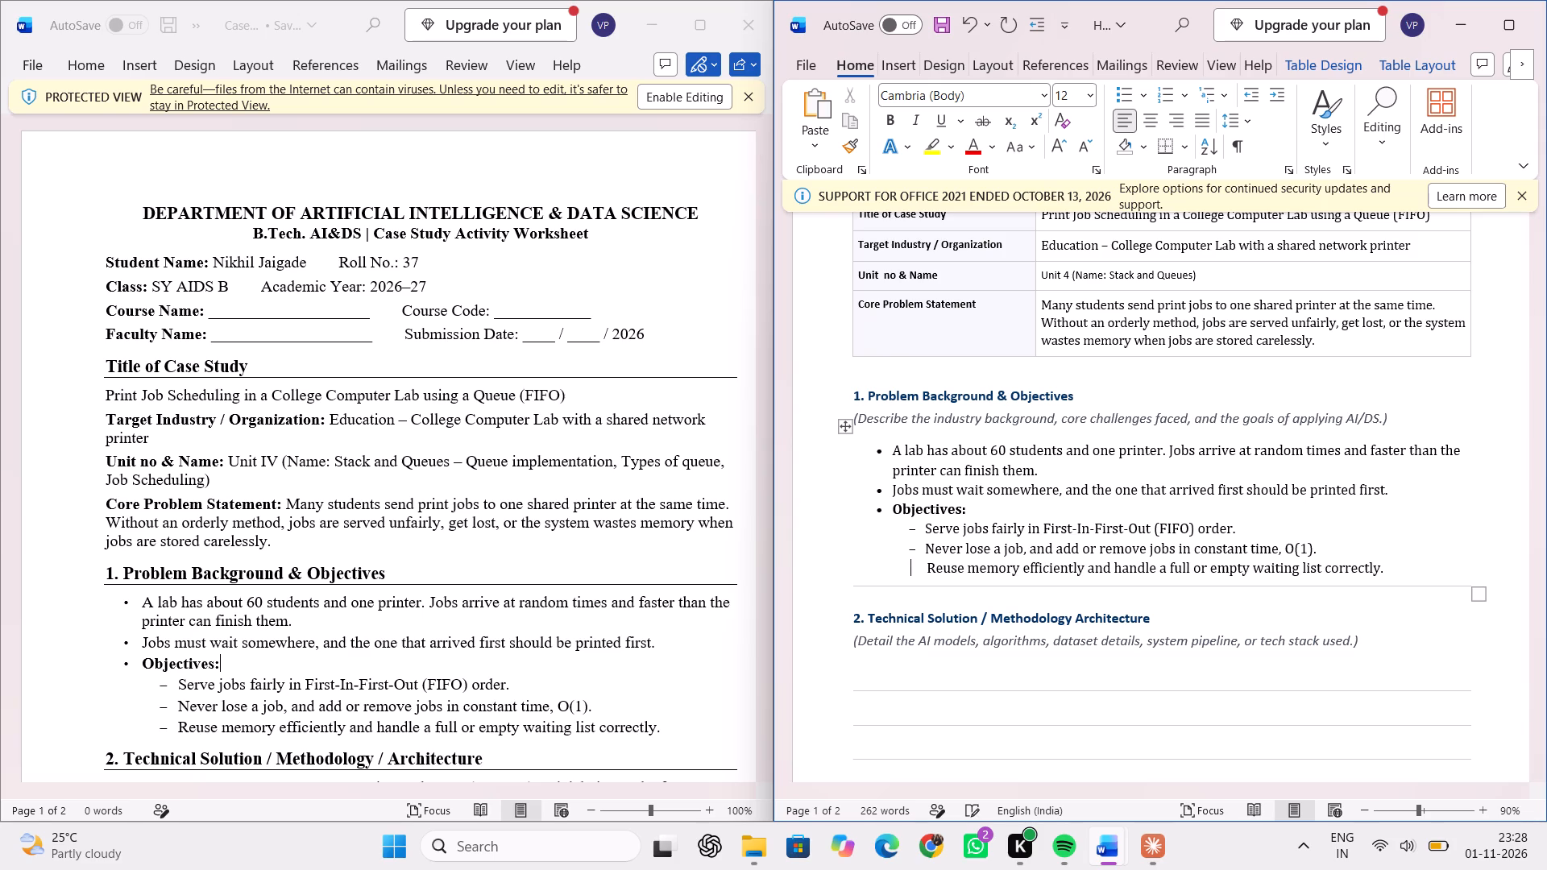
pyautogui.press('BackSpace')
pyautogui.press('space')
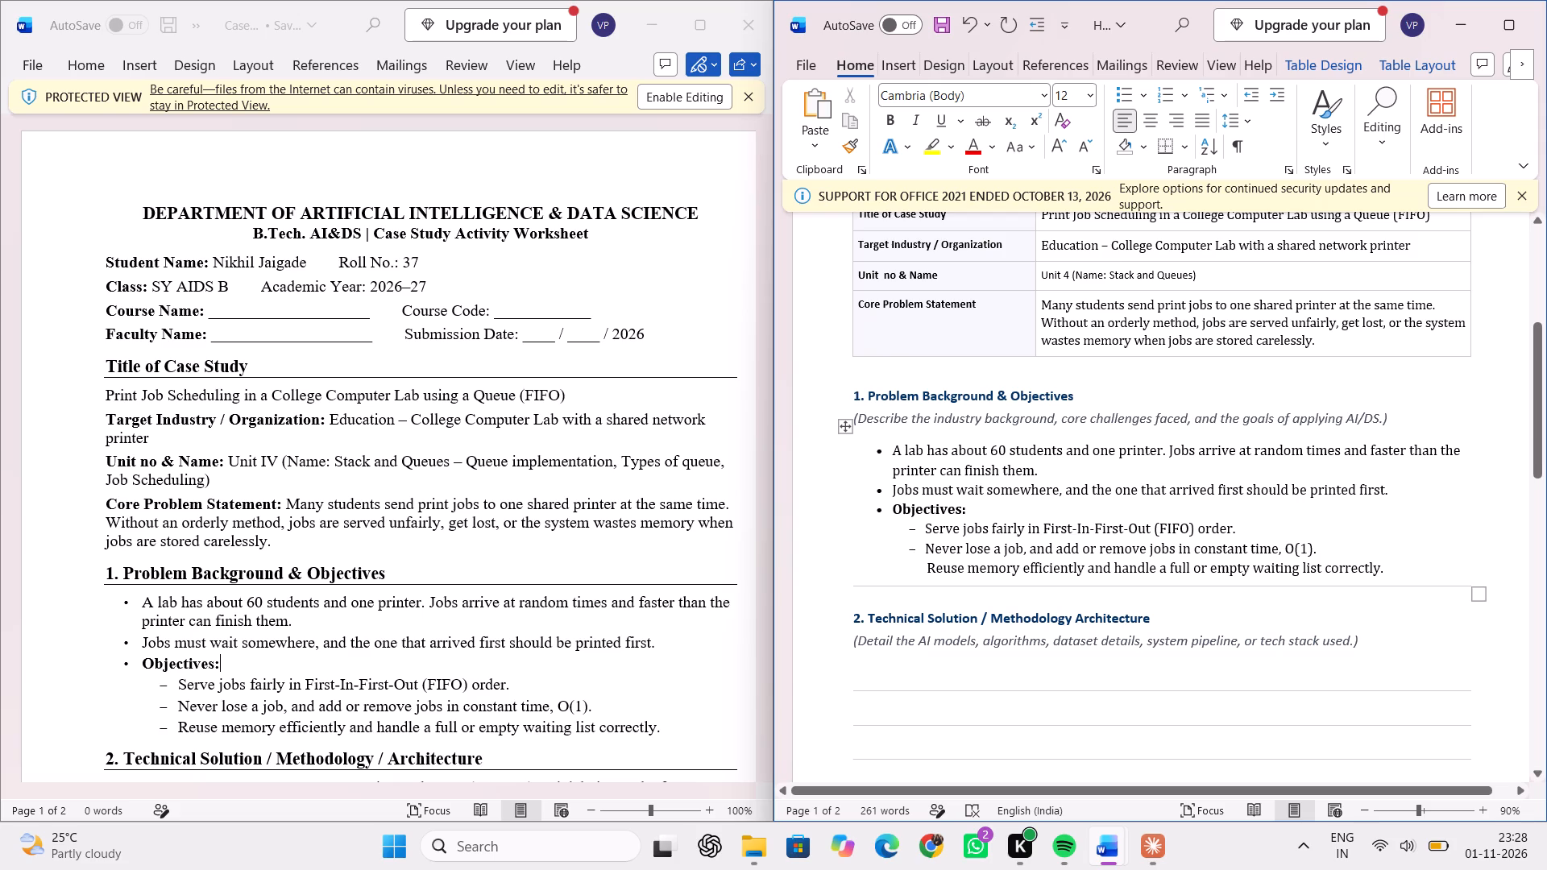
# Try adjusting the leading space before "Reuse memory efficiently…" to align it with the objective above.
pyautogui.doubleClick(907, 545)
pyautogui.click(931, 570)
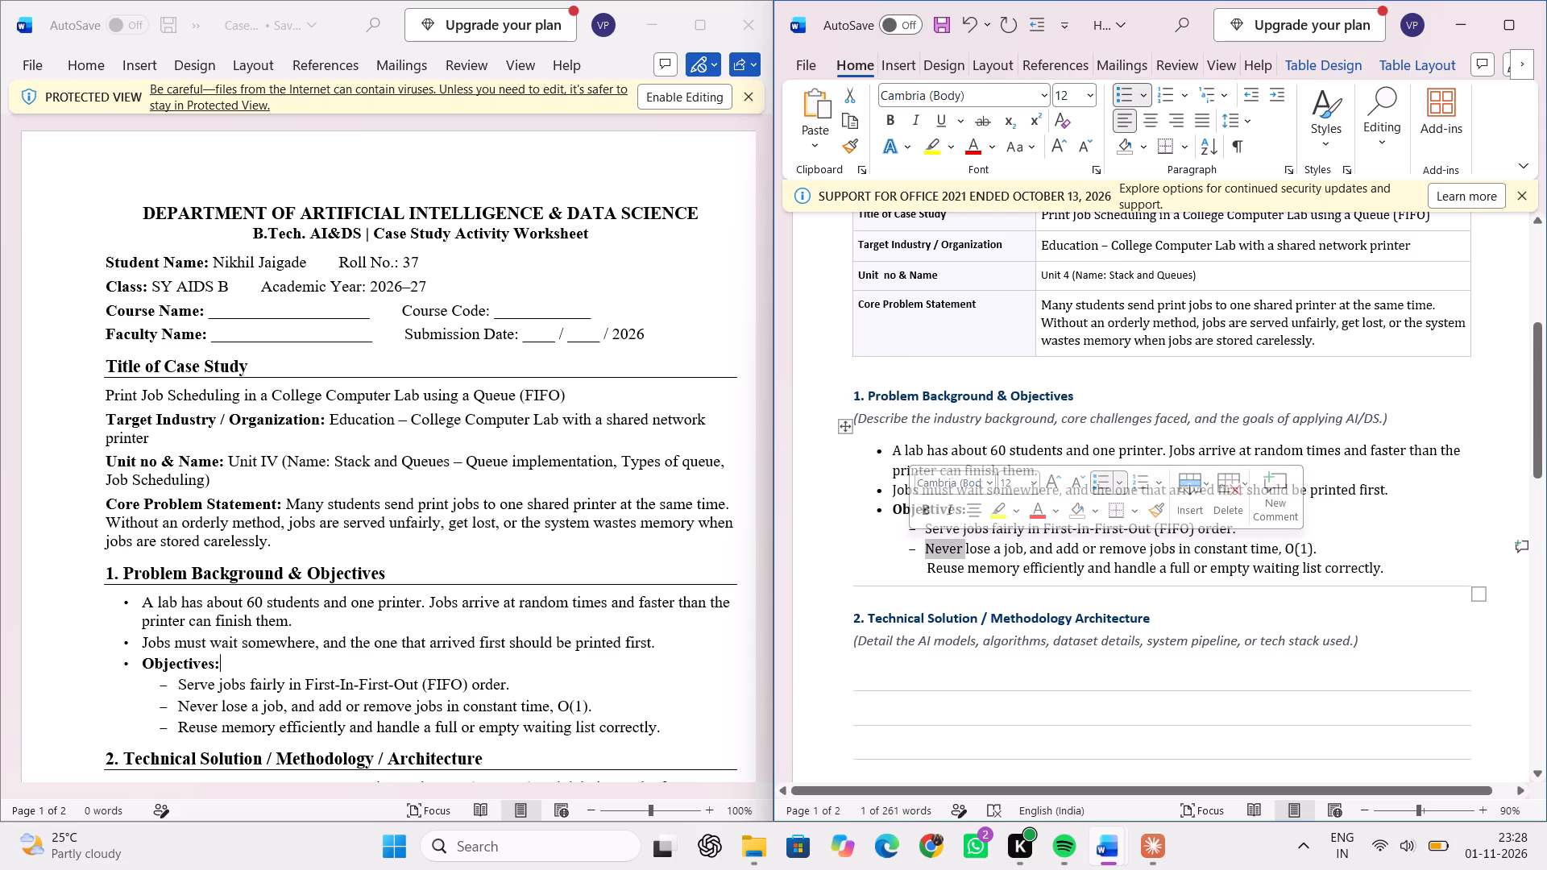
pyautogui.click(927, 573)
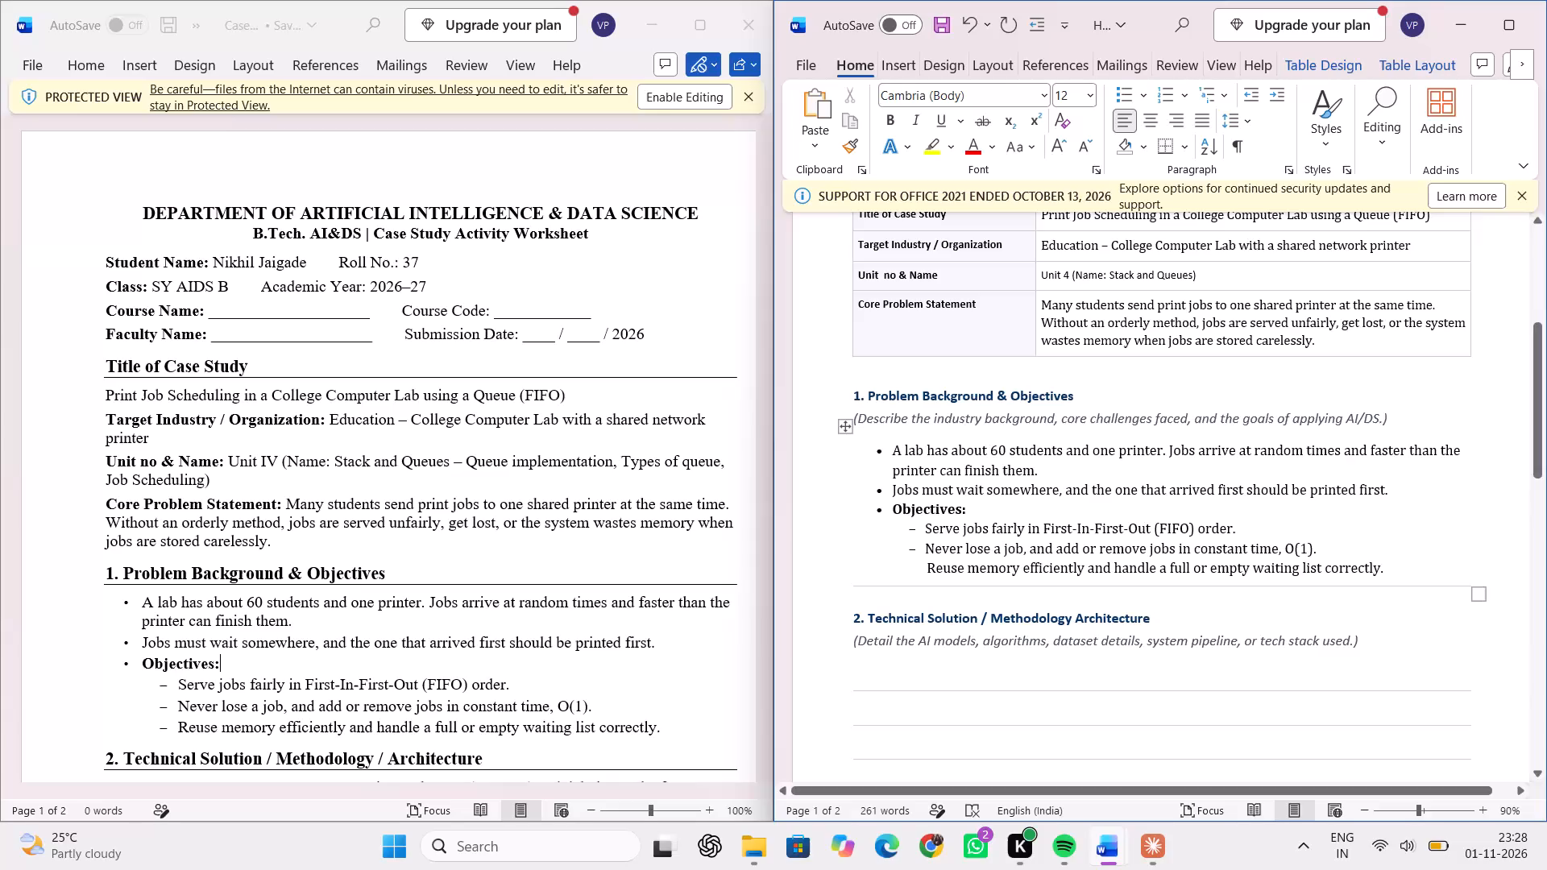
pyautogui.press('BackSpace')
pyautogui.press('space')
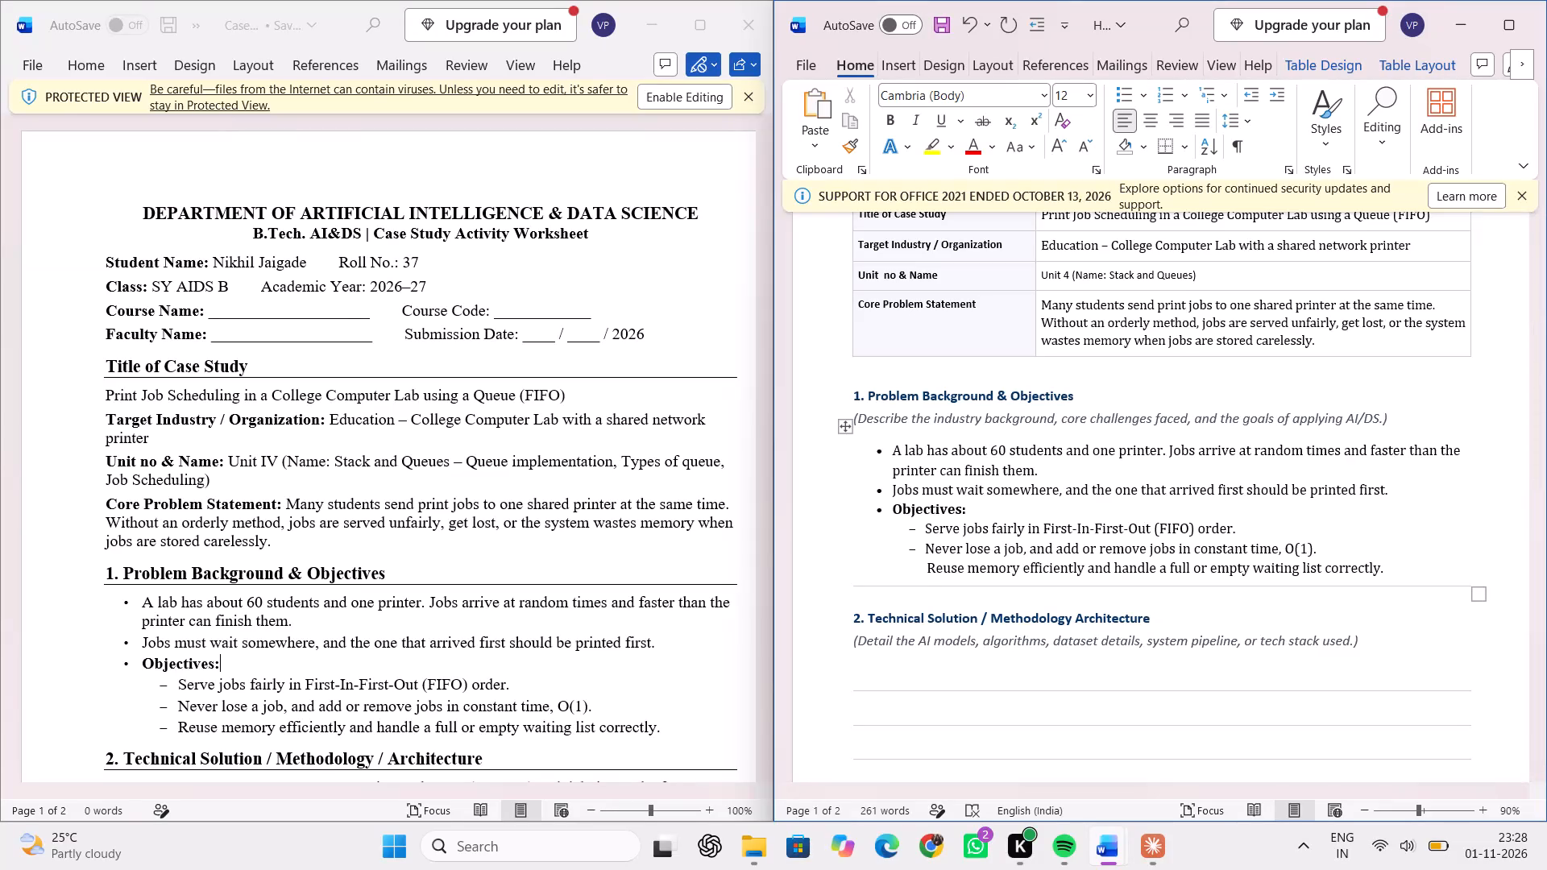
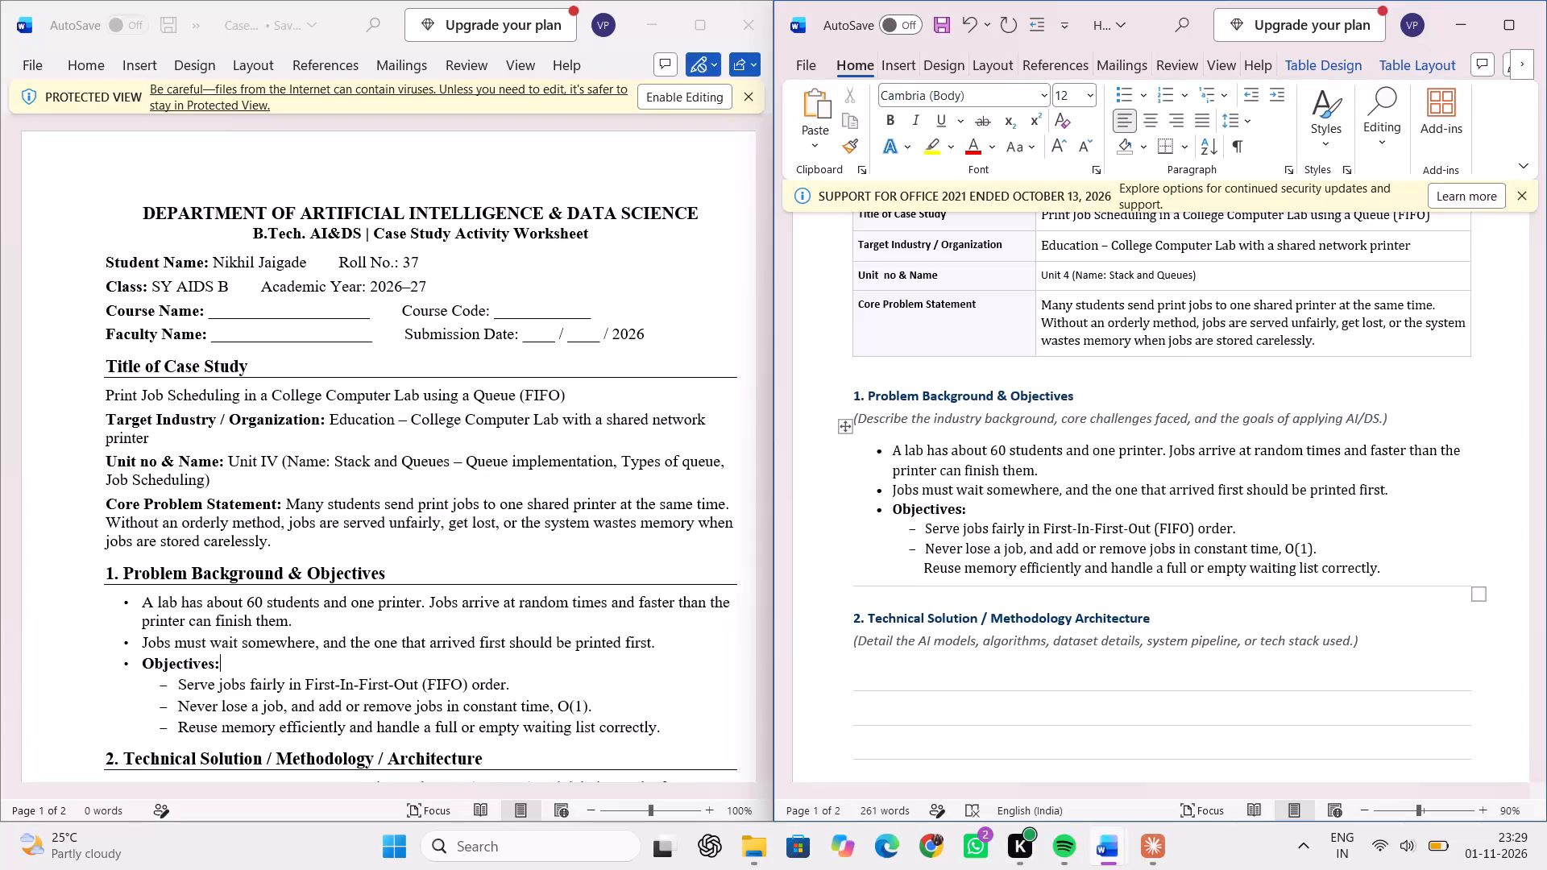
# Add one more leading space before the "Reuse memory efficiently…" objective in section 1 to align it with the objectives above.
pyautogui.press('space')
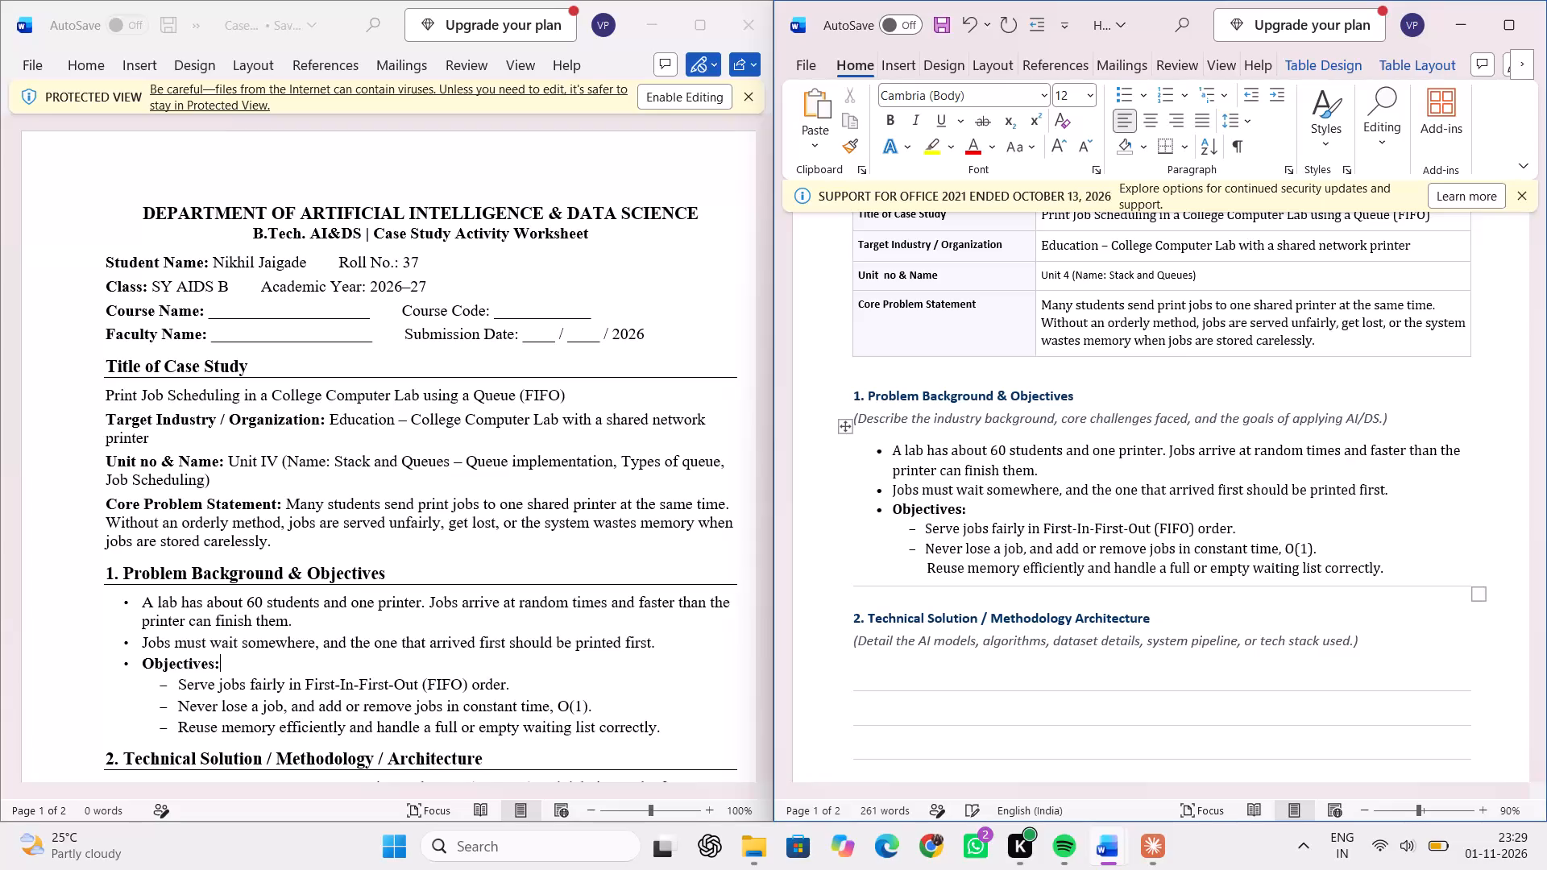
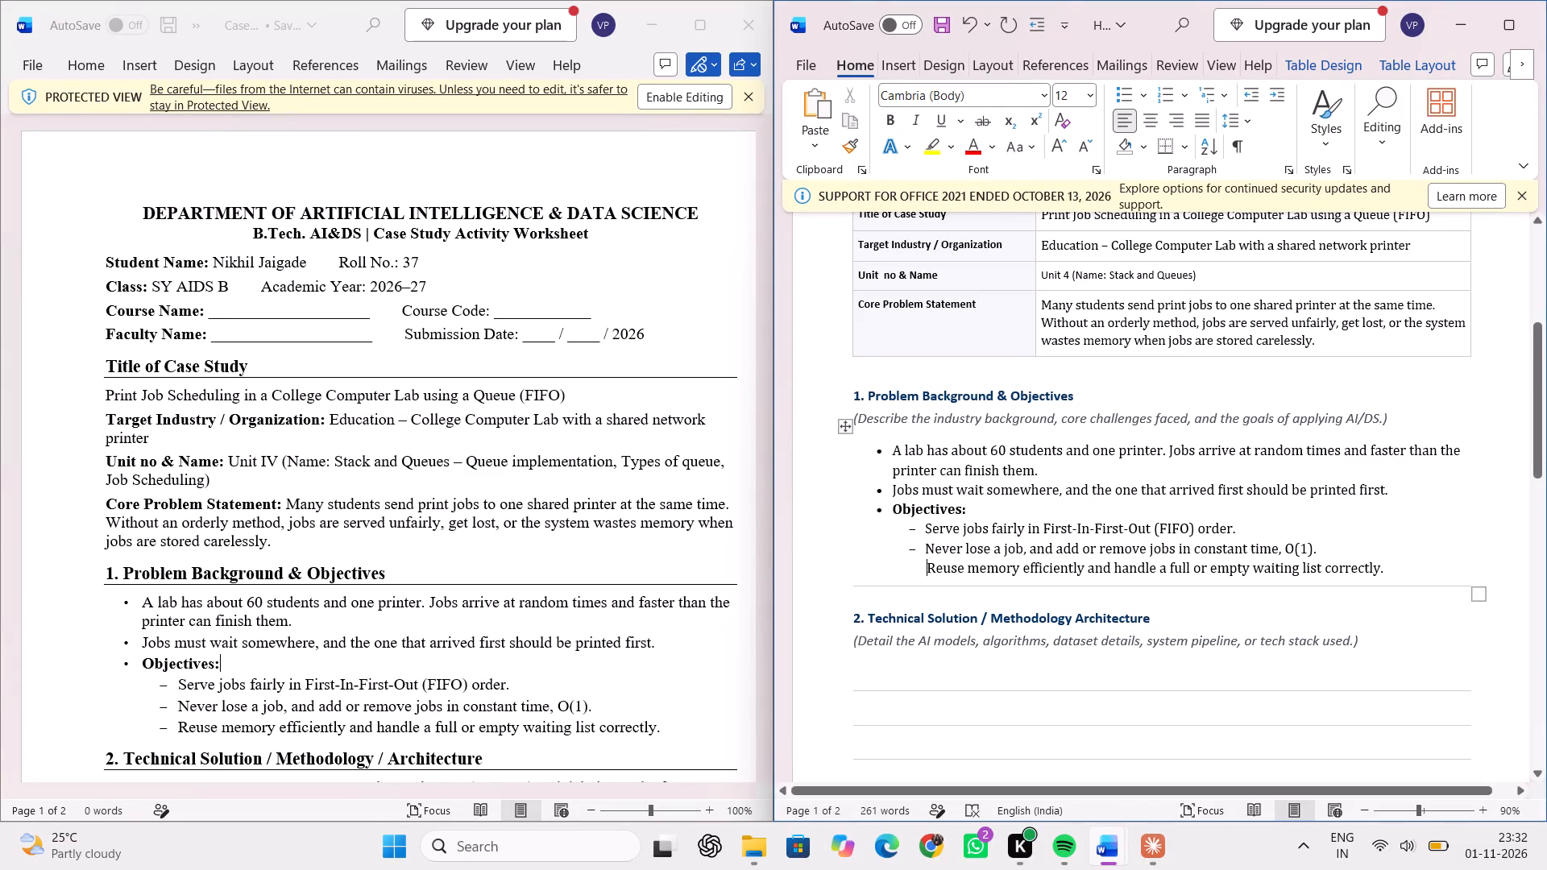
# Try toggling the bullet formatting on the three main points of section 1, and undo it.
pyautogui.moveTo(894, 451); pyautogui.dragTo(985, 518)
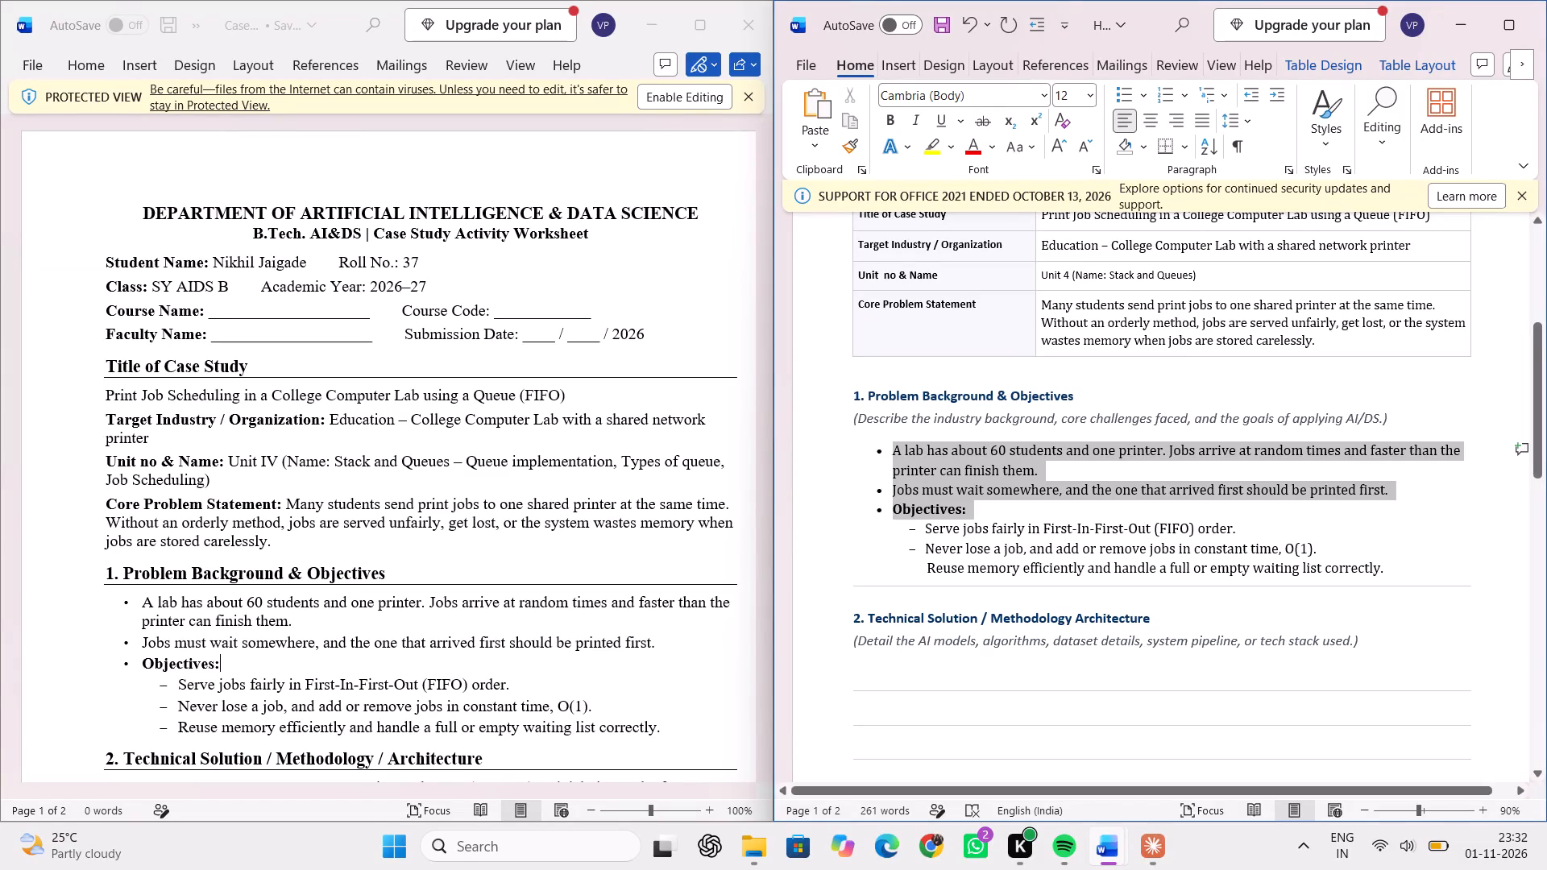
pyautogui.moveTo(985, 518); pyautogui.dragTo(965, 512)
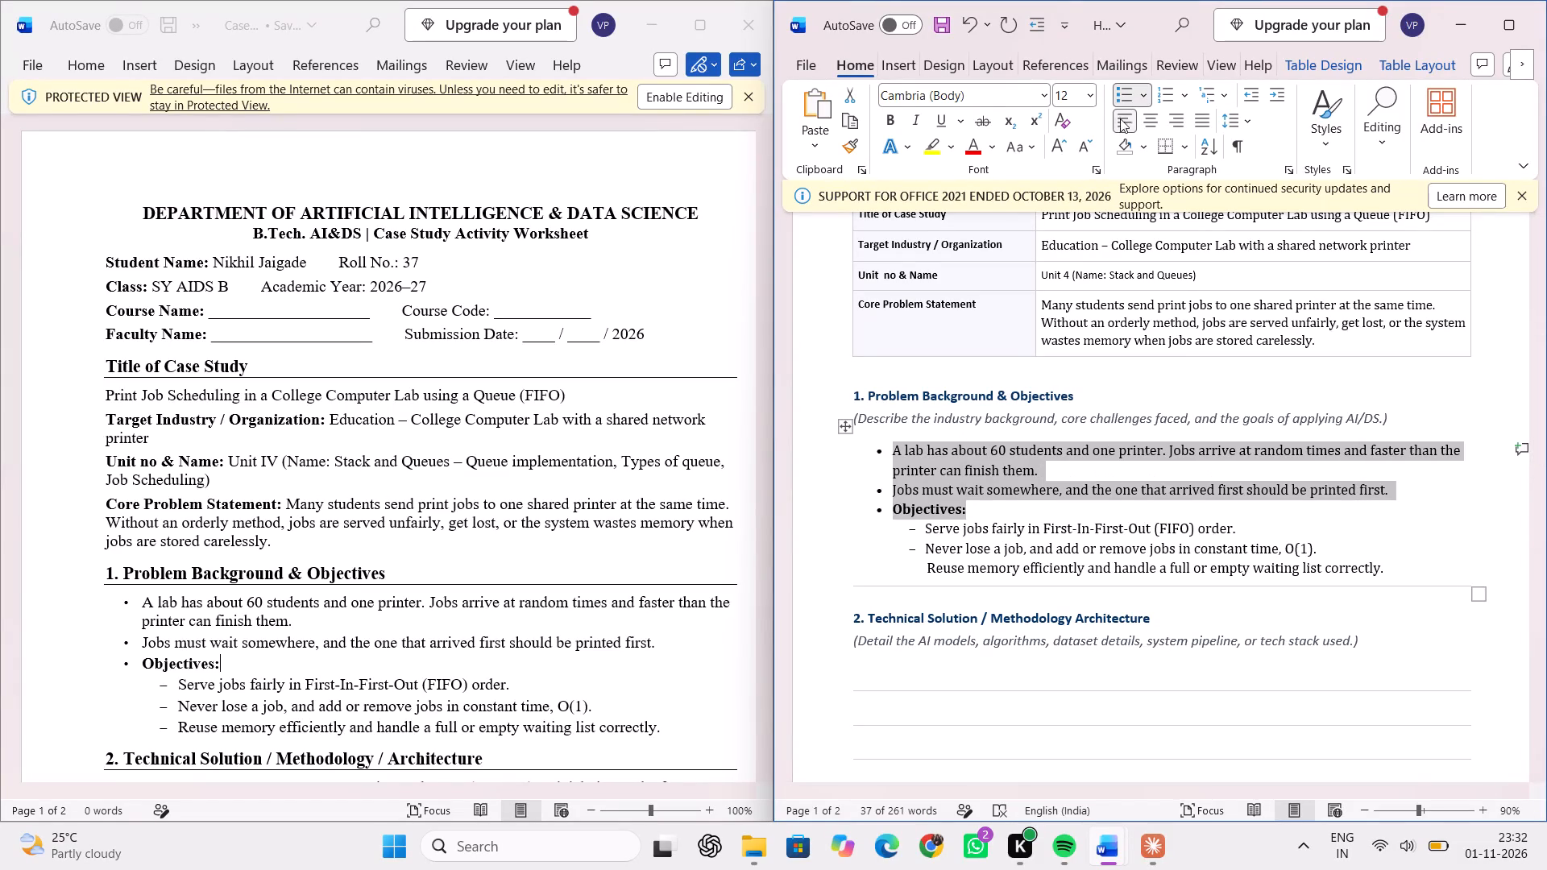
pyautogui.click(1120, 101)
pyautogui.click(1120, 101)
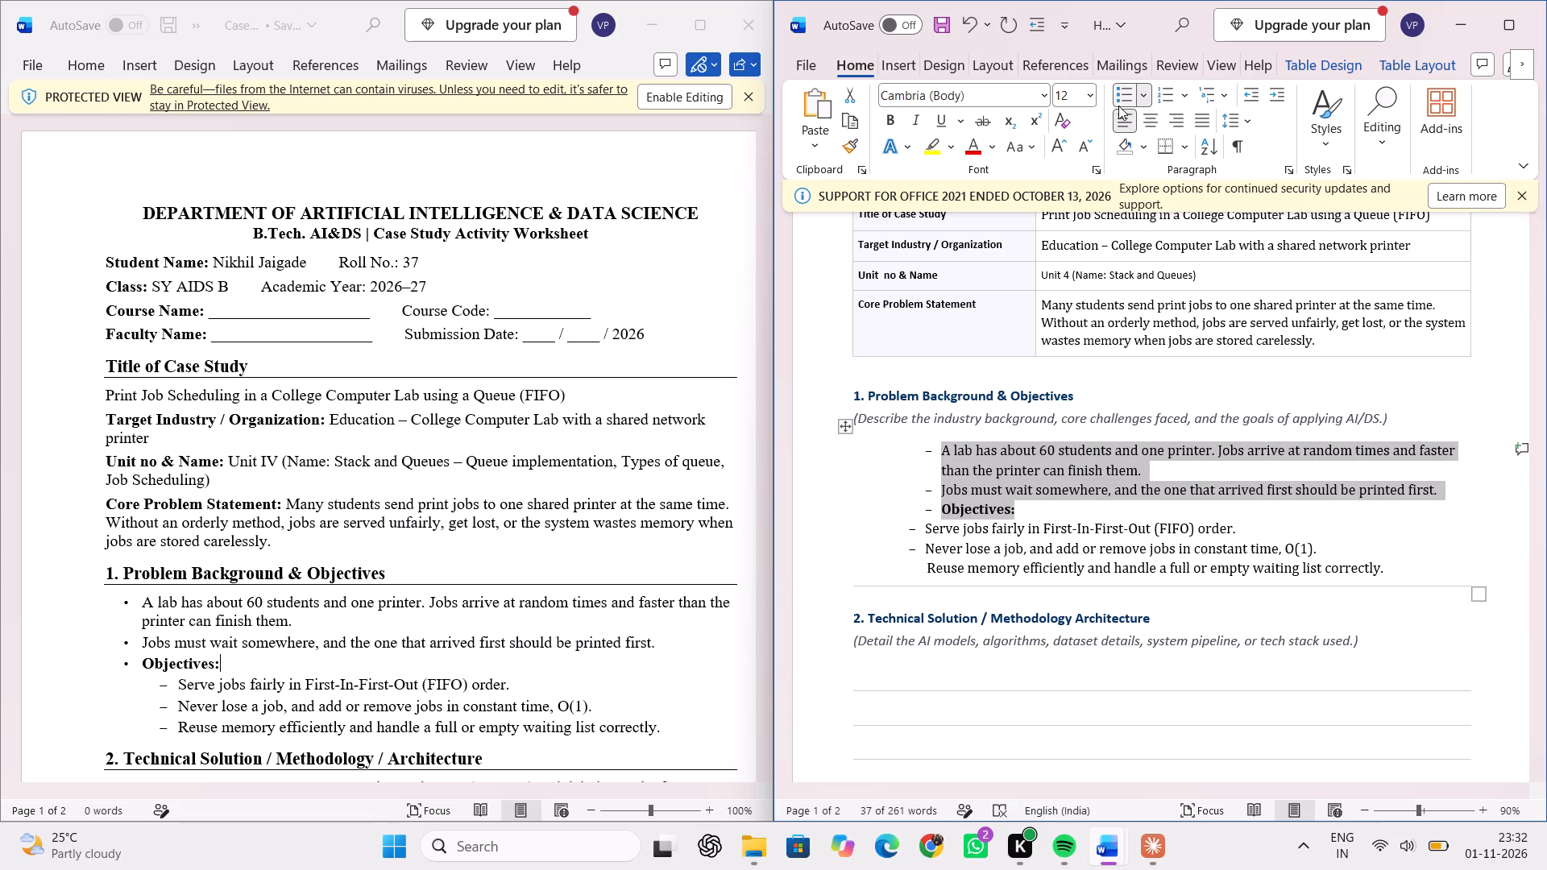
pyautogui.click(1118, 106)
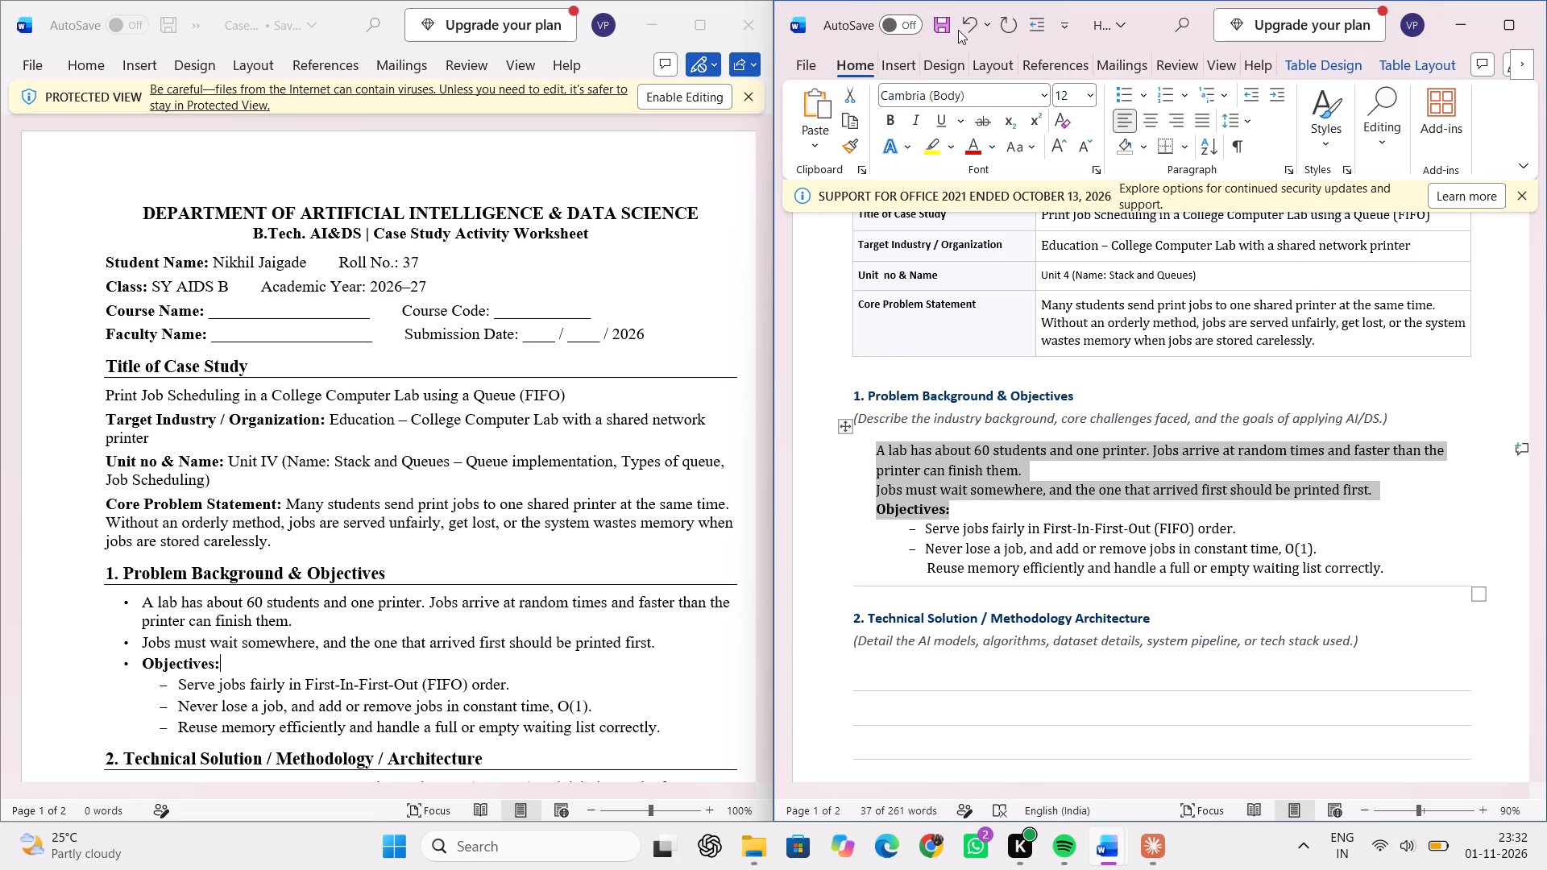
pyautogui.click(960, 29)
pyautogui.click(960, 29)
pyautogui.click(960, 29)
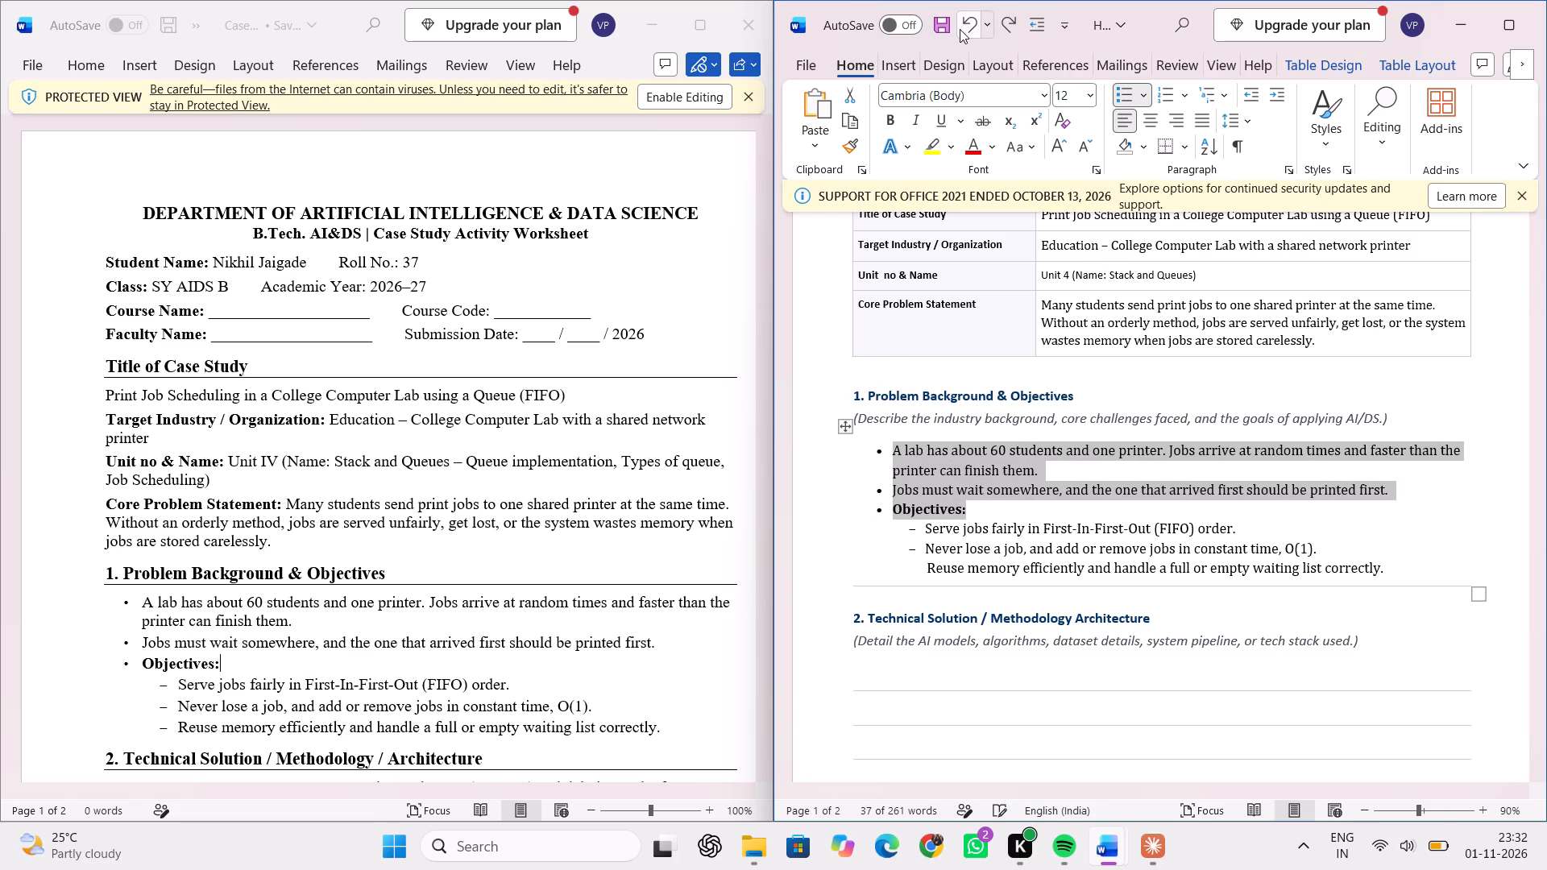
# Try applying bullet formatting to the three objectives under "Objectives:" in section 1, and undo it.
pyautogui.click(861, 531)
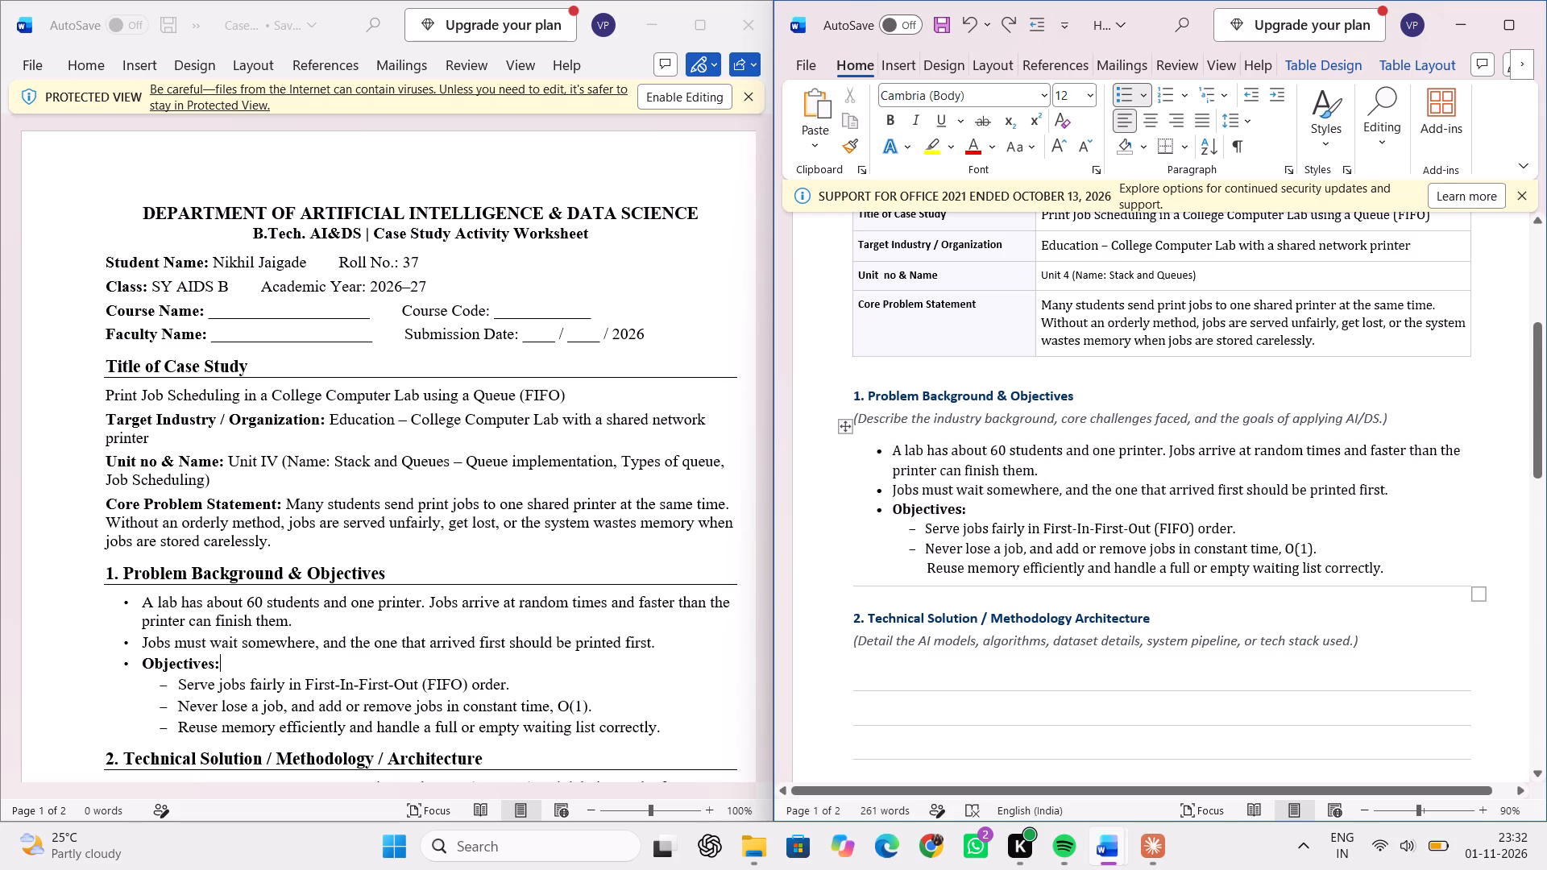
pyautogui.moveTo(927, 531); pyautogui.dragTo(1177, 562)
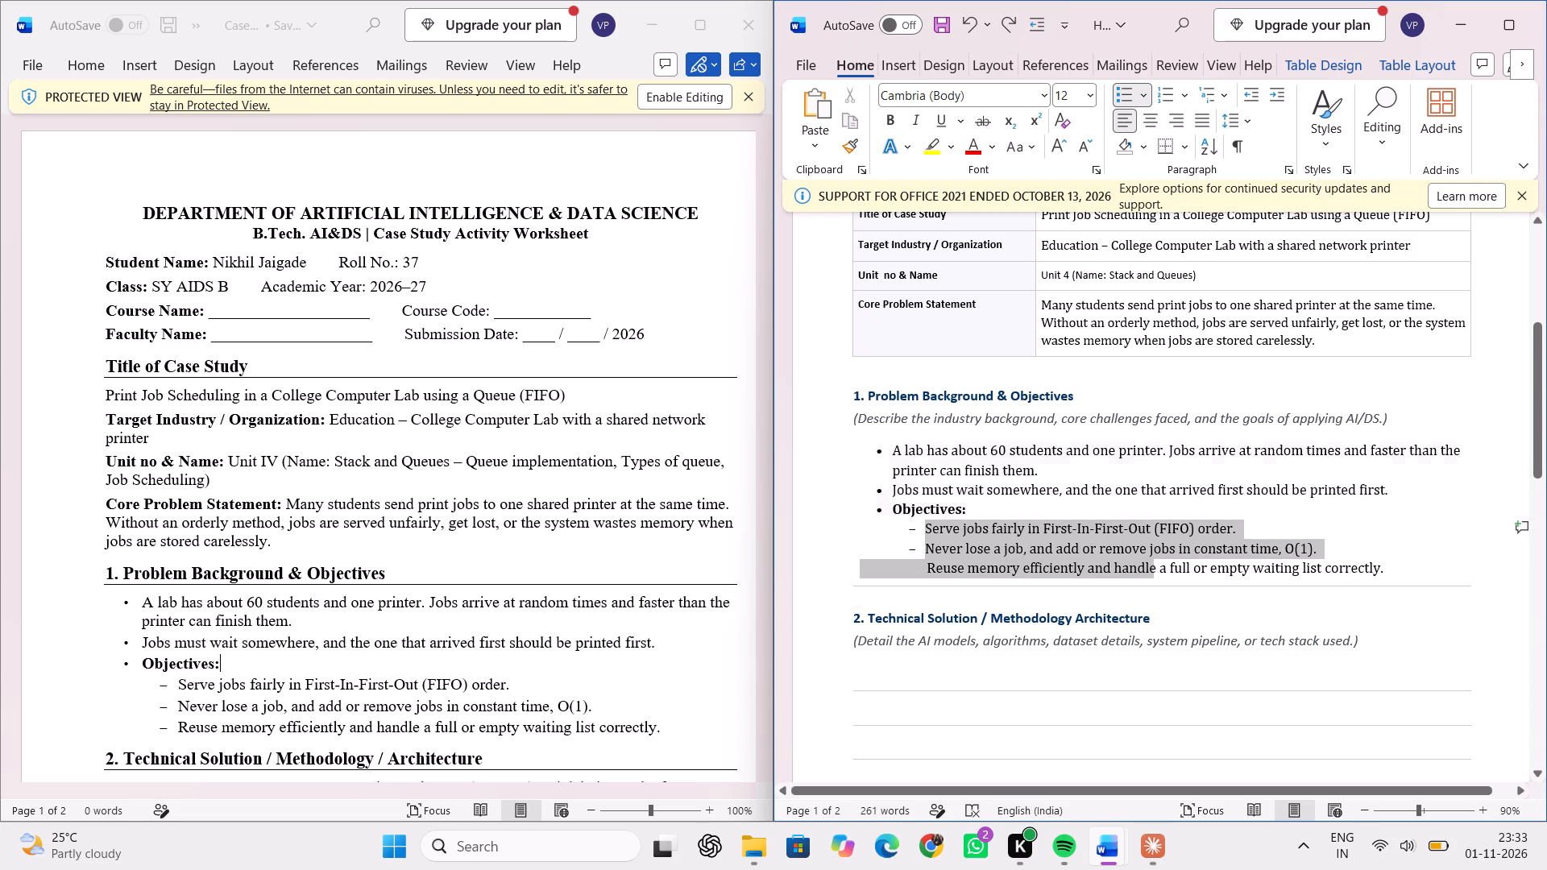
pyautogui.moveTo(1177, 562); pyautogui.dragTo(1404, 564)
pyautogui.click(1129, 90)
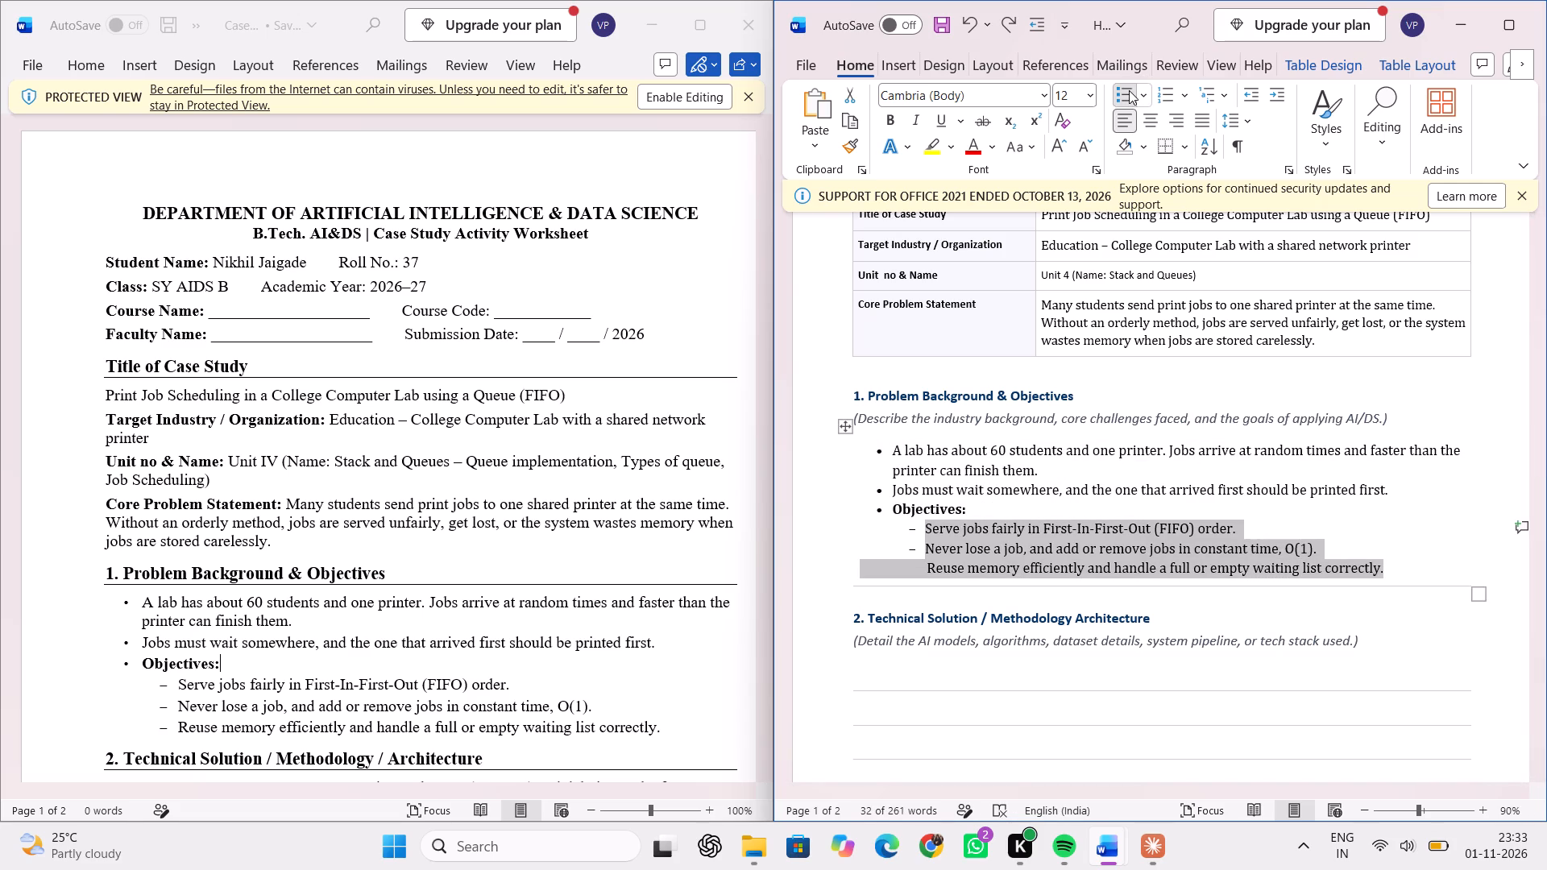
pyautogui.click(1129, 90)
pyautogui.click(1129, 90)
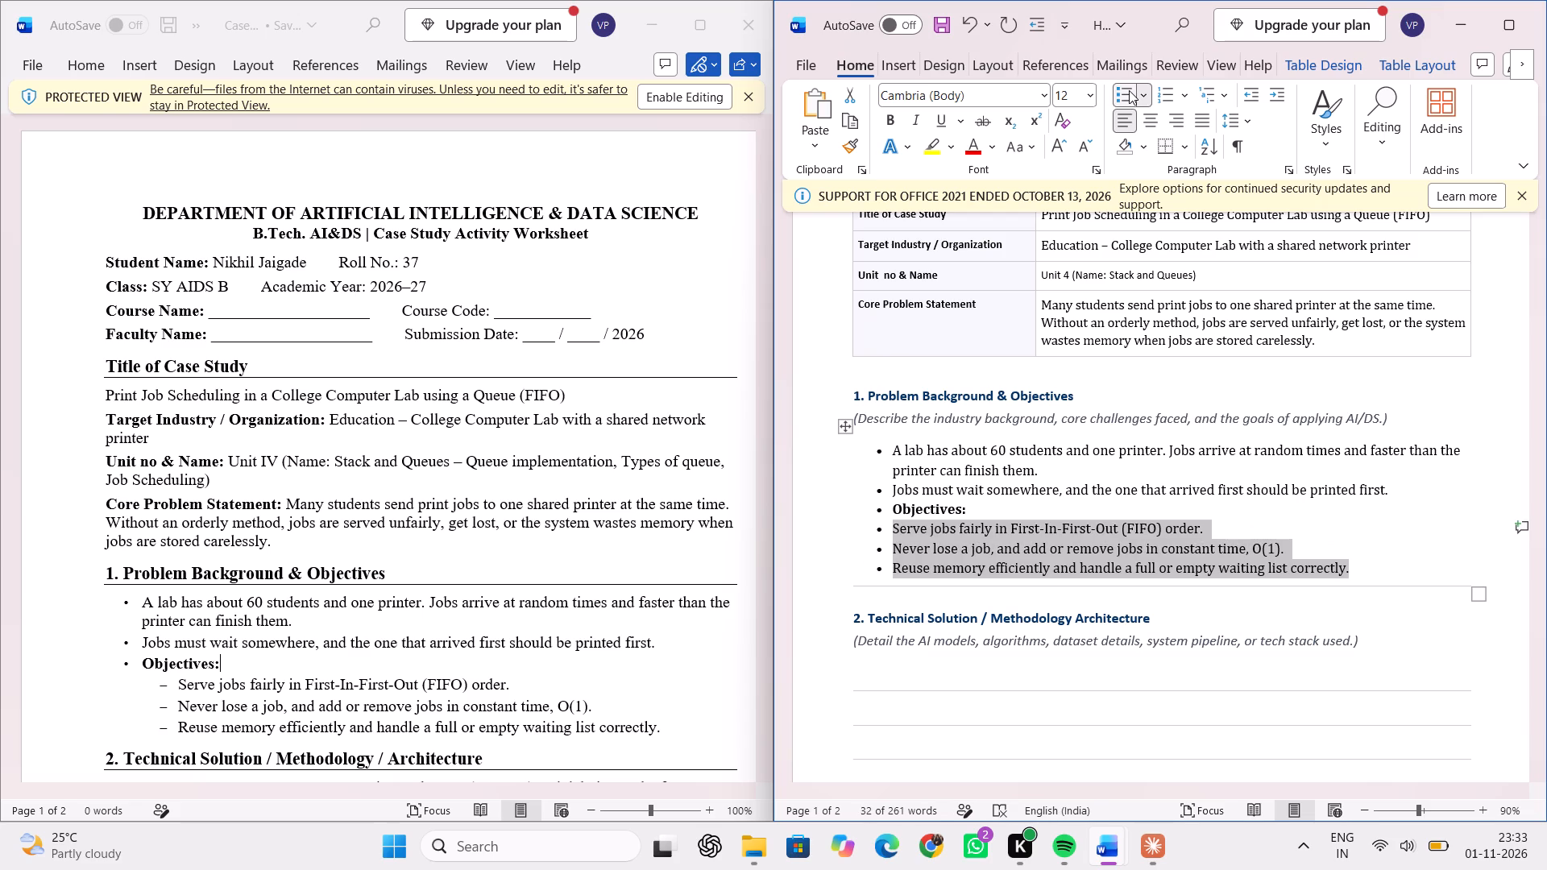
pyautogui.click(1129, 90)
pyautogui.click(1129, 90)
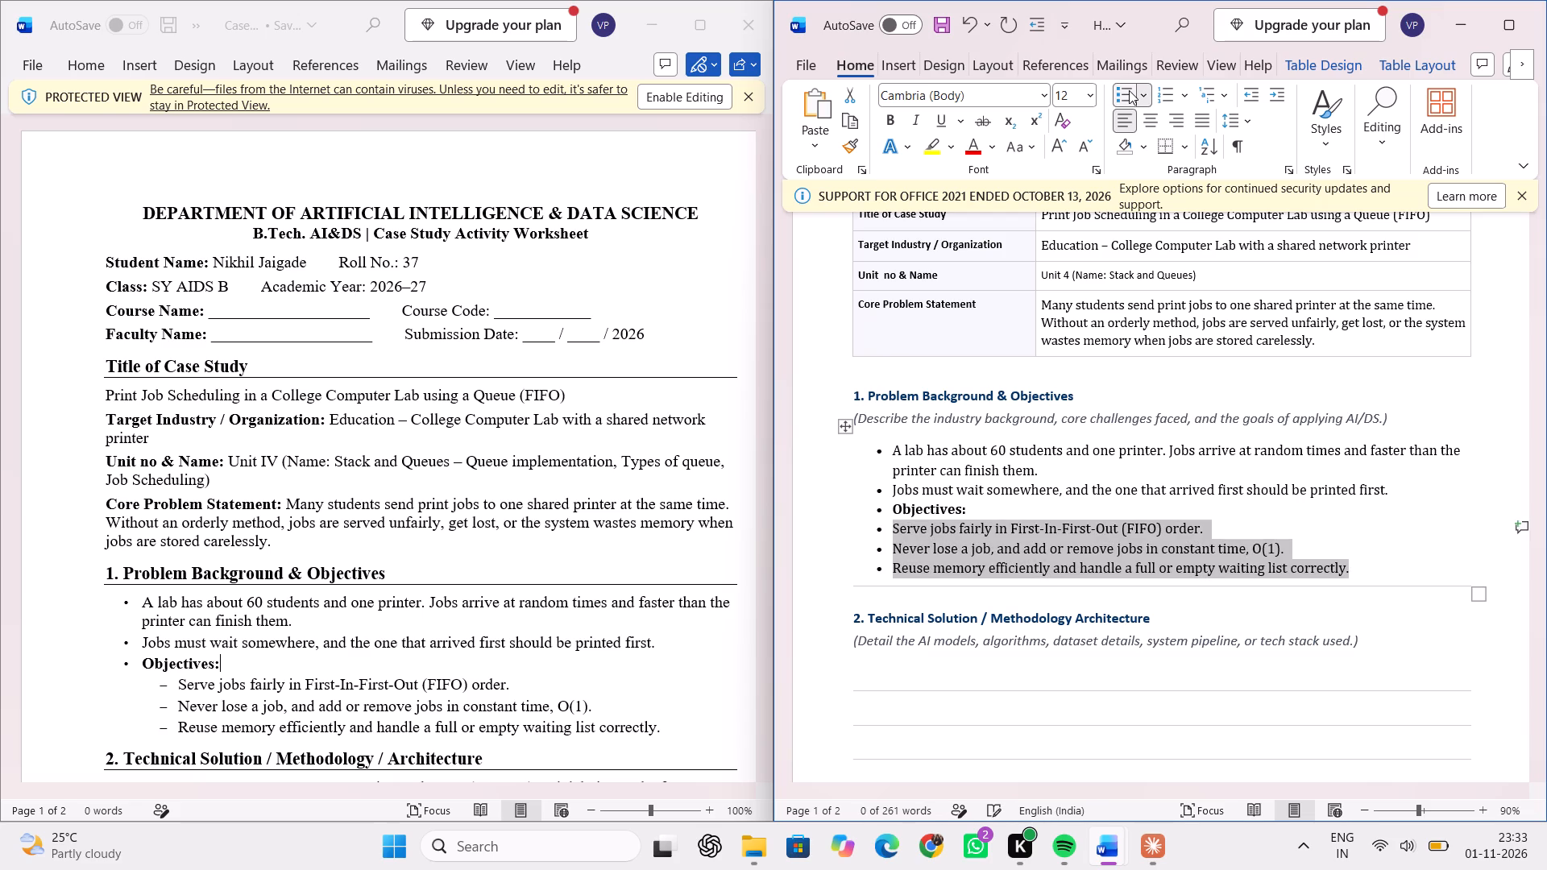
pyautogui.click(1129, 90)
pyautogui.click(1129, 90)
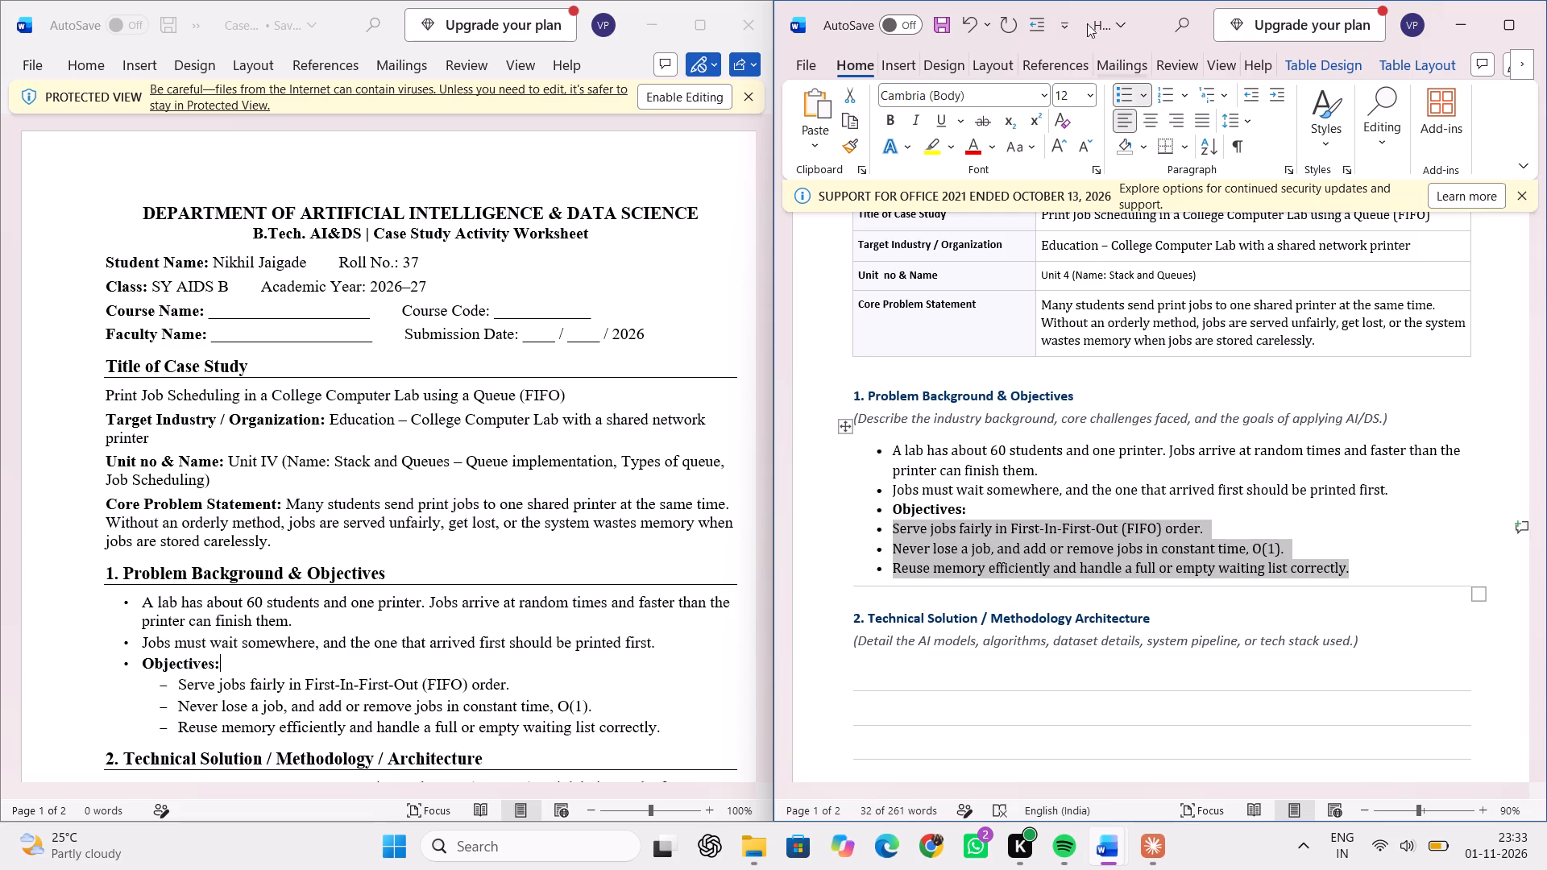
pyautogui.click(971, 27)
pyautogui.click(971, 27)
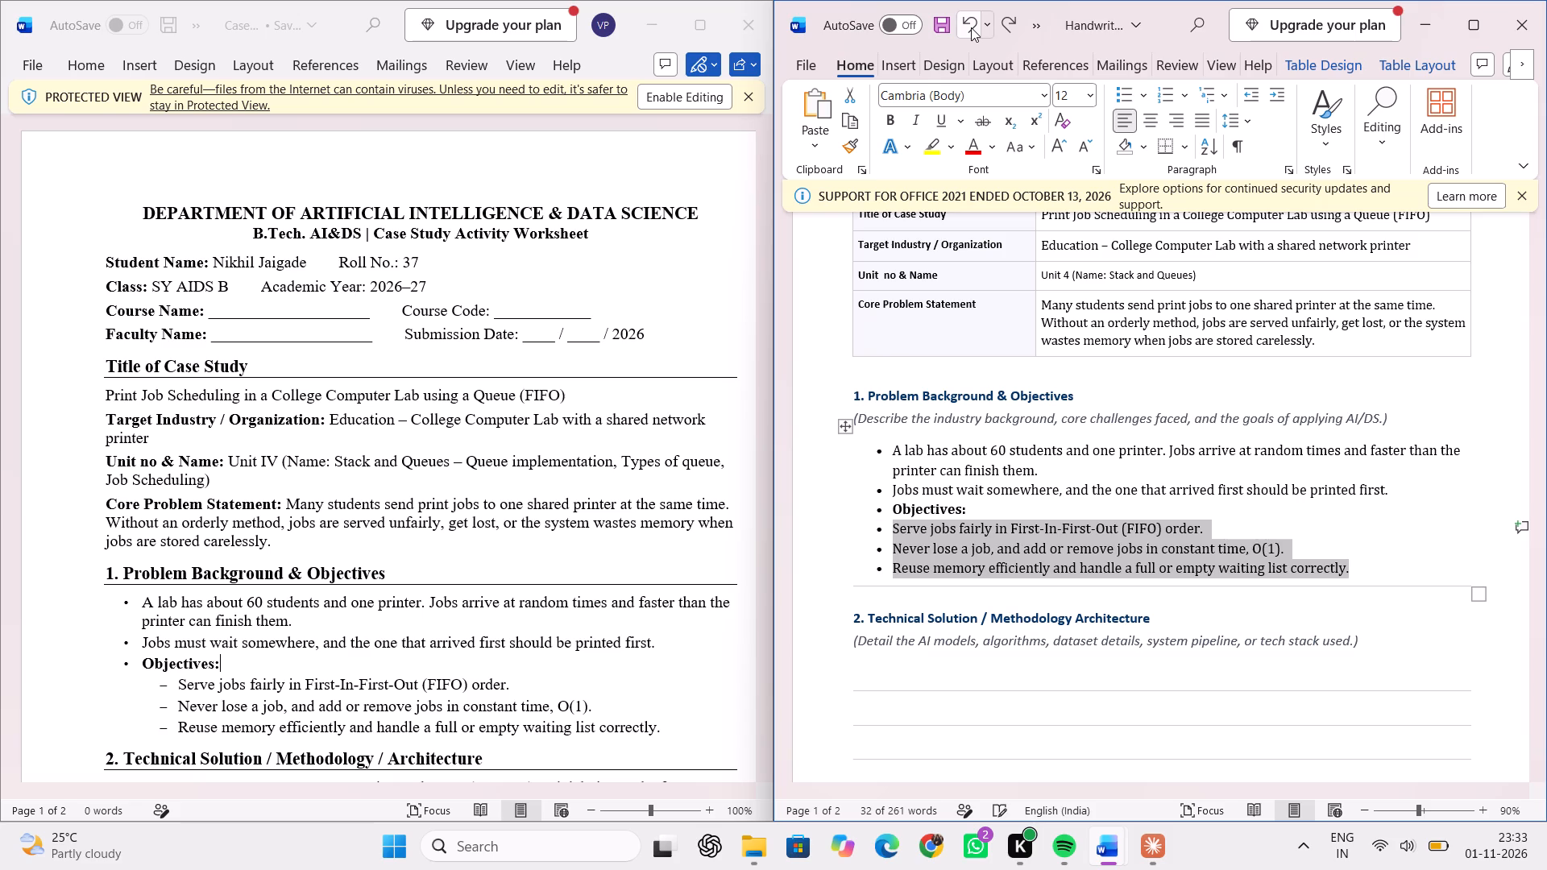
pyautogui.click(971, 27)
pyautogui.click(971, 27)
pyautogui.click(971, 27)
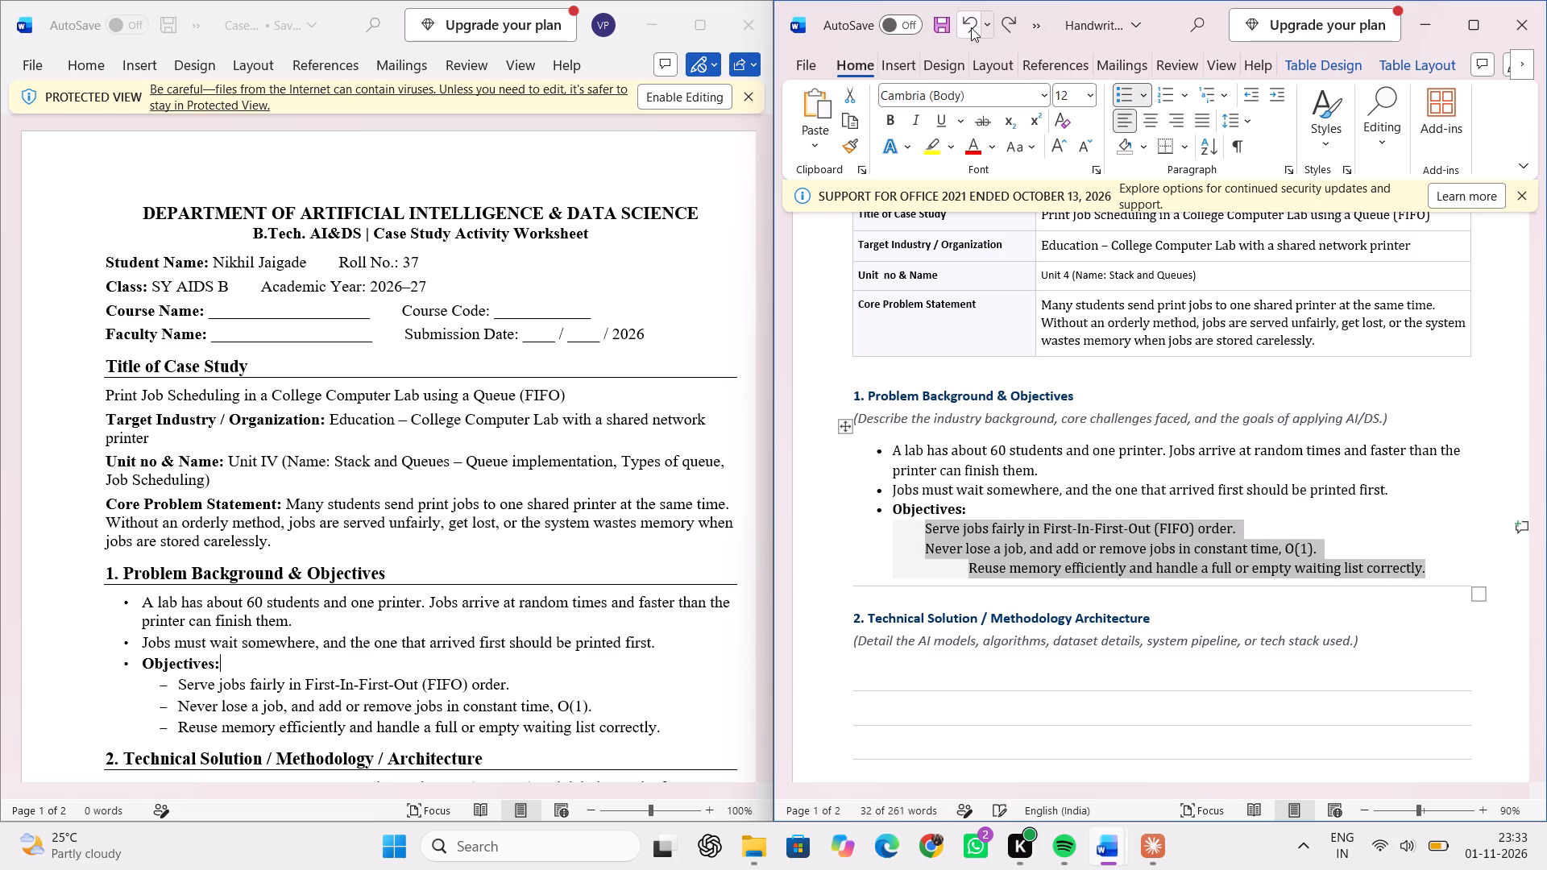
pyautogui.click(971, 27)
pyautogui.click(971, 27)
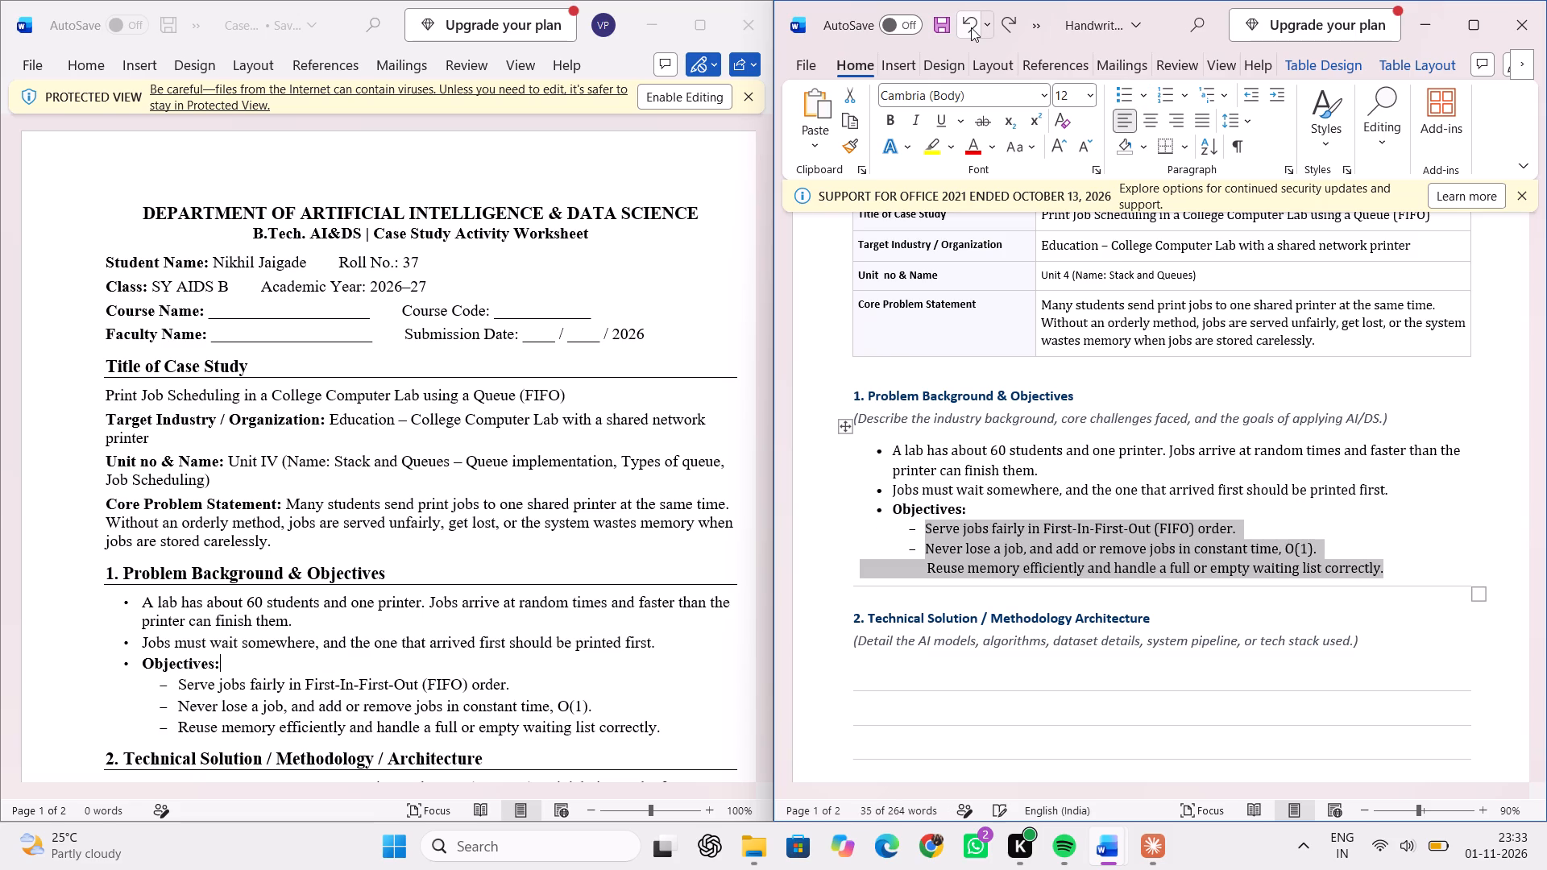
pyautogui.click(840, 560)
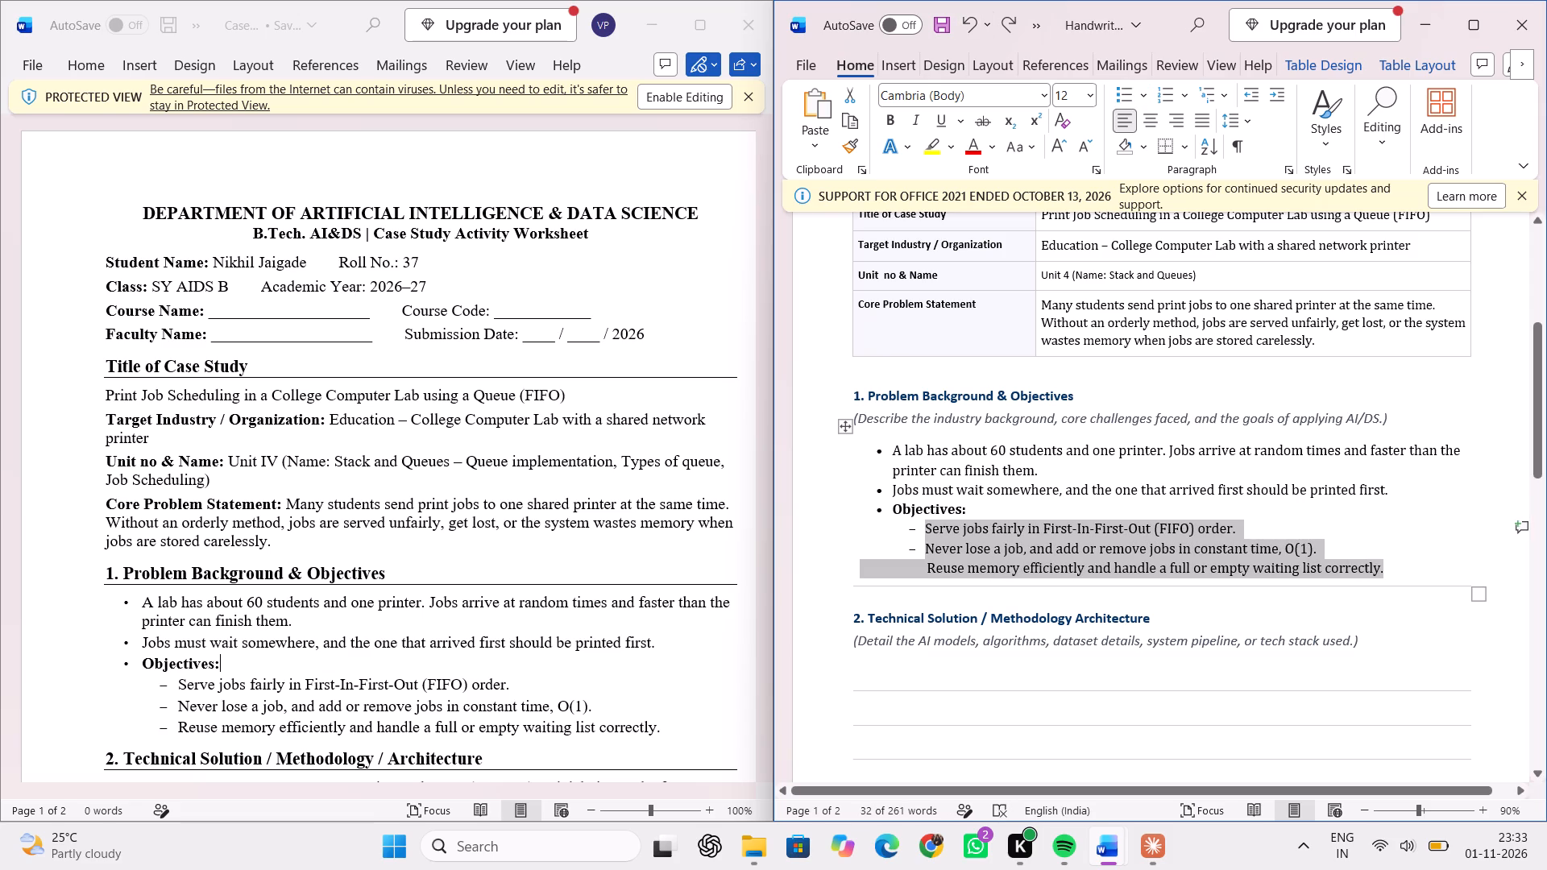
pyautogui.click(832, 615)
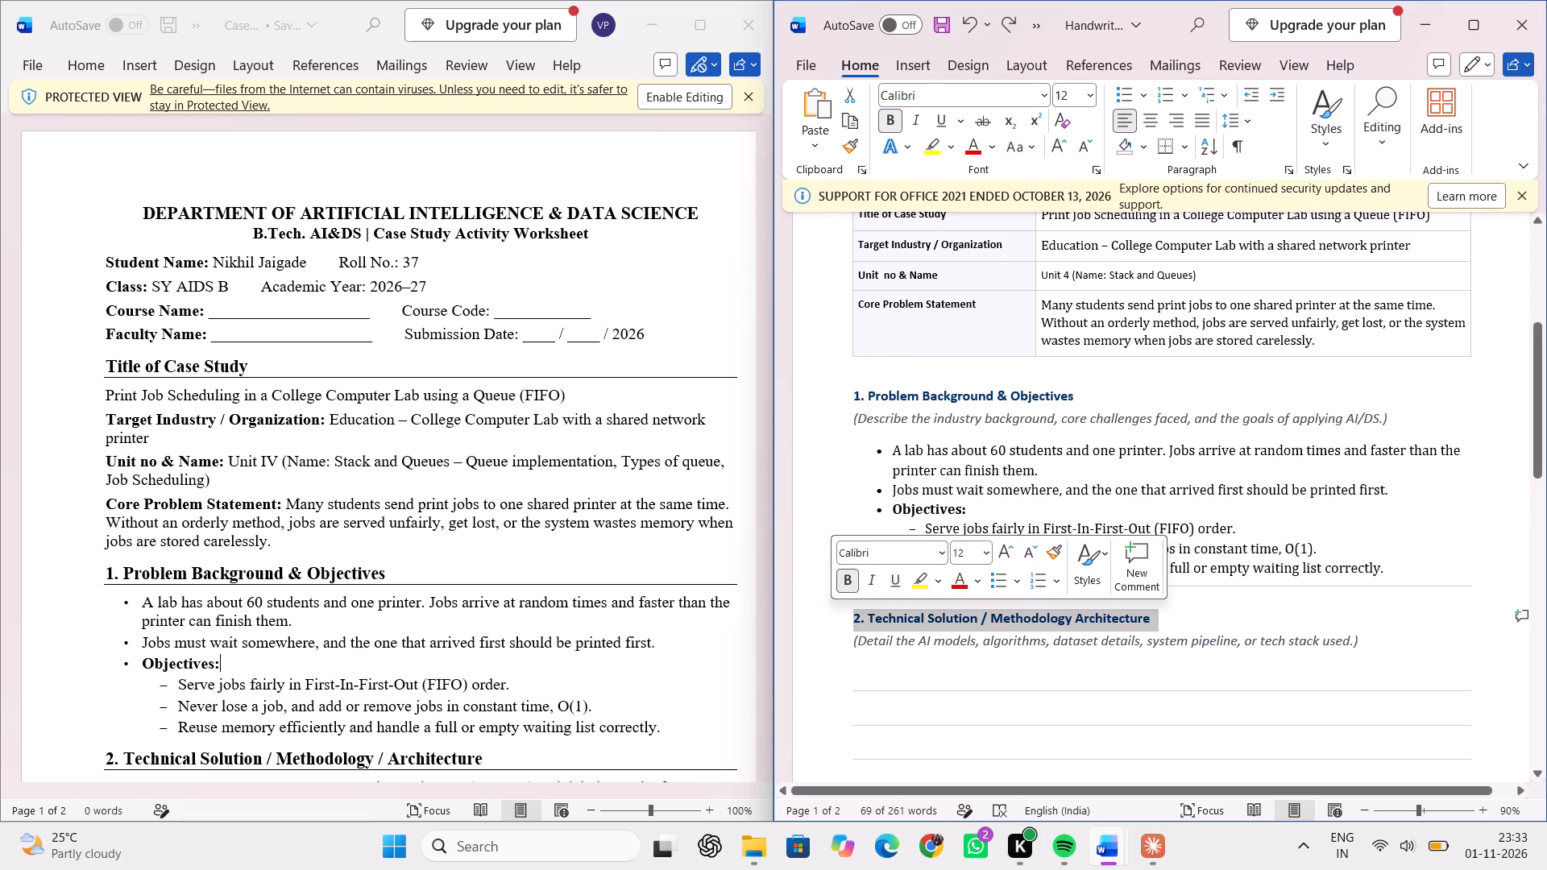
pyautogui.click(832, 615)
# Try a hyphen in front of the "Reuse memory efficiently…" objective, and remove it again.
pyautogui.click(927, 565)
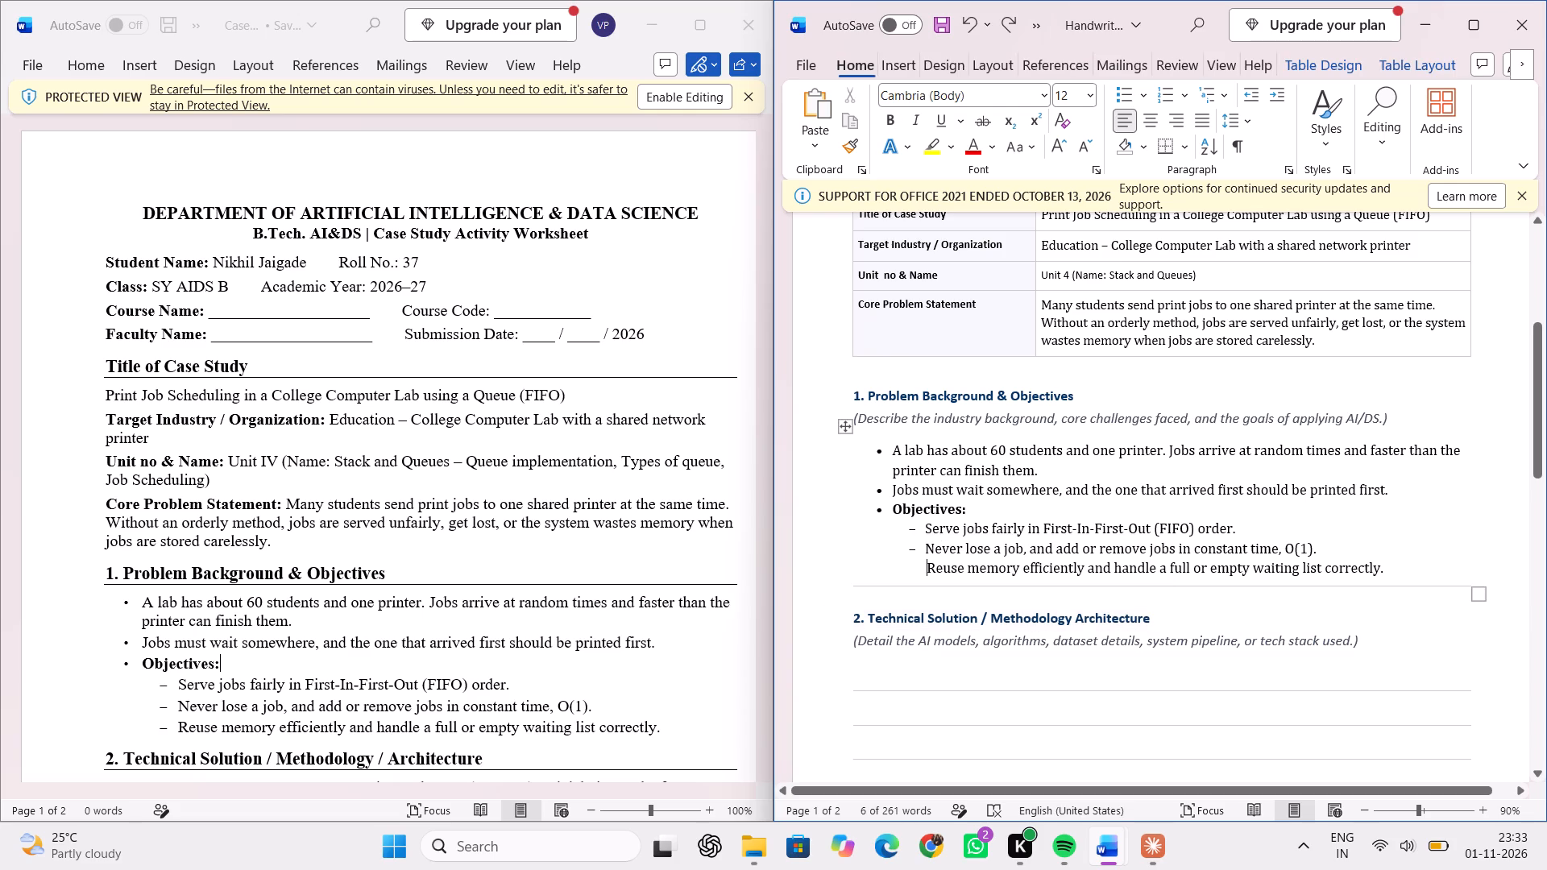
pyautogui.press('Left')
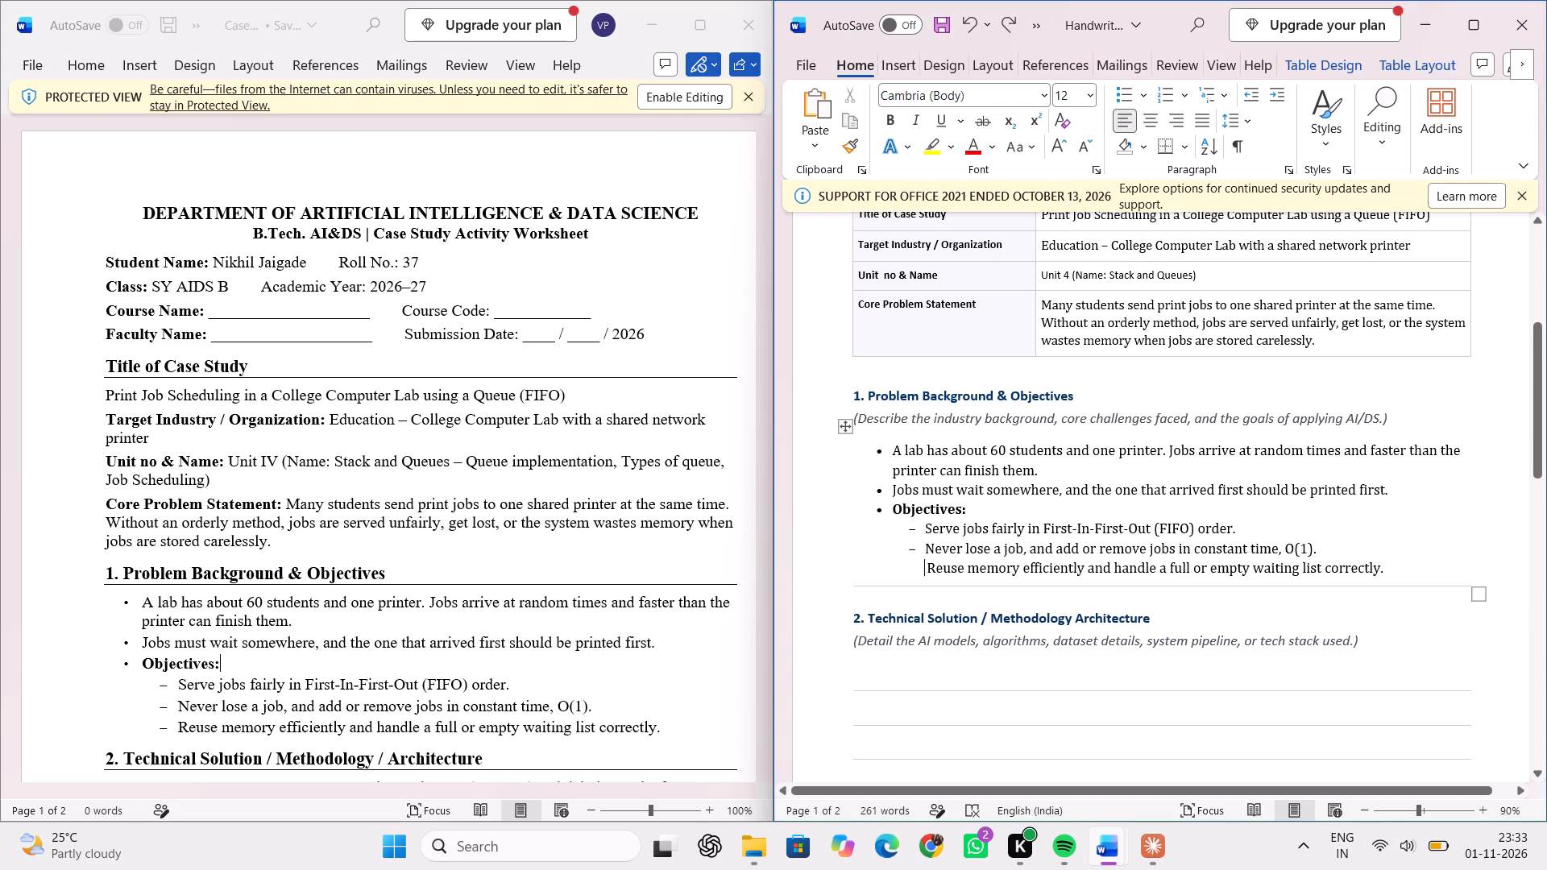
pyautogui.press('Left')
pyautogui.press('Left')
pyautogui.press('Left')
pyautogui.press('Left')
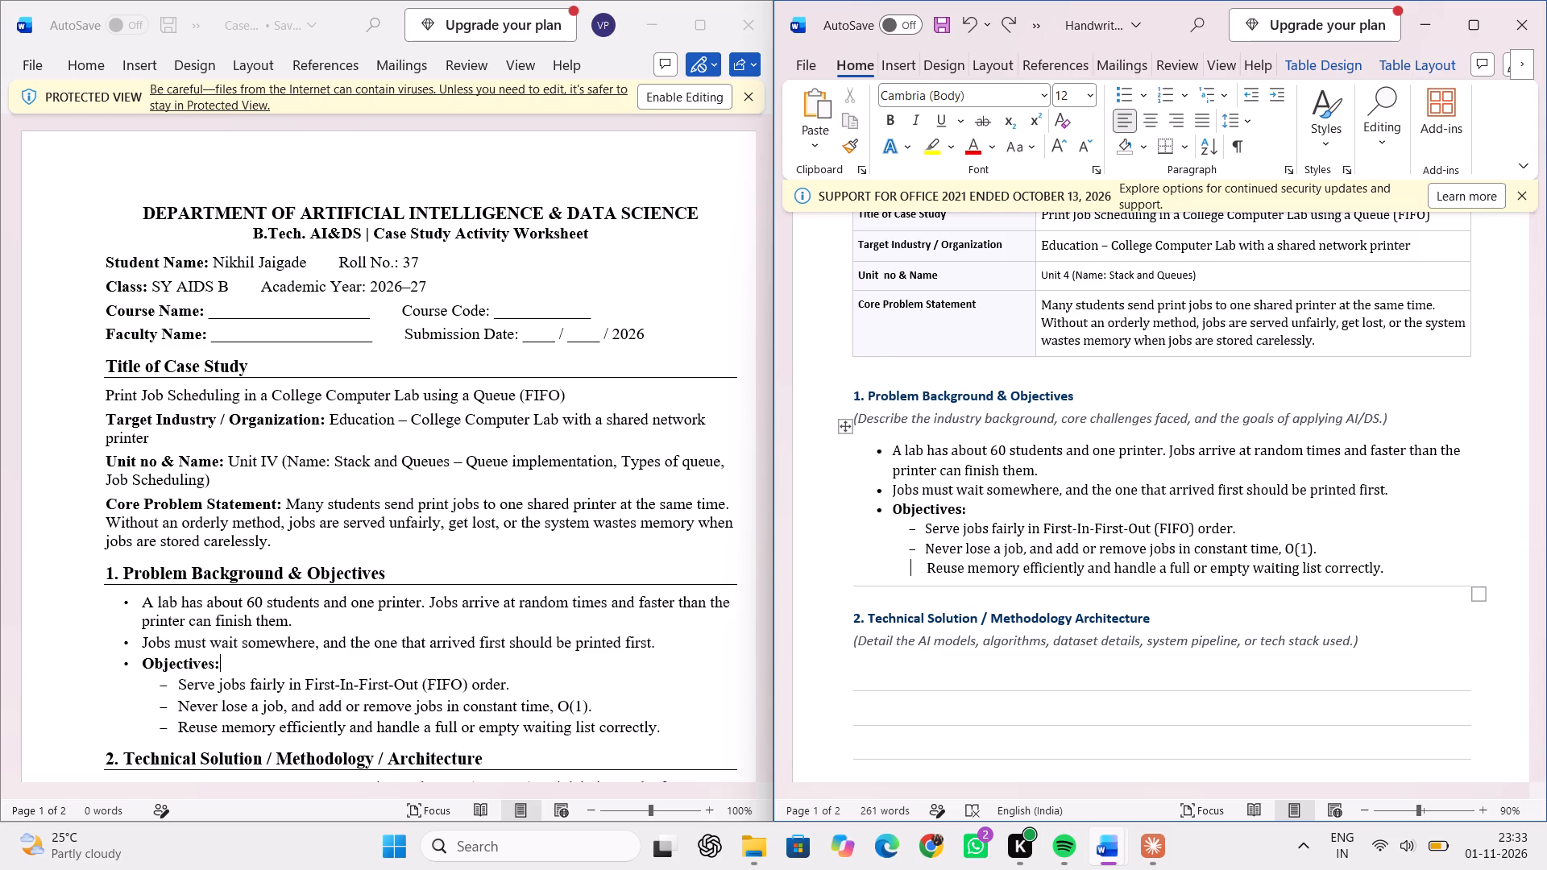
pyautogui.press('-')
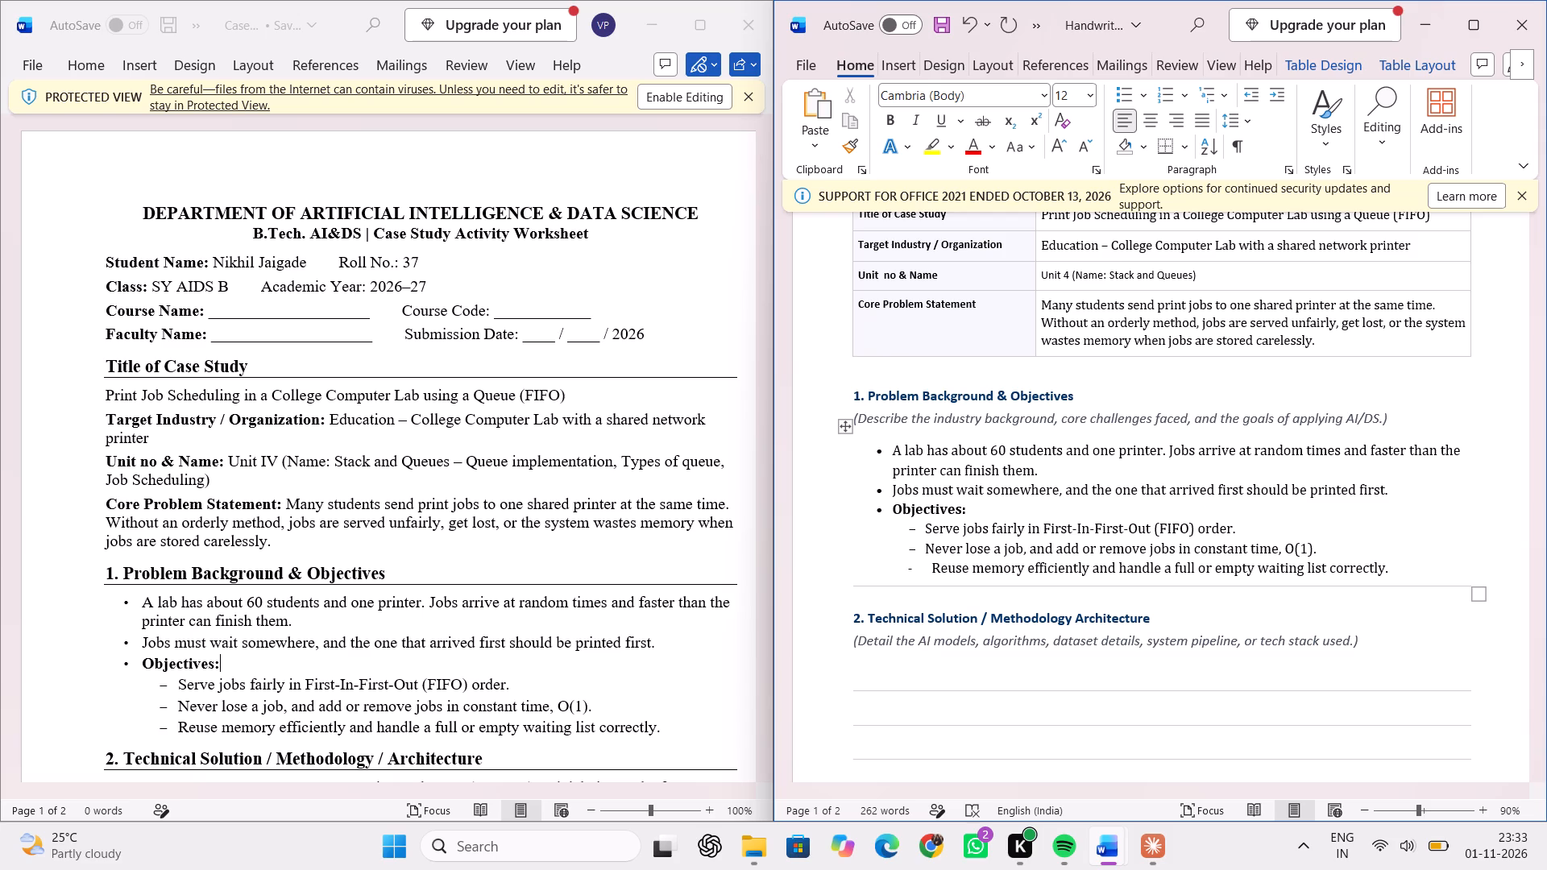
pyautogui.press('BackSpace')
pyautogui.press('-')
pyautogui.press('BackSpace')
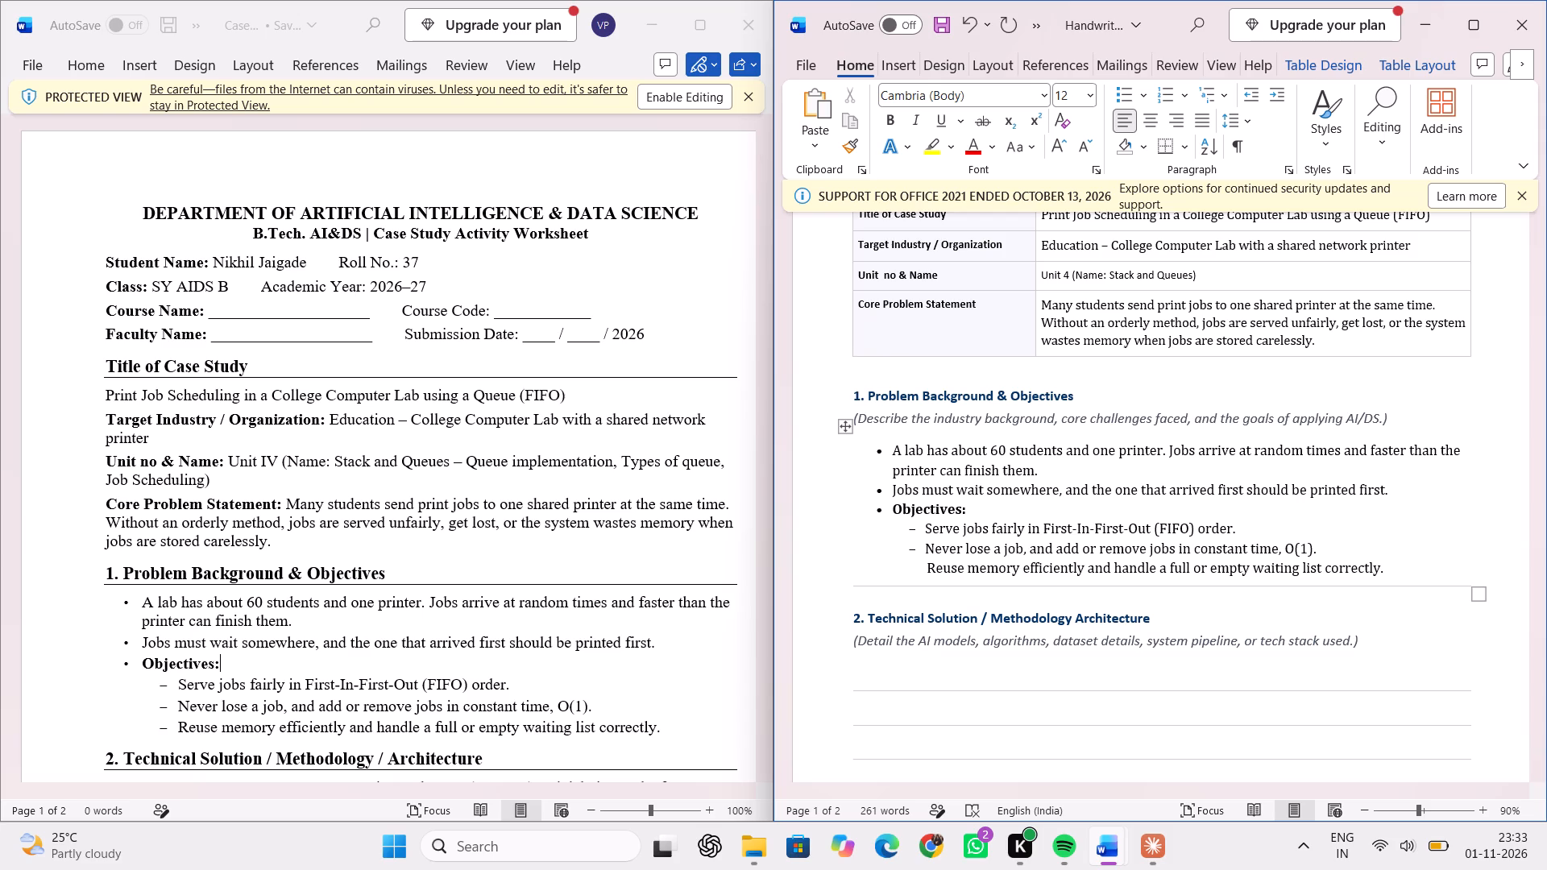
# Add a hyphen before the "Reuse memory efficiently…" objective and delete two spaces after it to align its text with the objectives above.
pyautogui.click(917, 525)
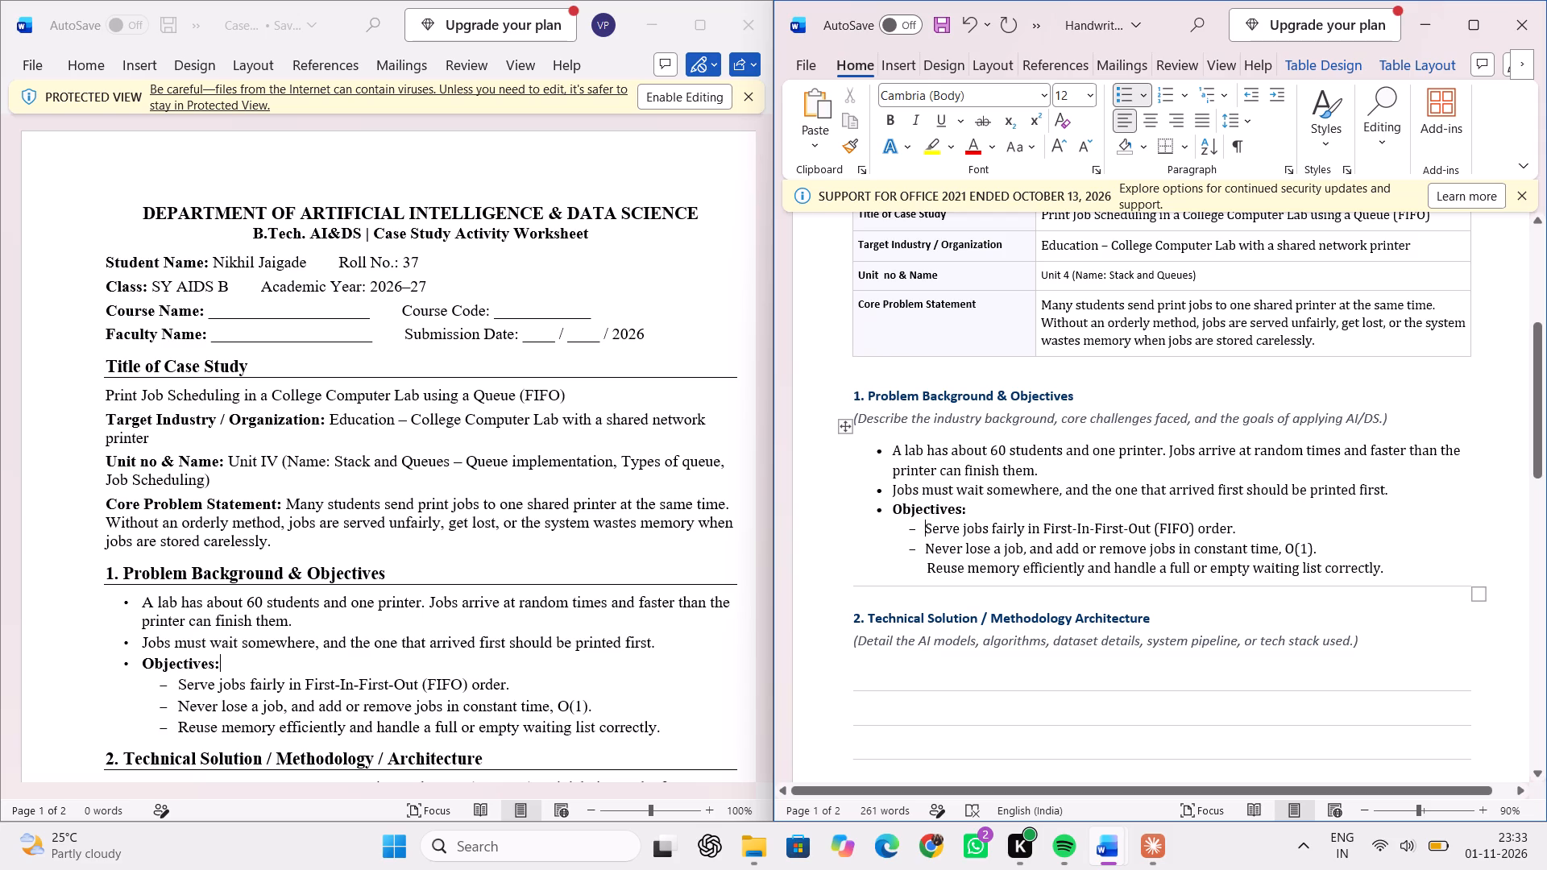
pyautogui.click(909, 566)
pyautogui.press('-')
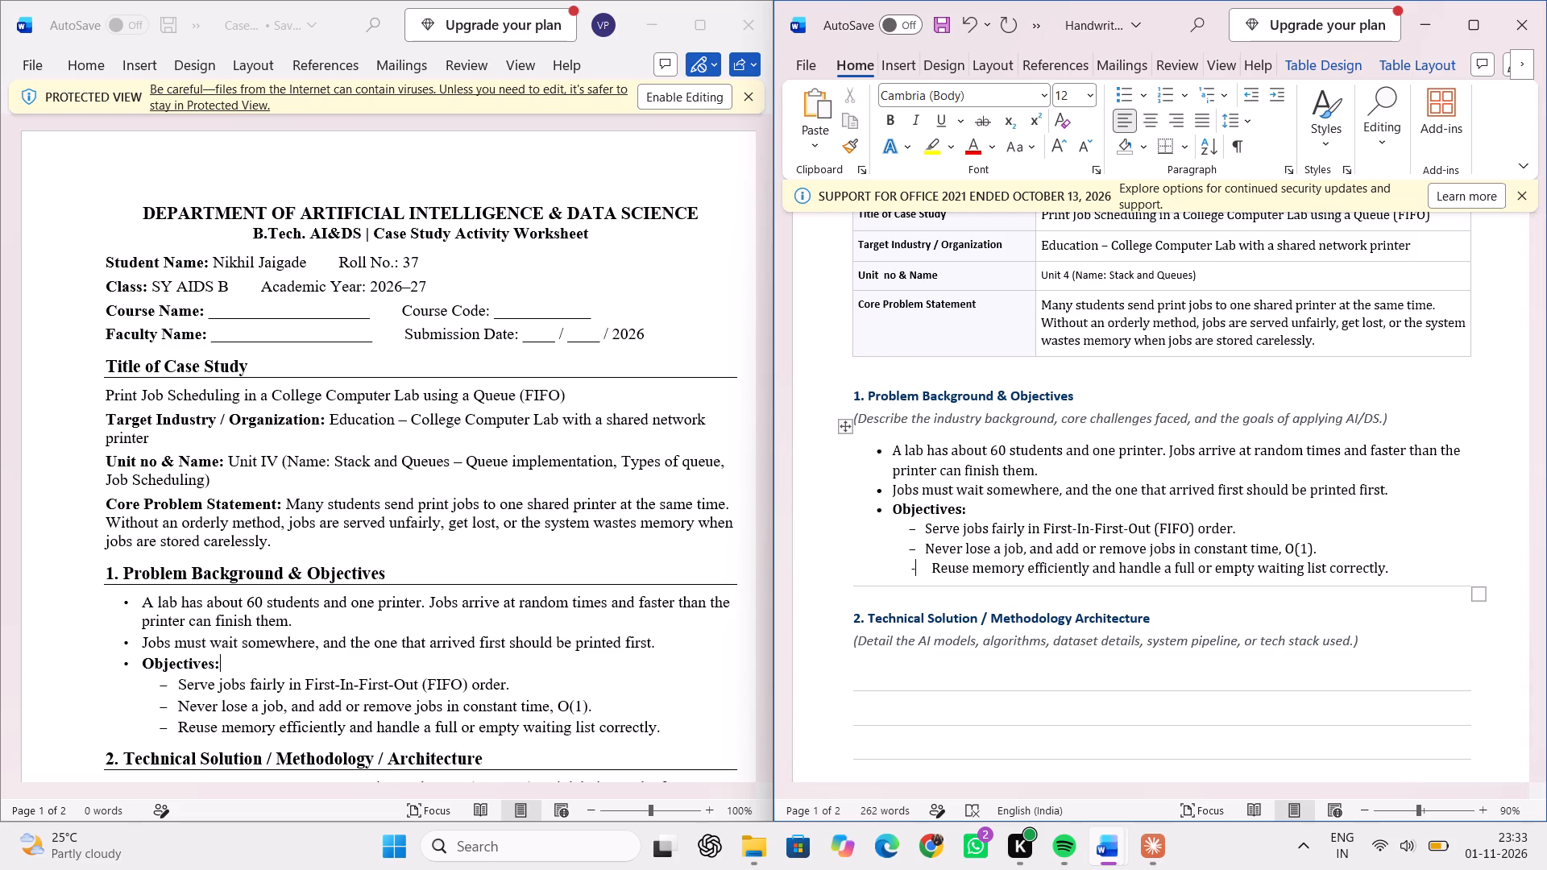
pyautogui.press('Left')
pyautogui.press('Left')
pyautogui.press('Right')
pyautogui.press('BackSpace')
pyautogui.press('space')
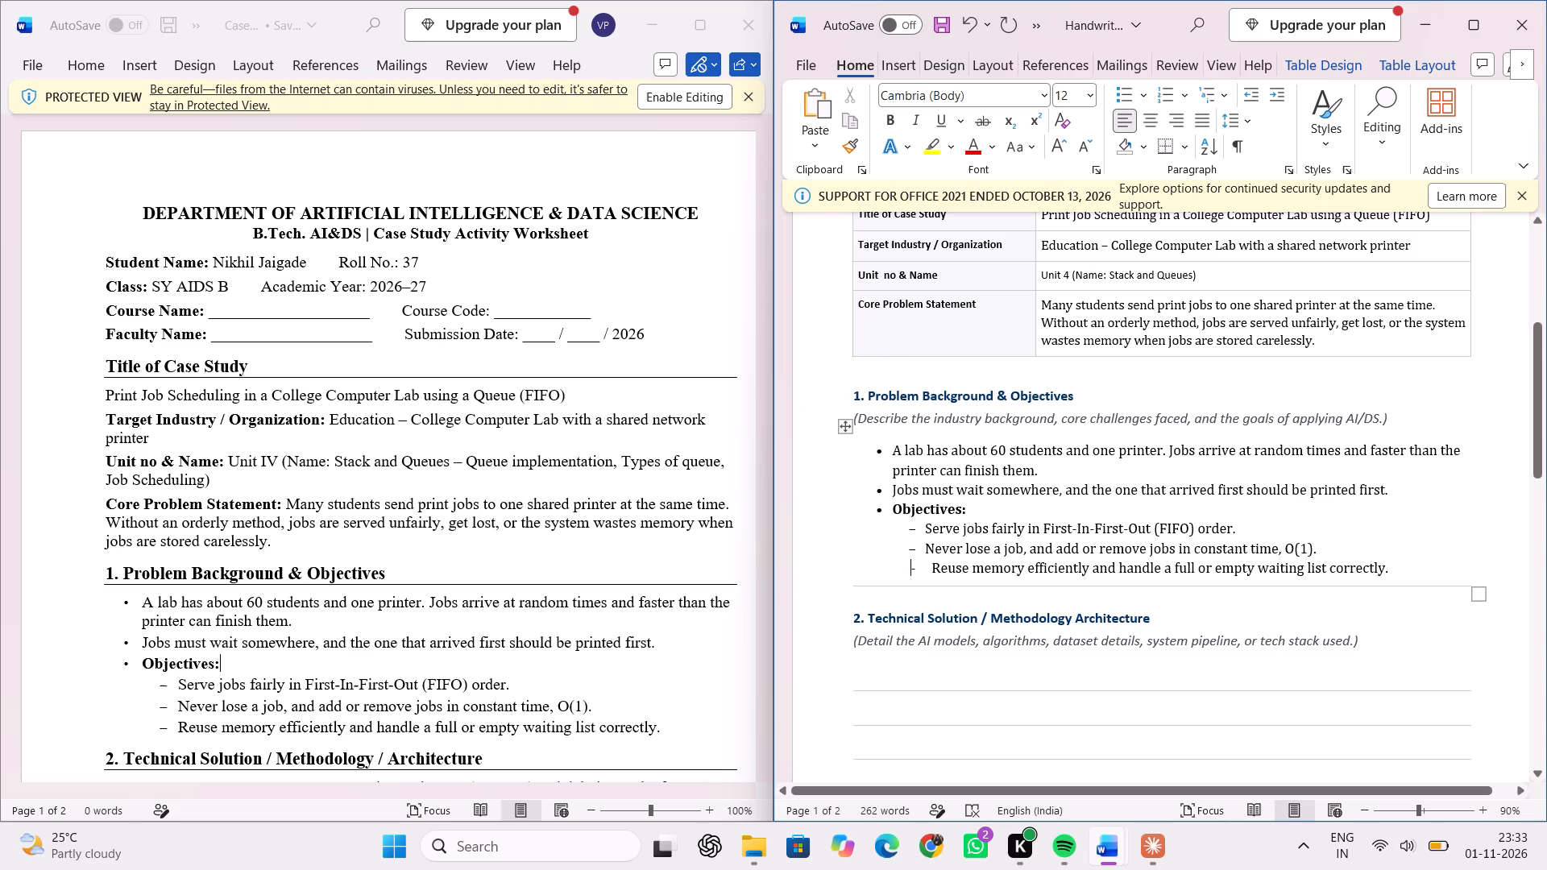
pyautogui.click(931, 571)
pyautogui.press('BackSpace')
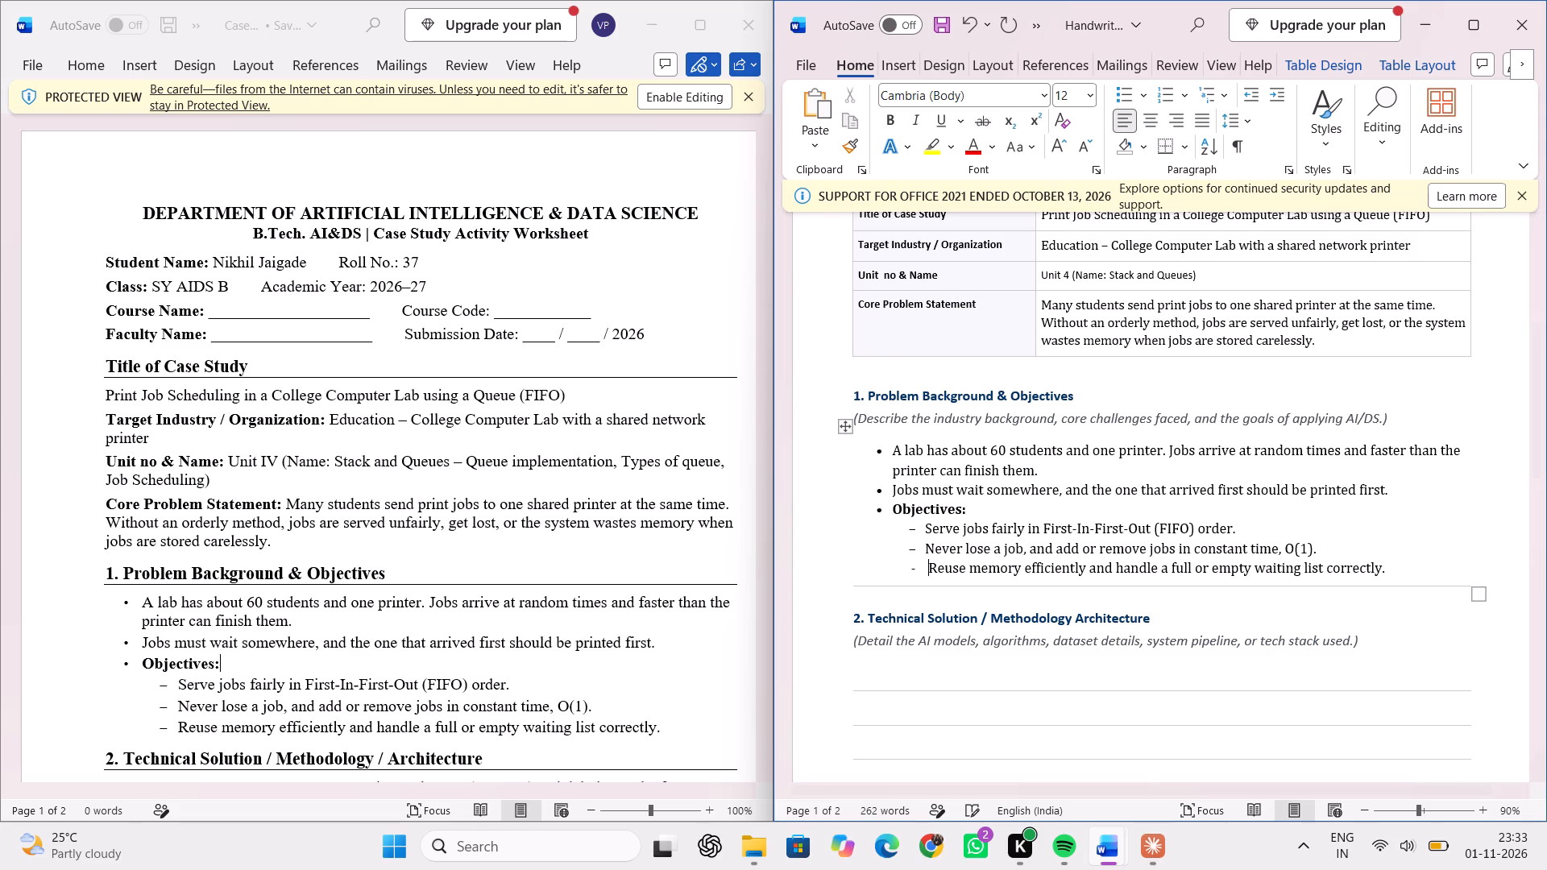
pyautogui.press('BackSpace')
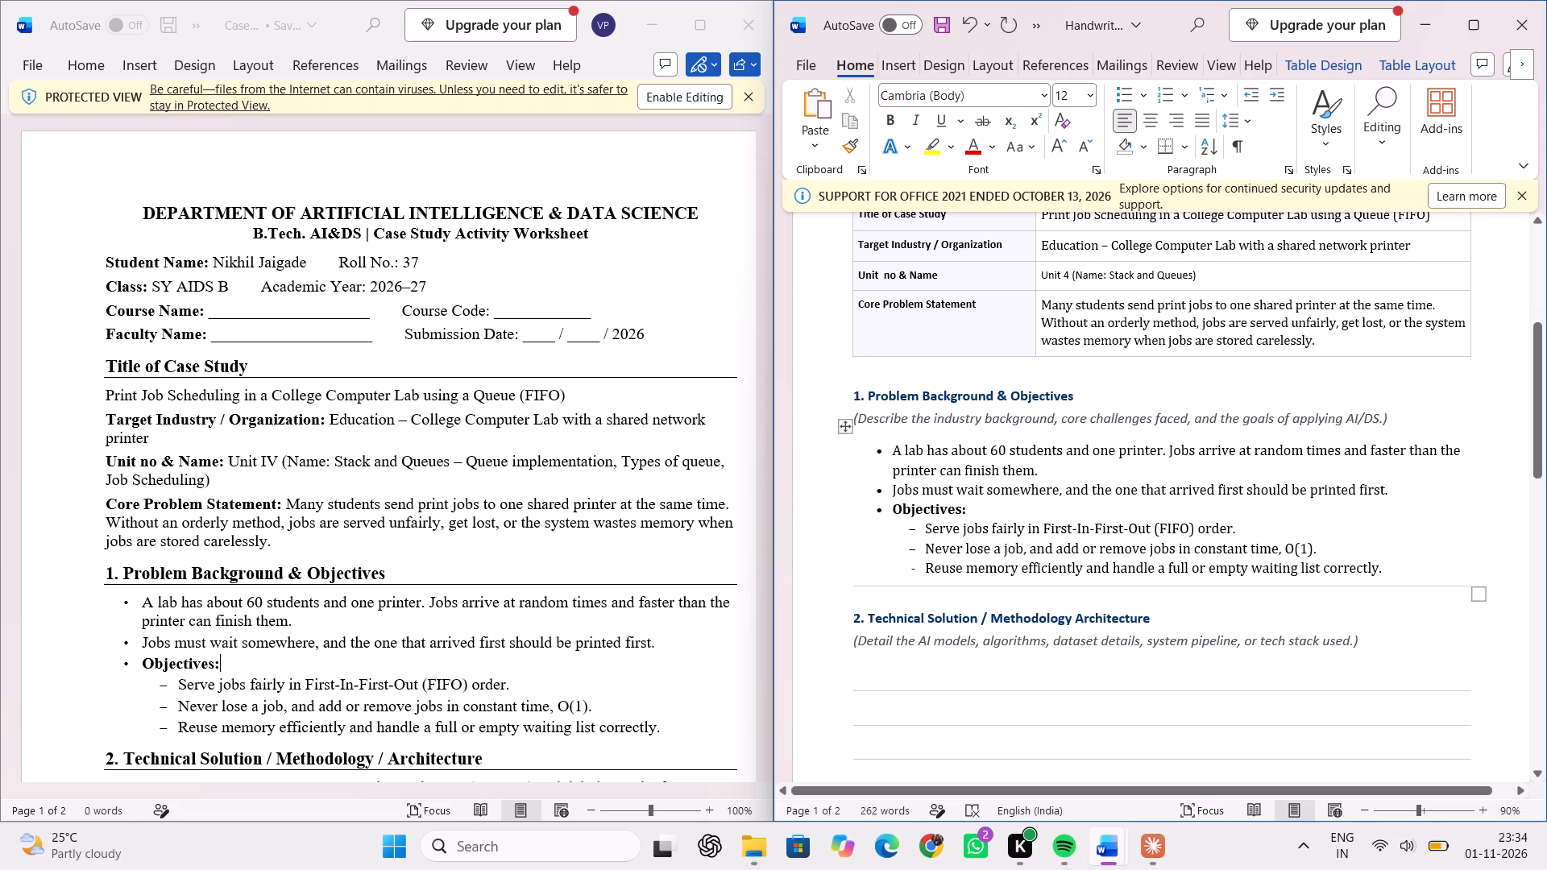
# Delete one space before the hyphen of the "Reuse memory efficiently…" objective to line it up with the dashes above.
pyautogui.click(910, 570)
pyautogui.press('BackSpace')
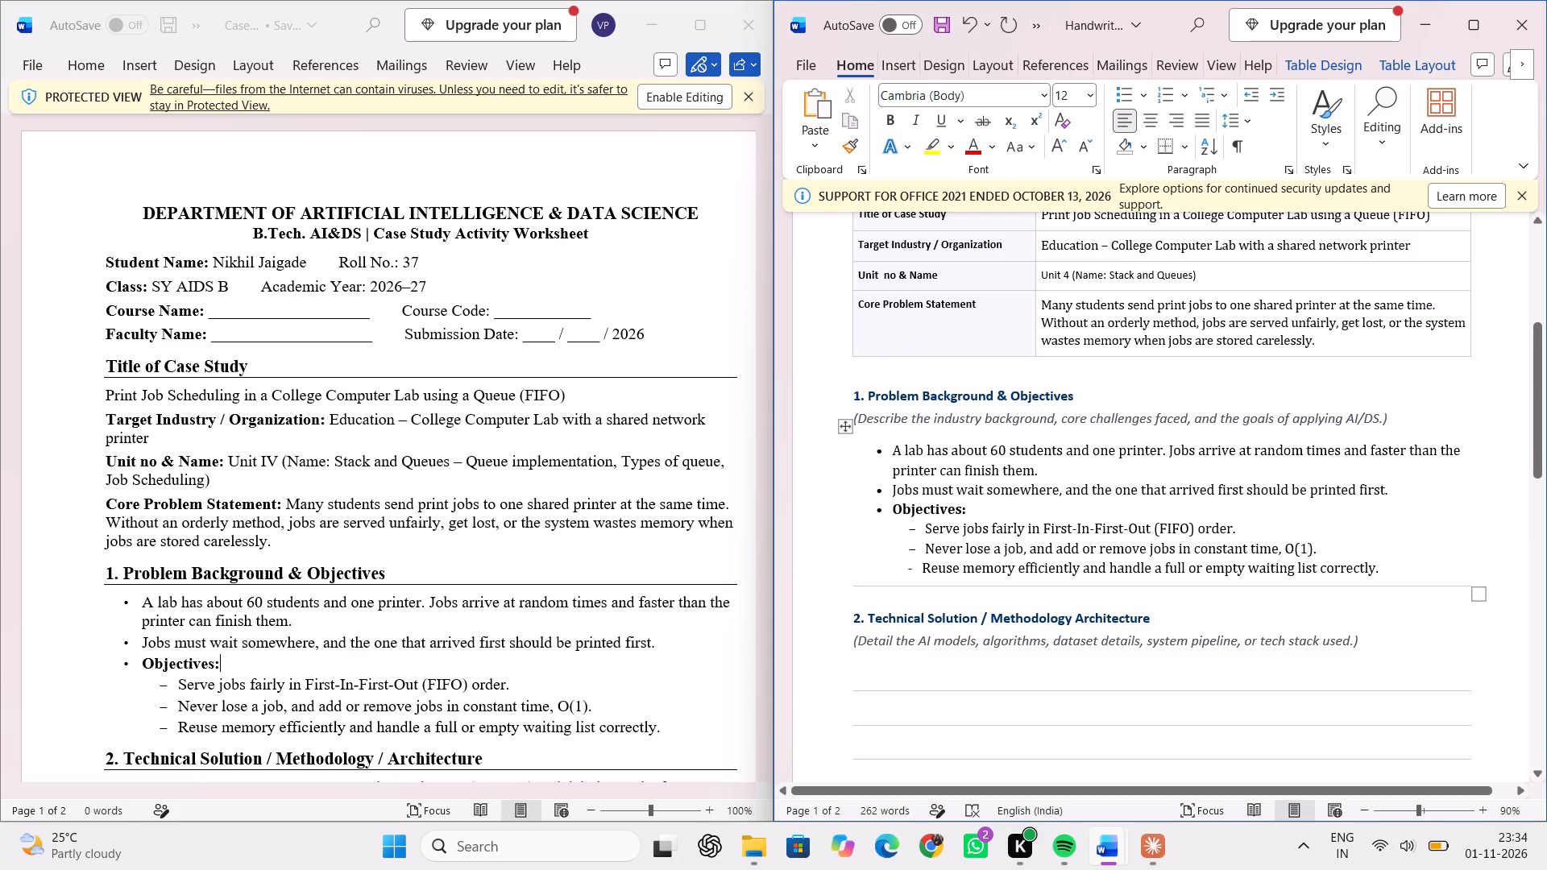
pyautogui.click(920, 568)
pyautogui.click(920, 568)
pyautogui.click(920, 568)
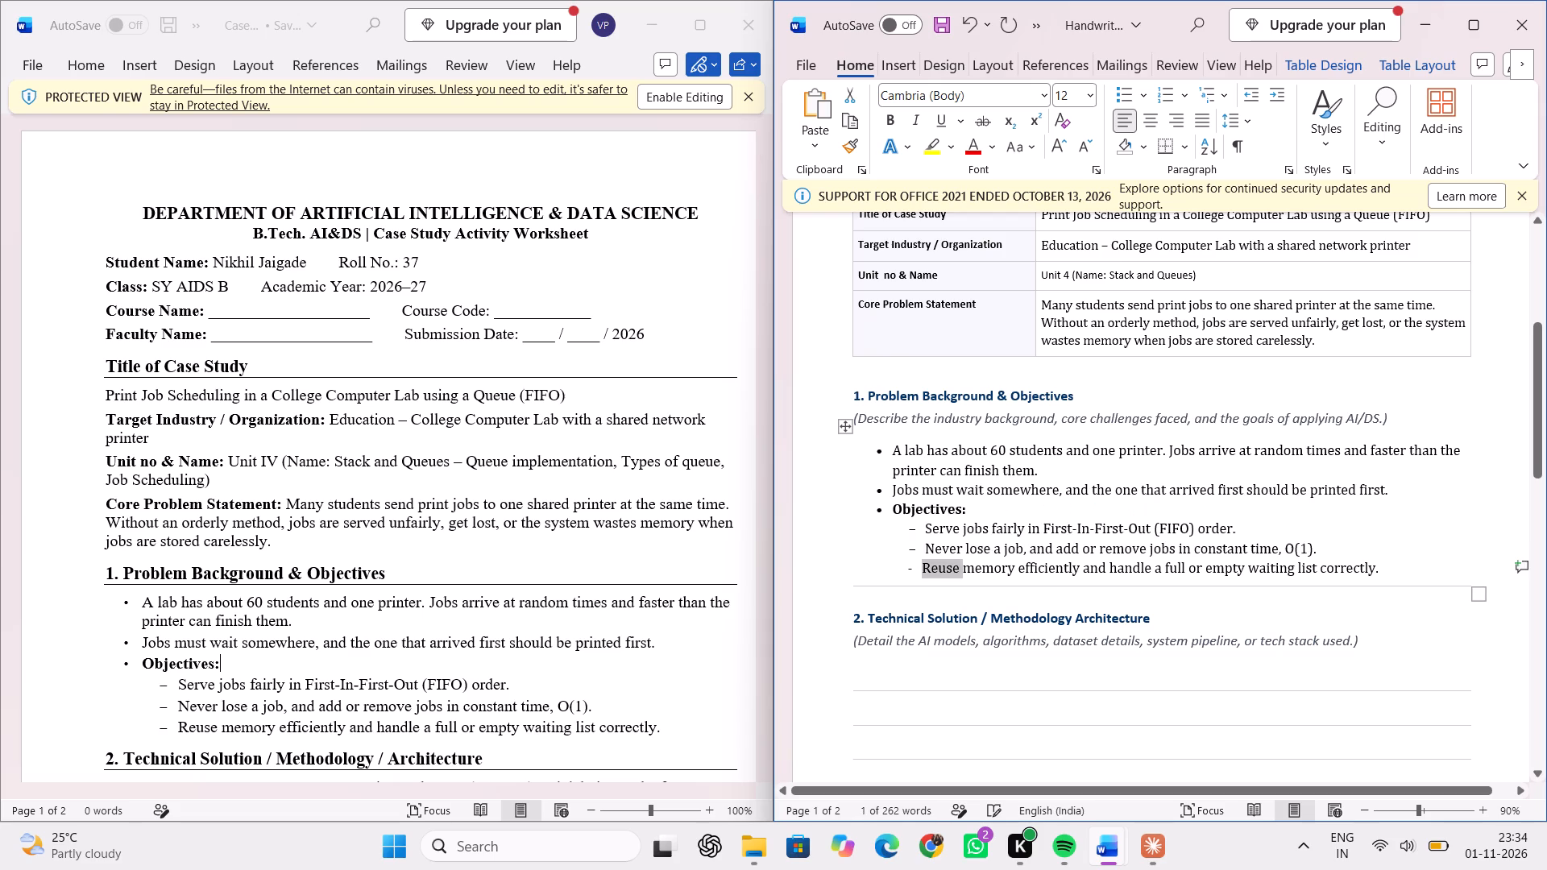
pyautogui.press('space')
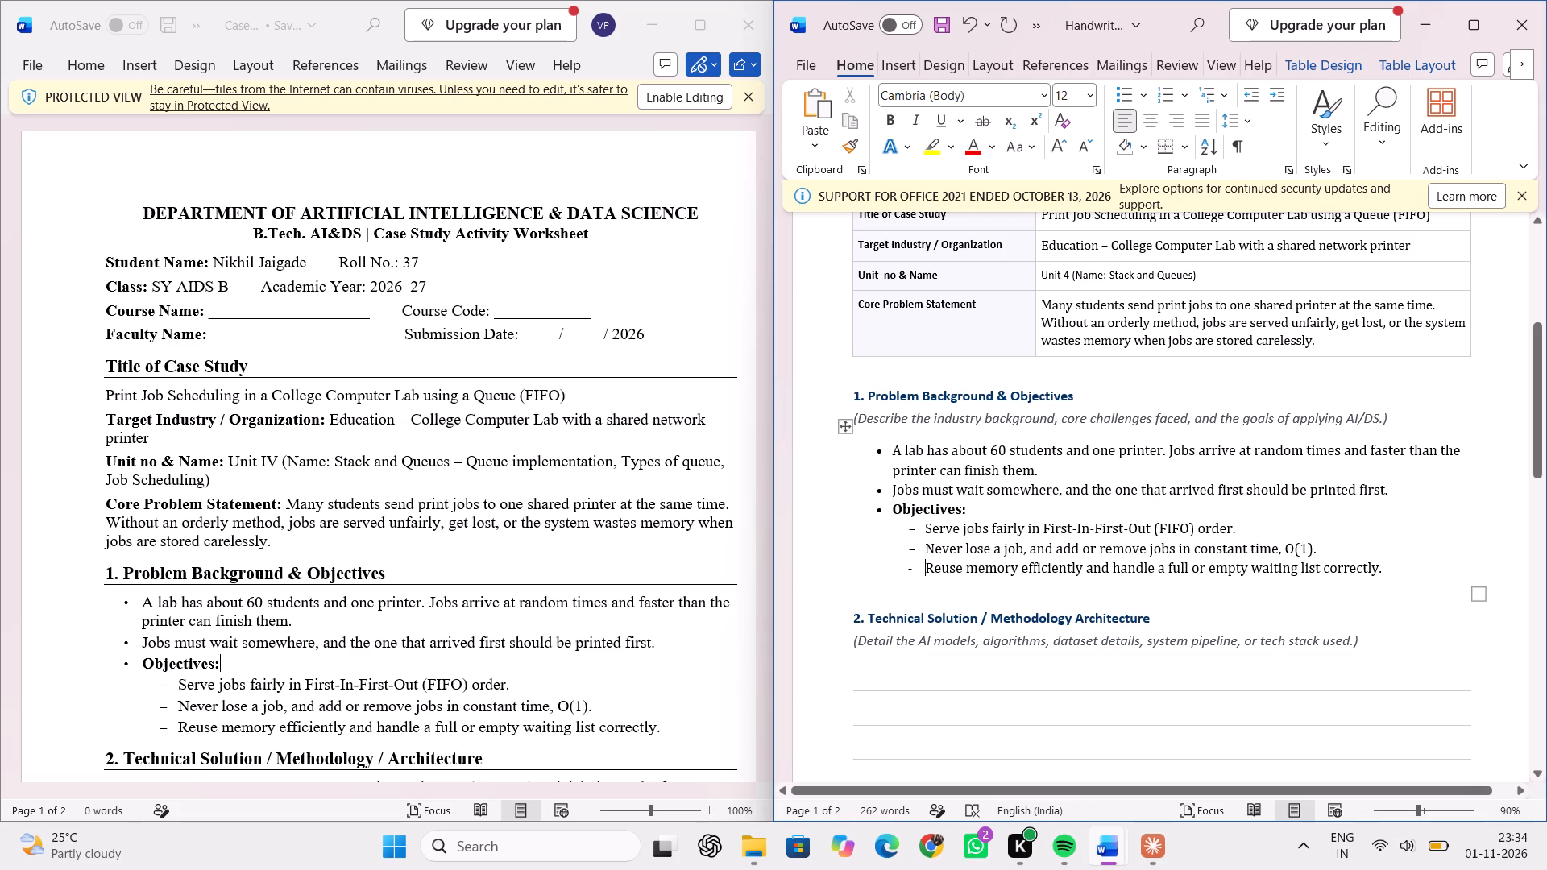
pyautogui.press('BackSpace')
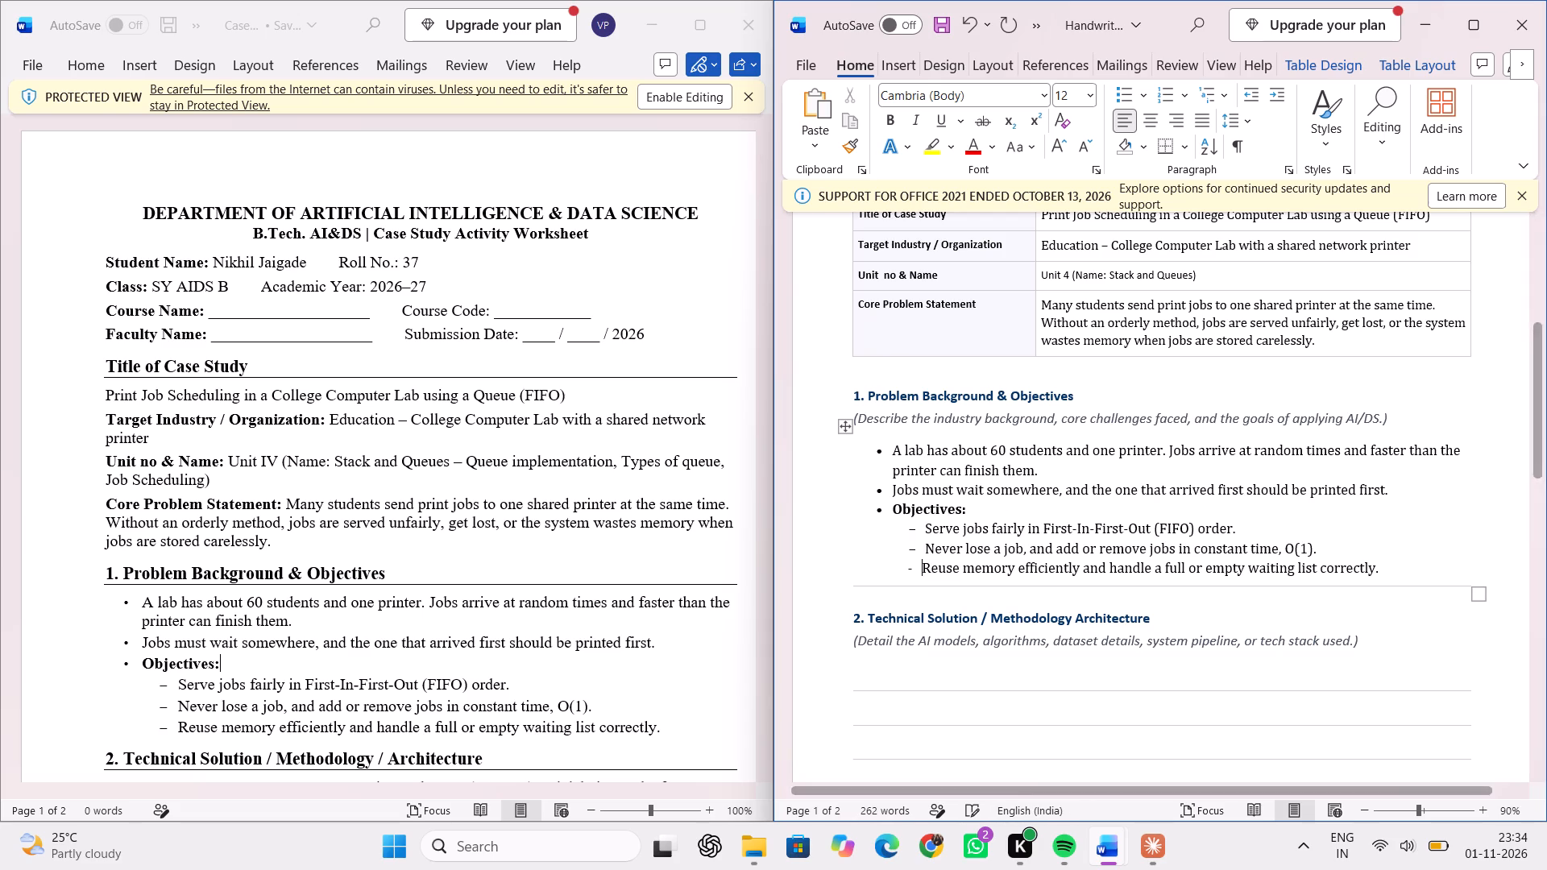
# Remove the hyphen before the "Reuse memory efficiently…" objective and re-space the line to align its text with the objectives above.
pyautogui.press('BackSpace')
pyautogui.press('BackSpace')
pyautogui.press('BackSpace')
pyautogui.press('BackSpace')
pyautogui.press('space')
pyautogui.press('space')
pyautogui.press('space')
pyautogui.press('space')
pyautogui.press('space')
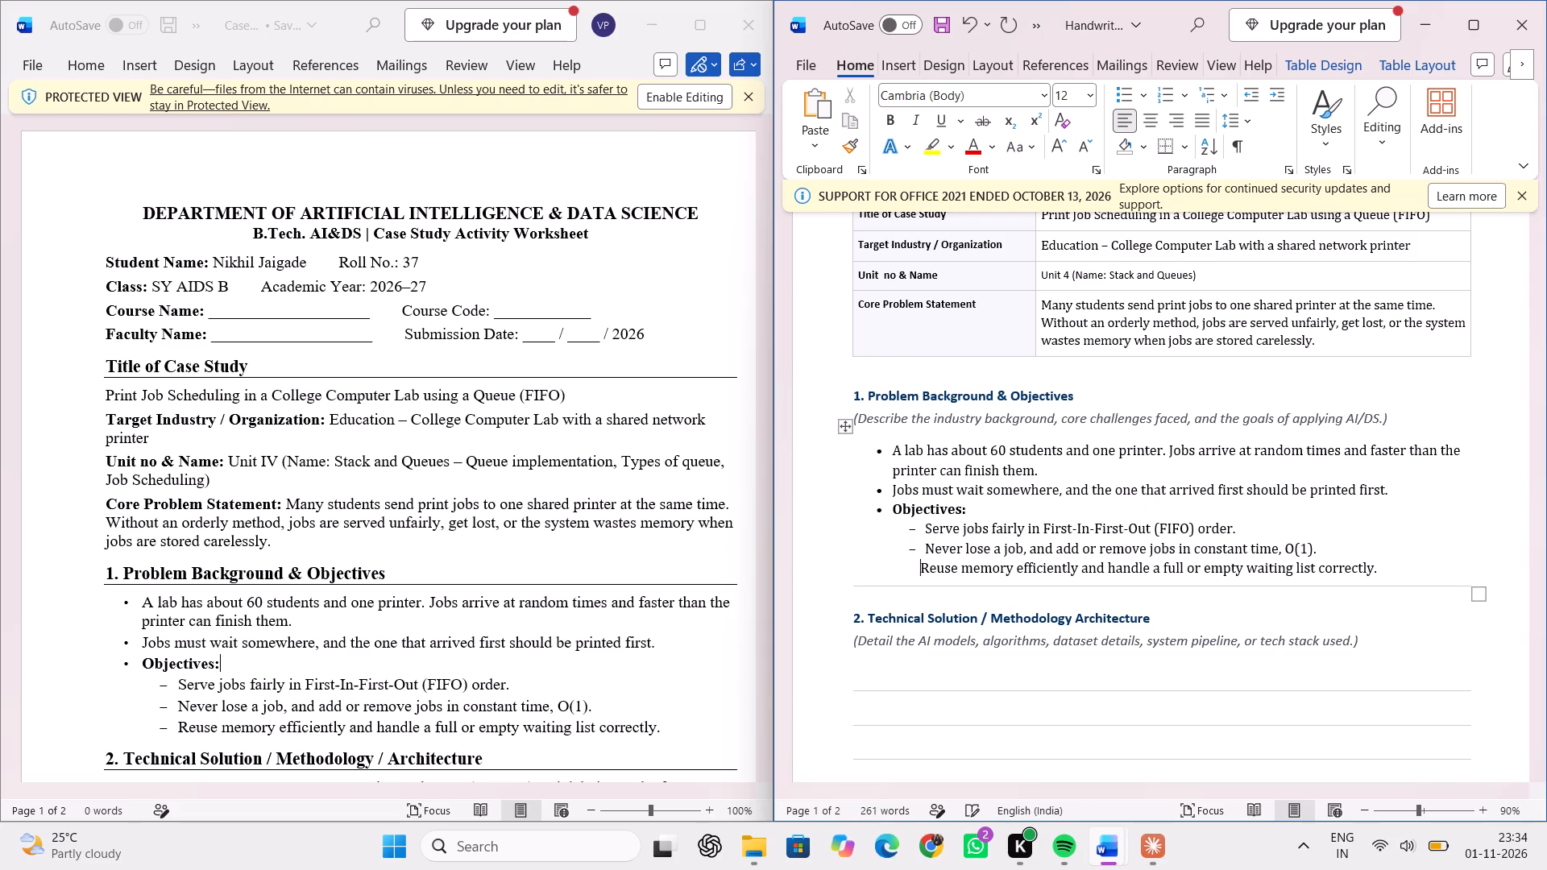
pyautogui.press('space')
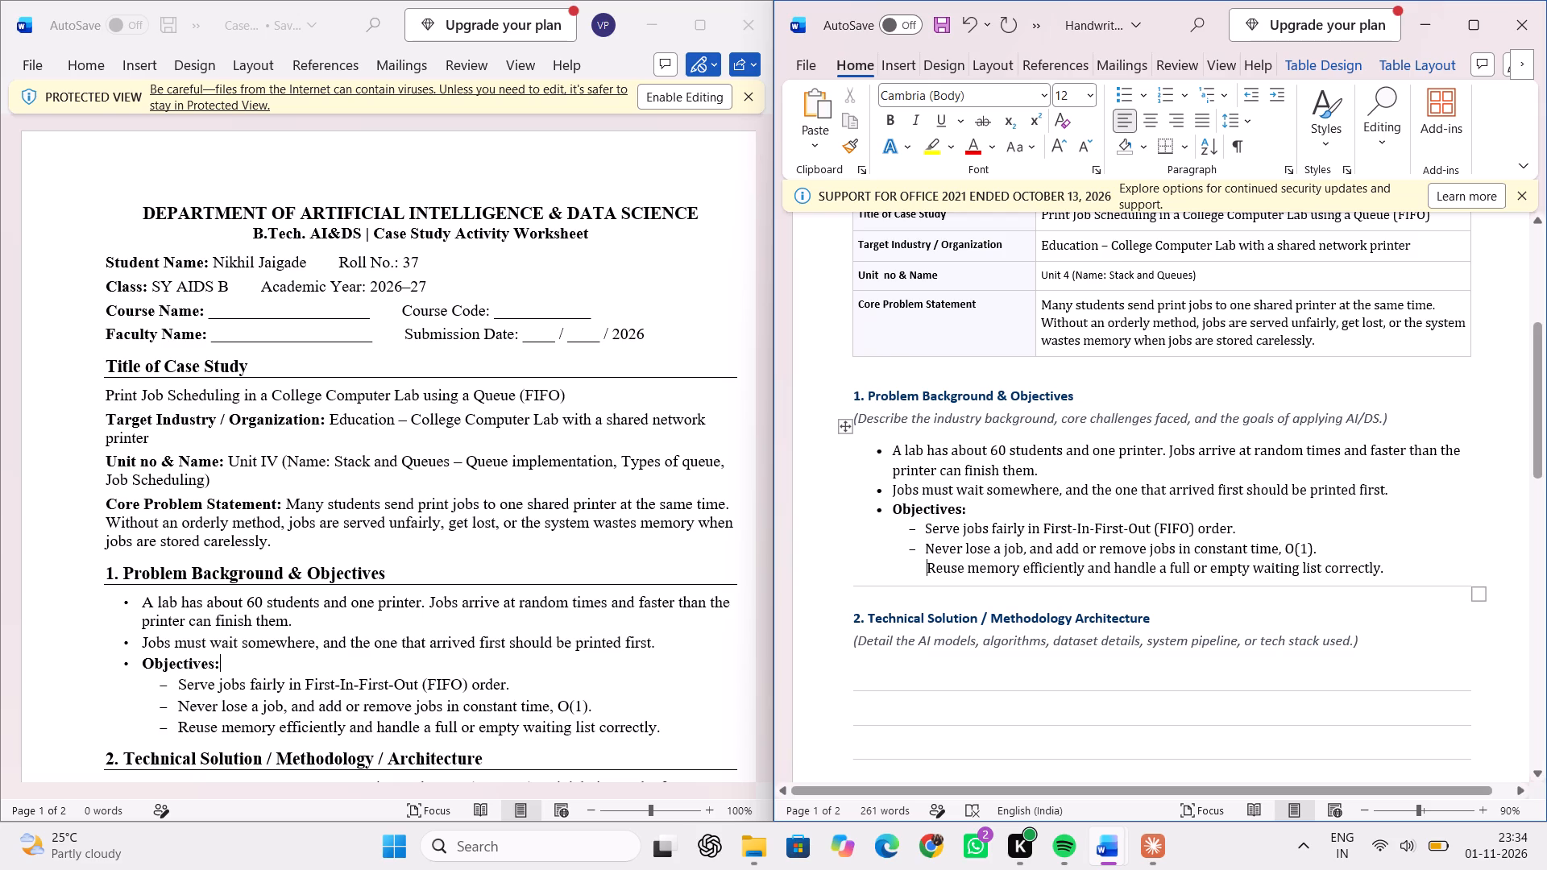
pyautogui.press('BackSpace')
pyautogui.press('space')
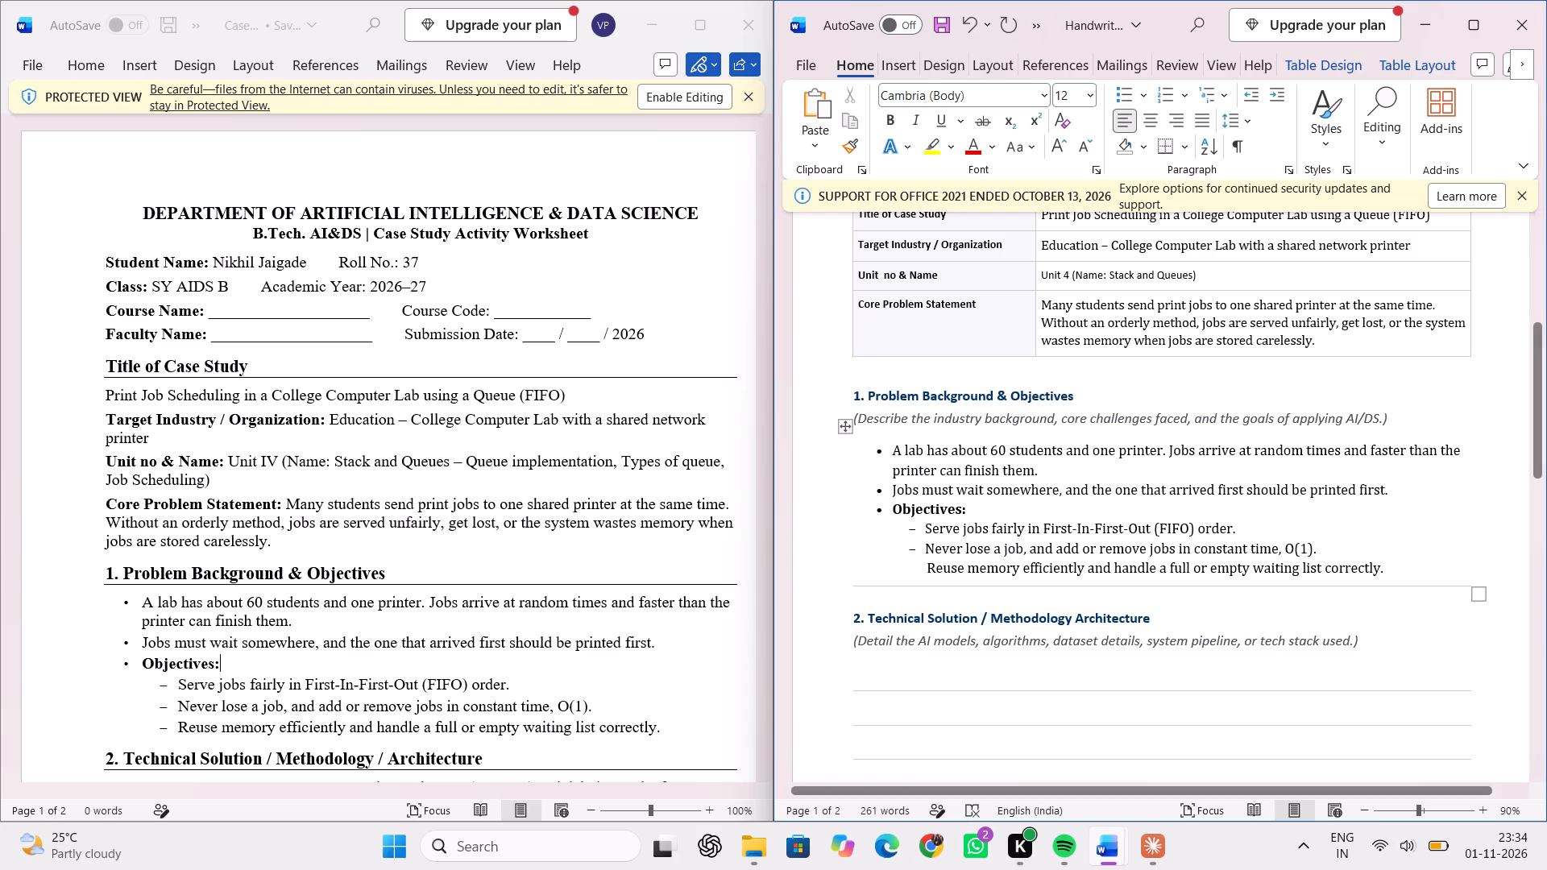
# Delete the italic hint and all bulleted content under "1. Problem Background & Objectives", leaving one blank line before section 2.
pyautogui.scroll(-1, 964, 627)
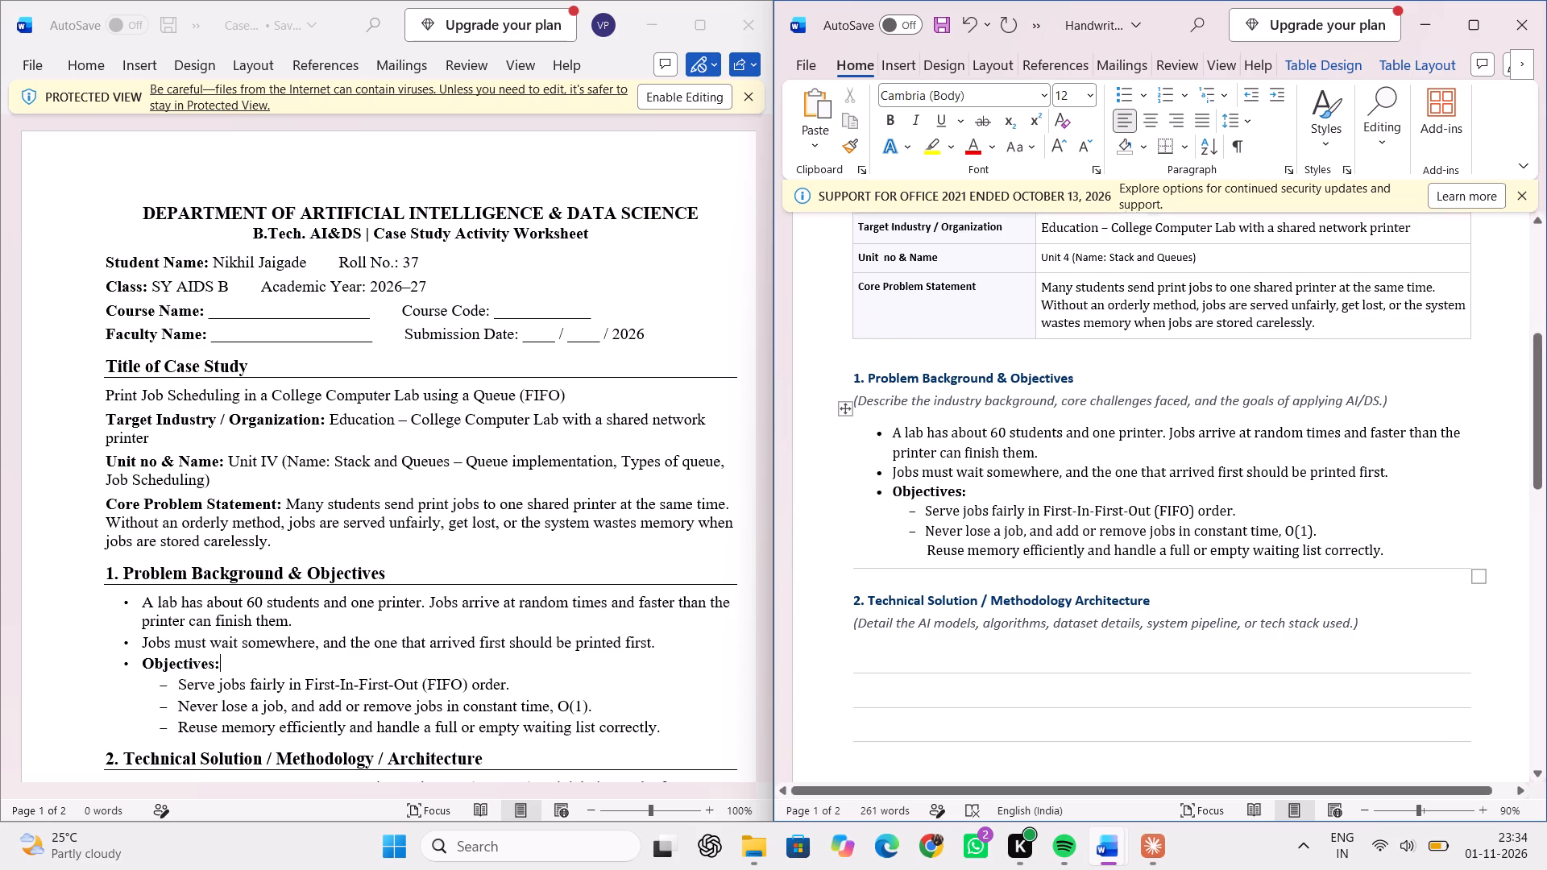
pyautogui.scroll(-1, 964, 627)
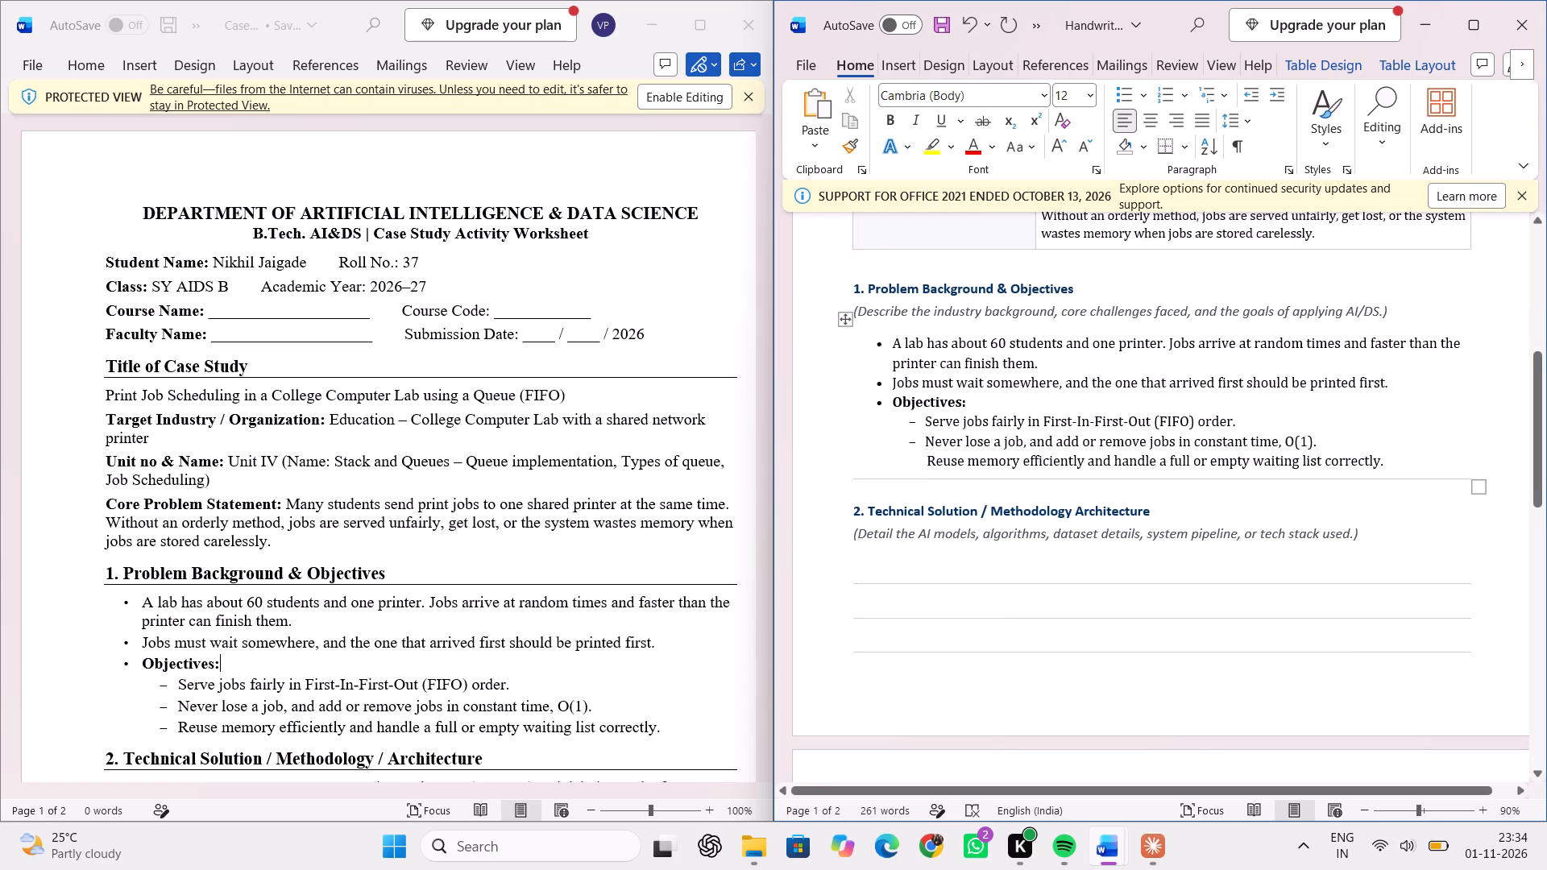
pyautogui.moveTo(852, 309); pyautogui.dragTo(1234, 487)
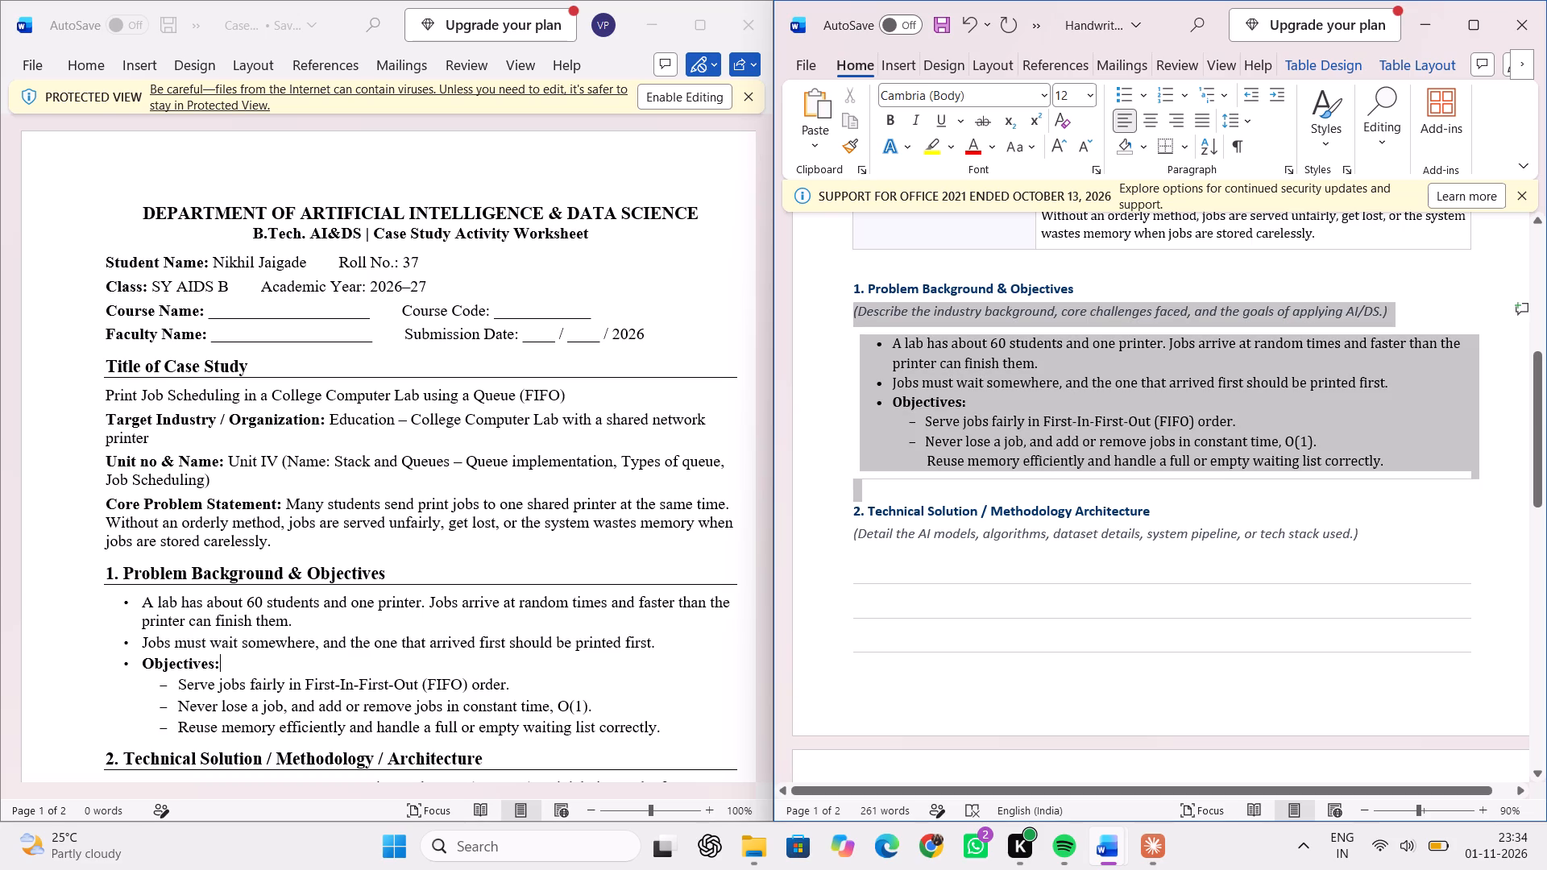
pyautogui.moveTo(1234, 487); pyautogui.dragTo(1201, 487)
pyautogui.press('BackSpace')
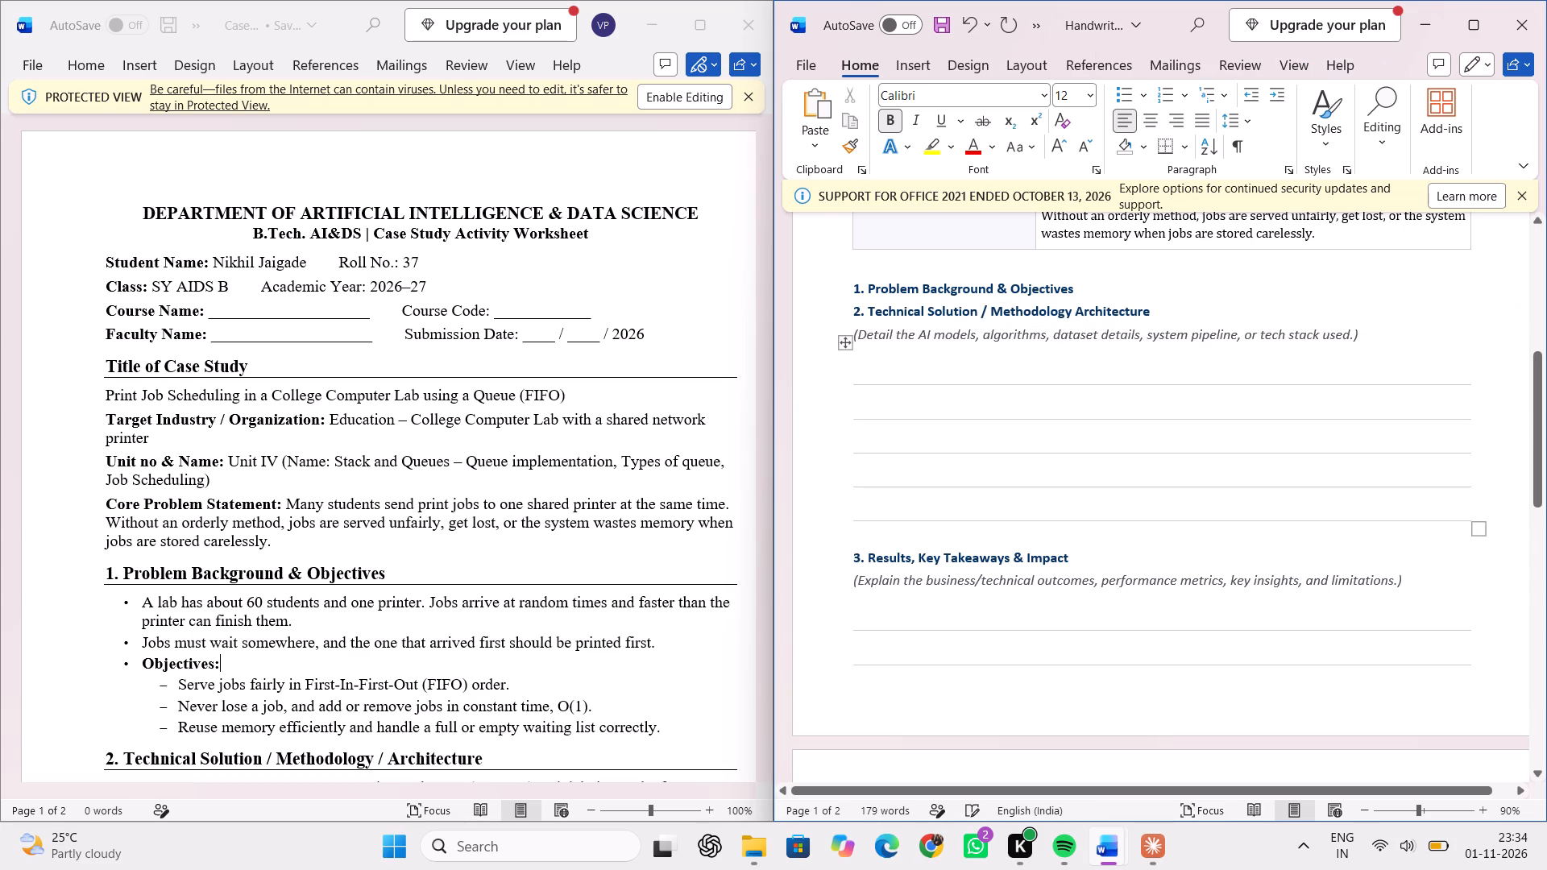
pyautogui.press('Return')
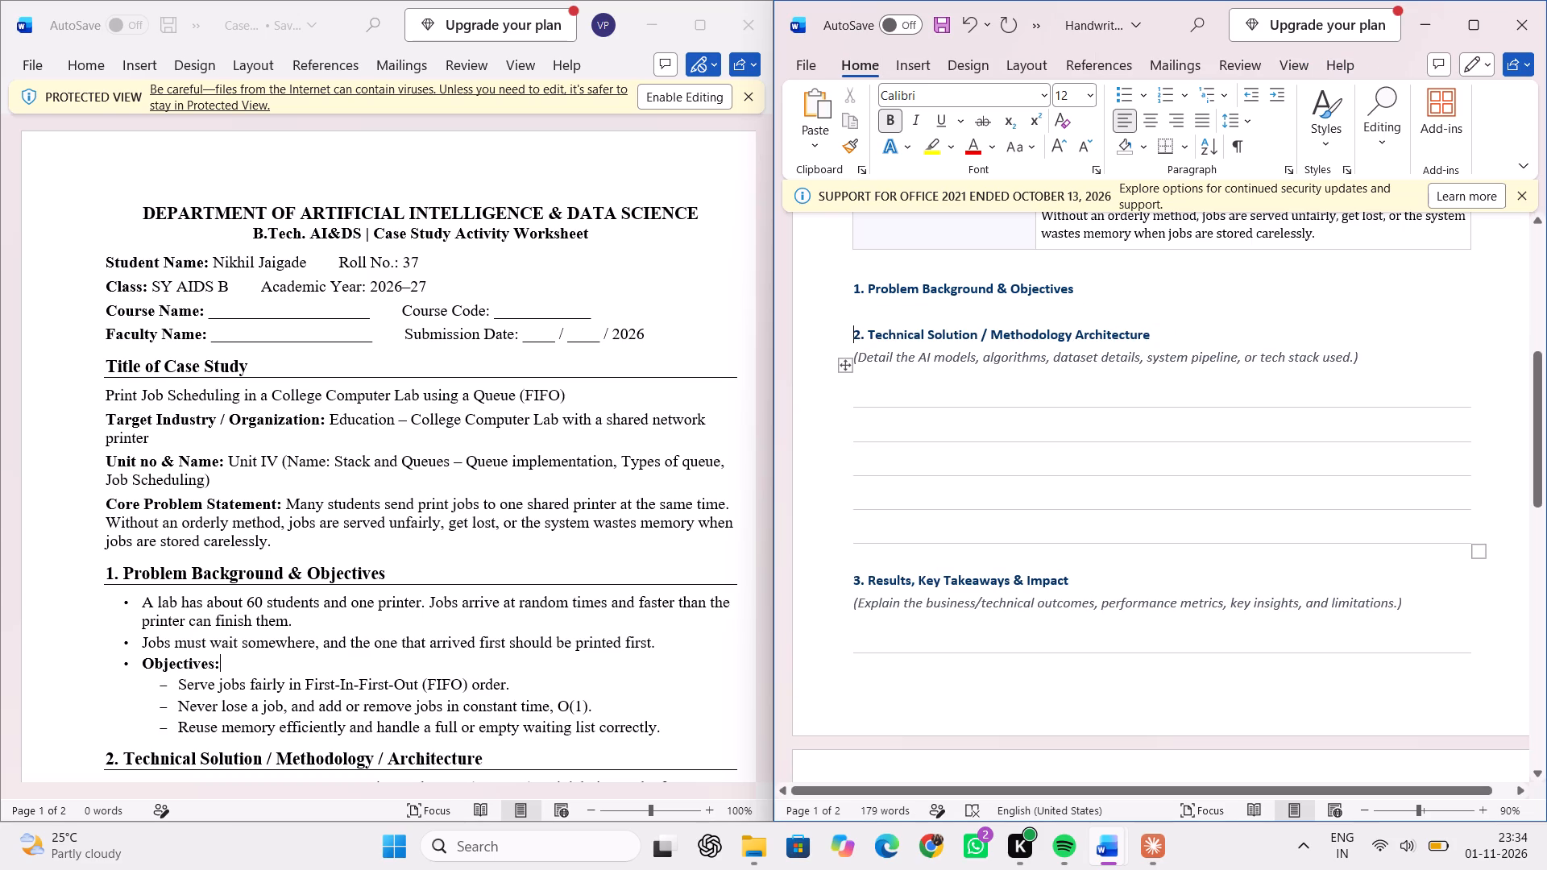
pyautogui.click(855, 307)
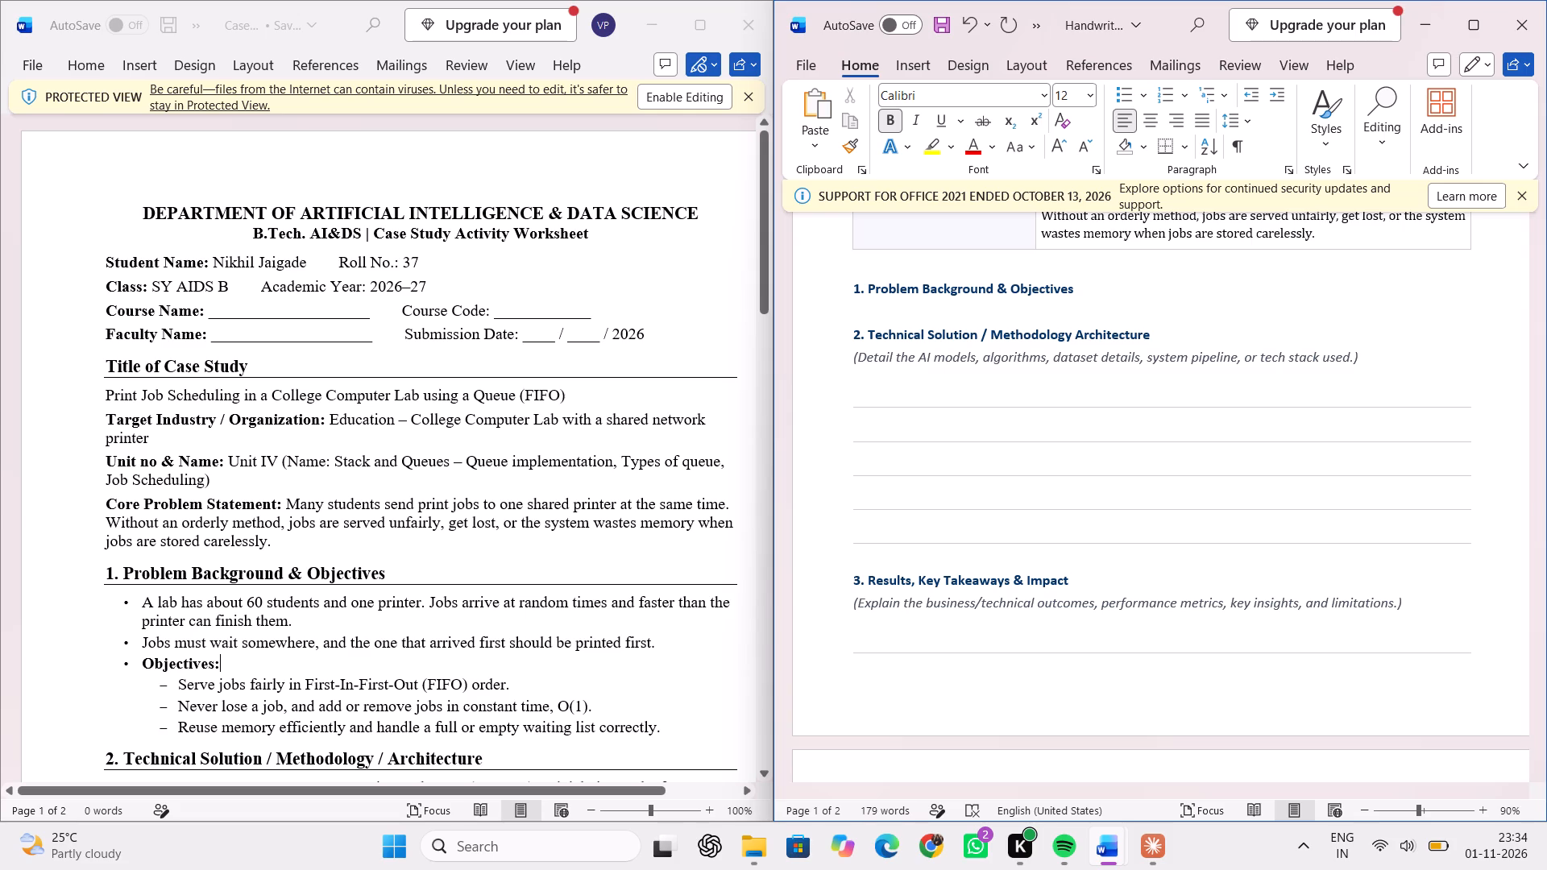
# Copy the section 1 bullets and three objectives from the source document and paste them under "1. Problem Background & Objectives" in the worksheet.
pyautogui.moveTo(121, 603); pyautogui.dragTo(421, 734)
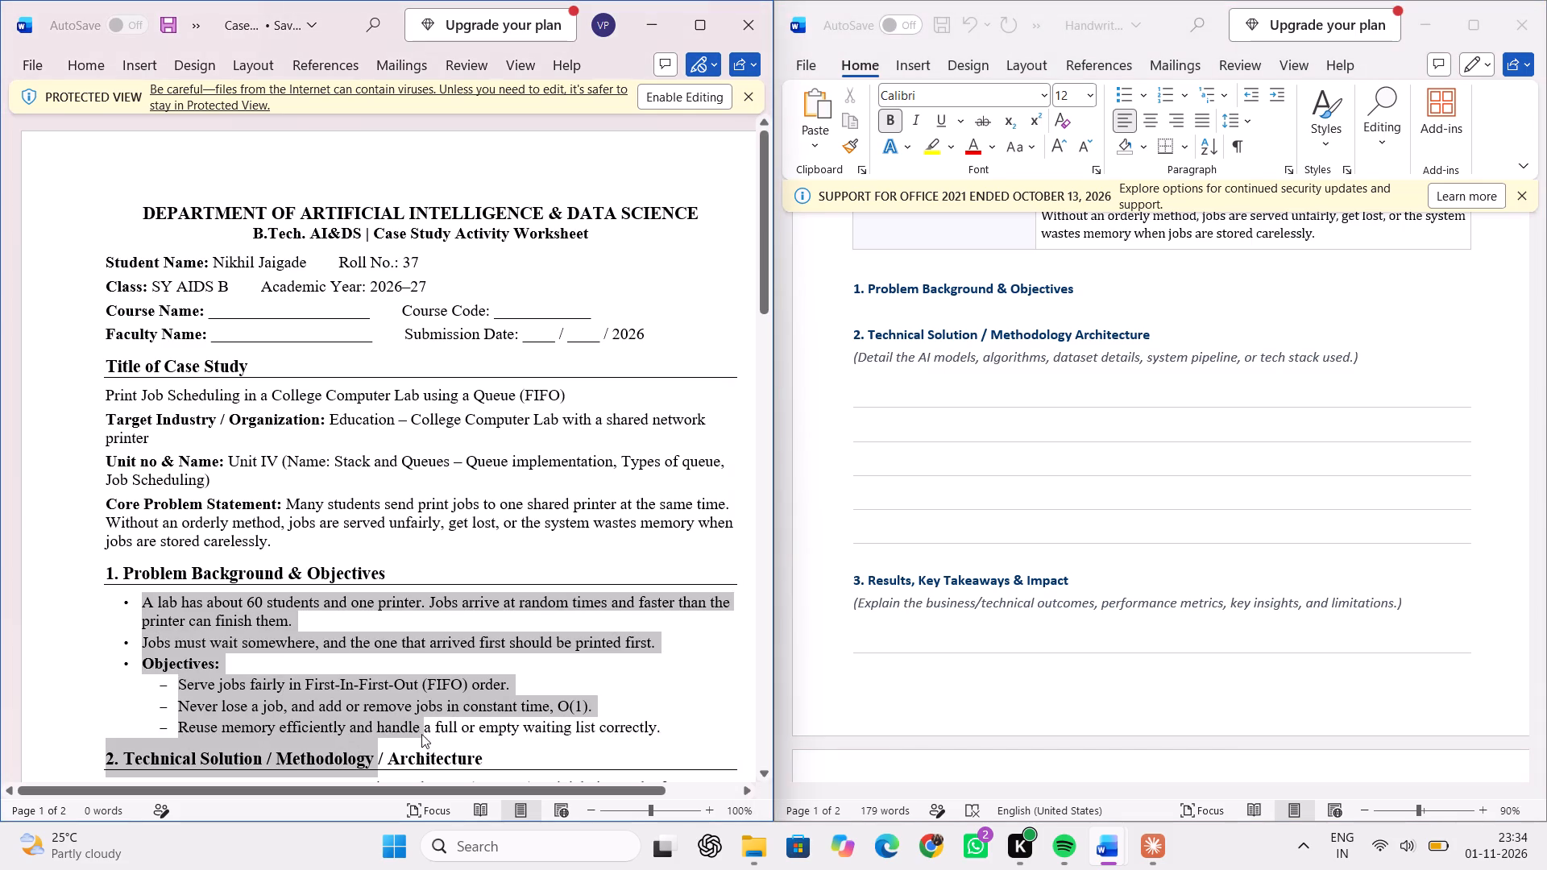
pyautogui.moveTo(421, 734); pyautogui.dragTo(669, 724)
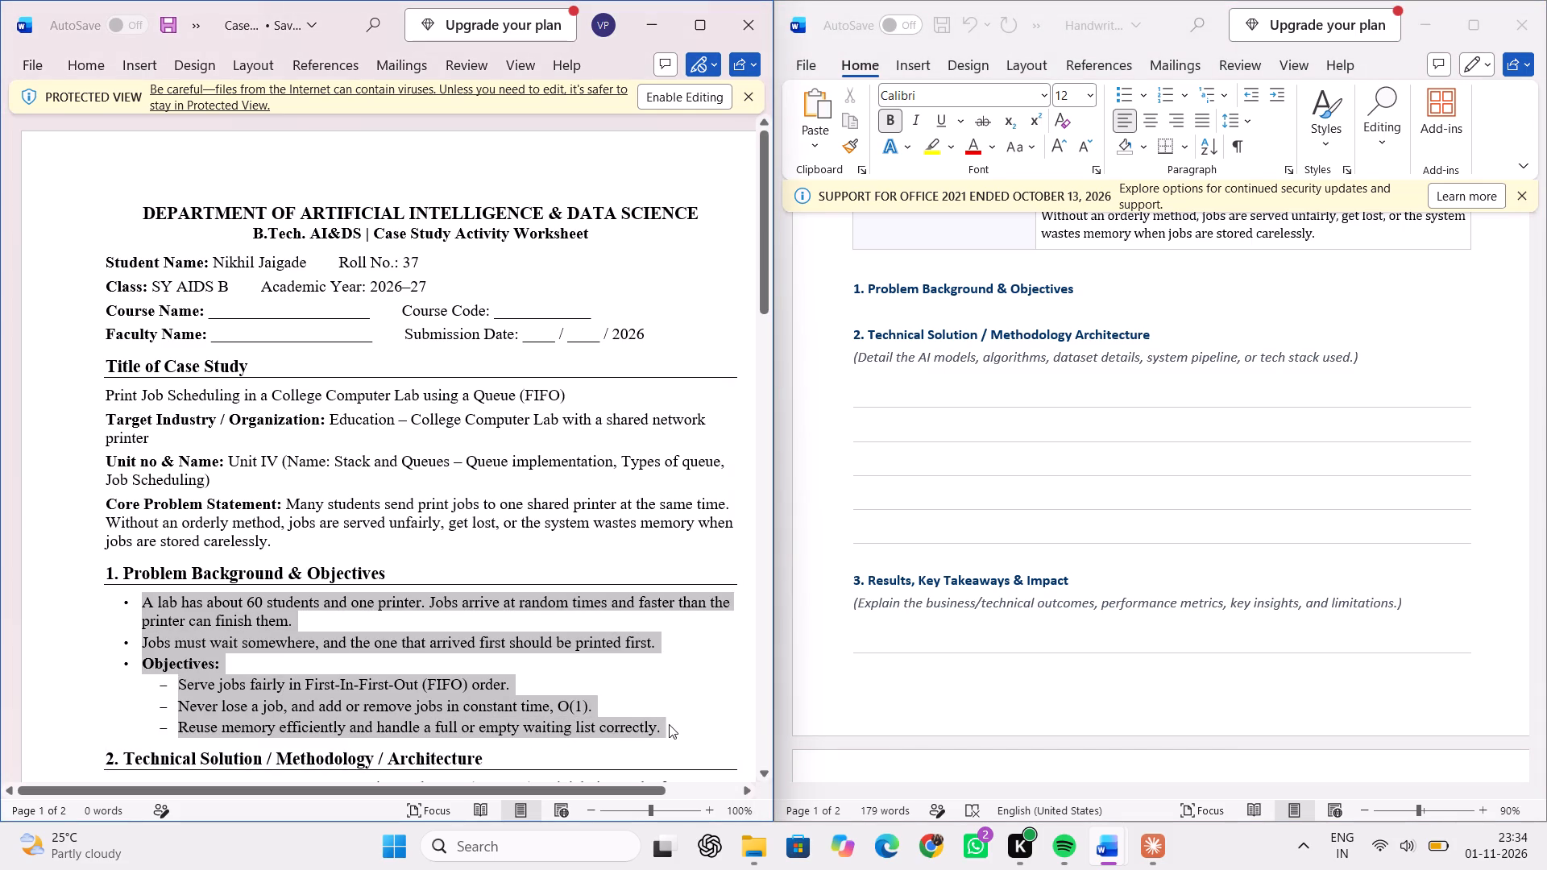
pyautogui.moveTo(669, 724); pyautogui.dragTo(661, 724)
pyautogui.hotkey('ctrl', 'c')
pyautogui.click(867, 300)
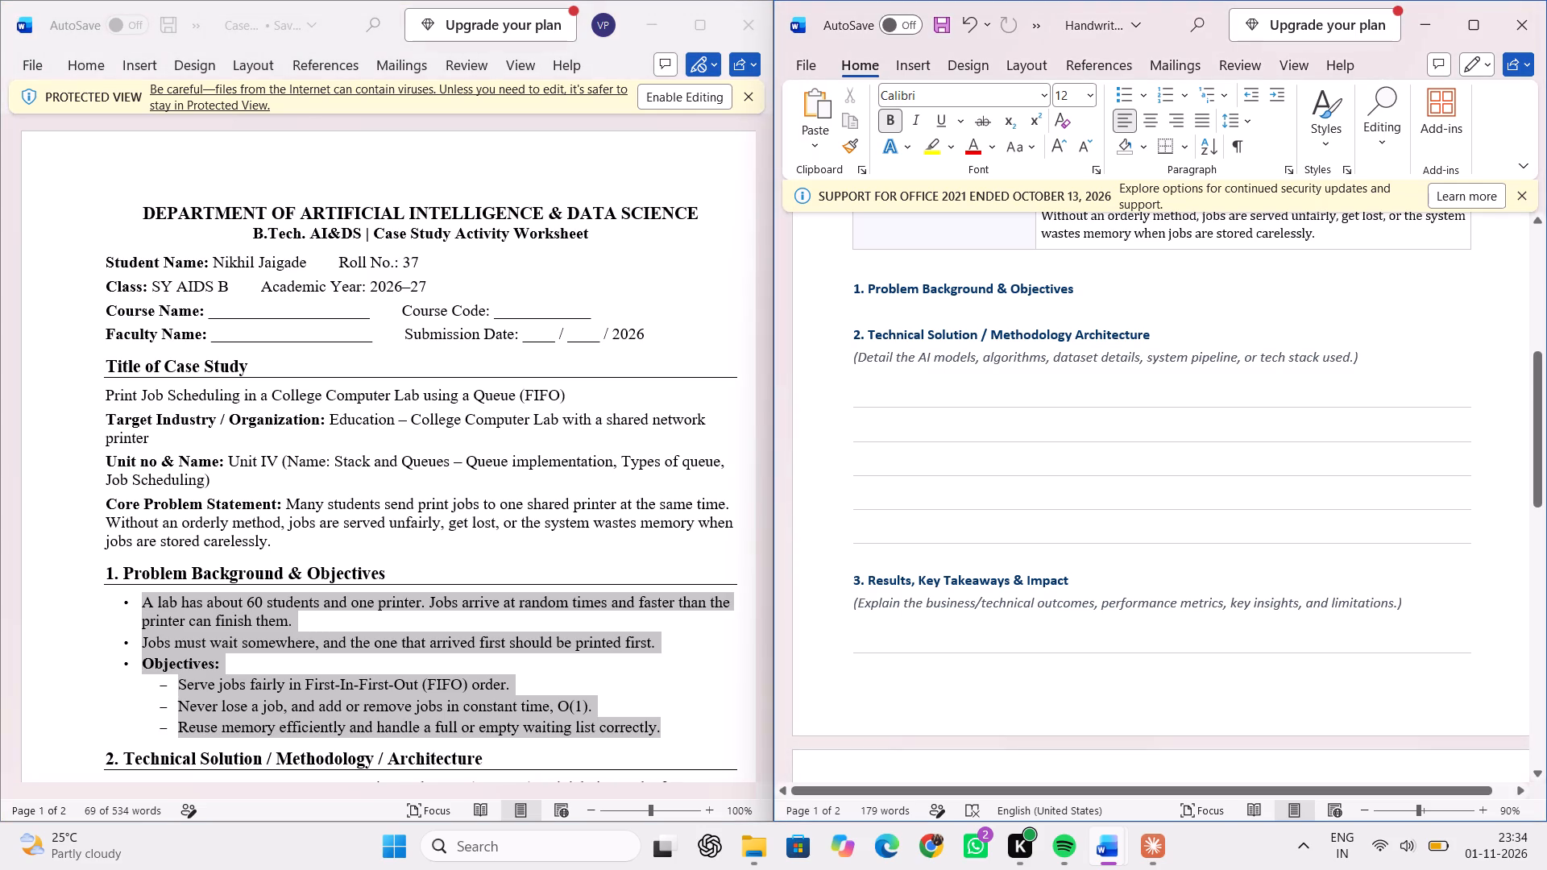
pyautogui.hotkey('ctrl', 'v')
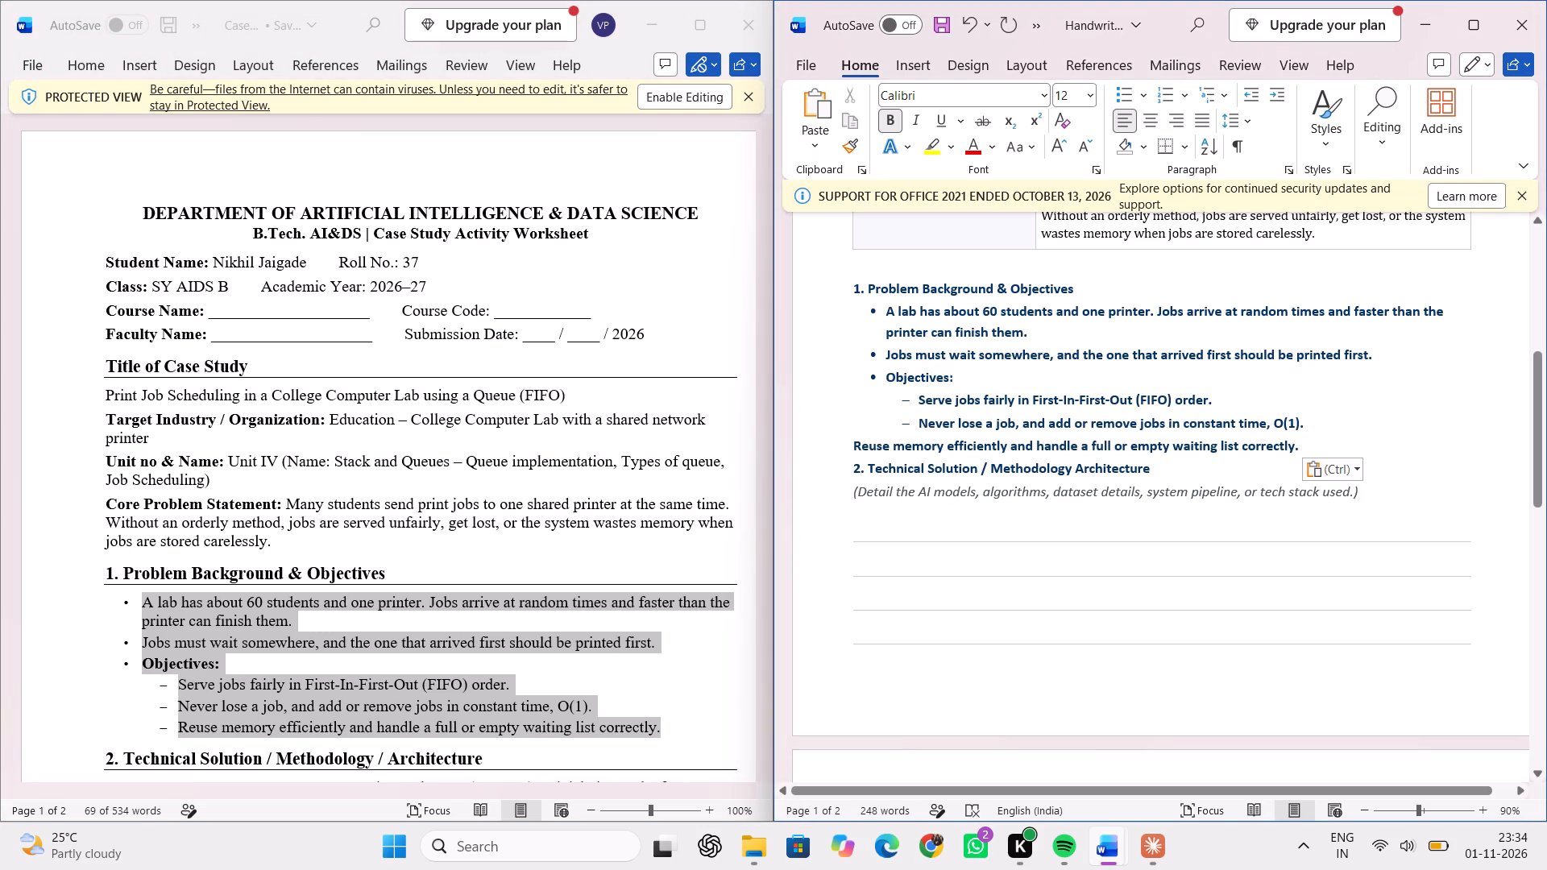
# Remove the bold from the pasted section 1 content and set its font colour to black.
pyautogui.moveTo(866, 309); pyautogui.dragTo(1314, 444)
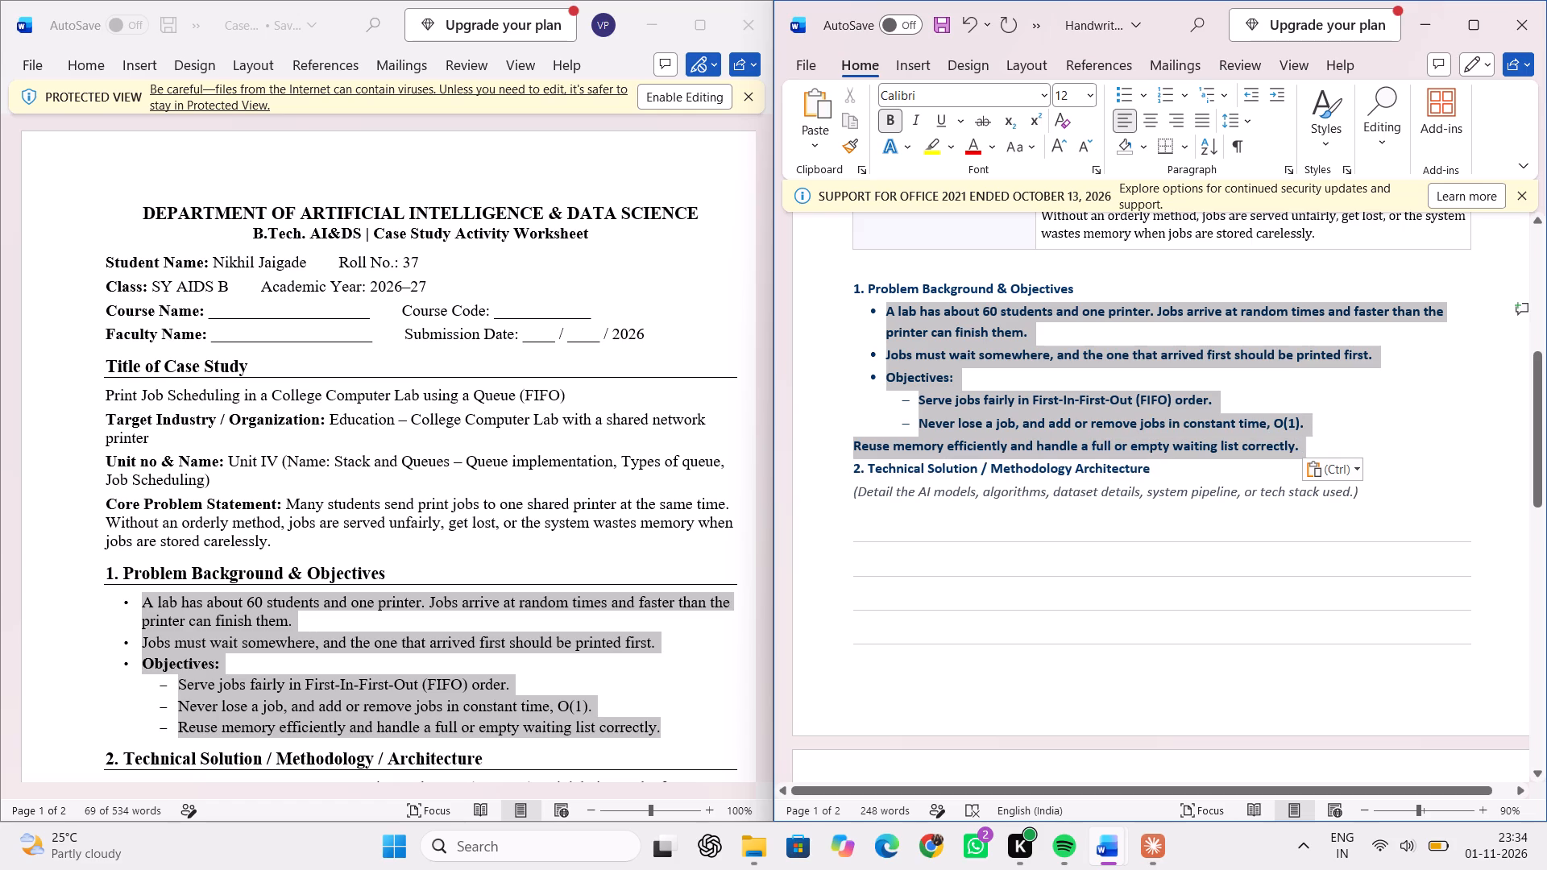
pyautogui.moveTo(1314, 444); pyautogui.dragTo(1297, 445)
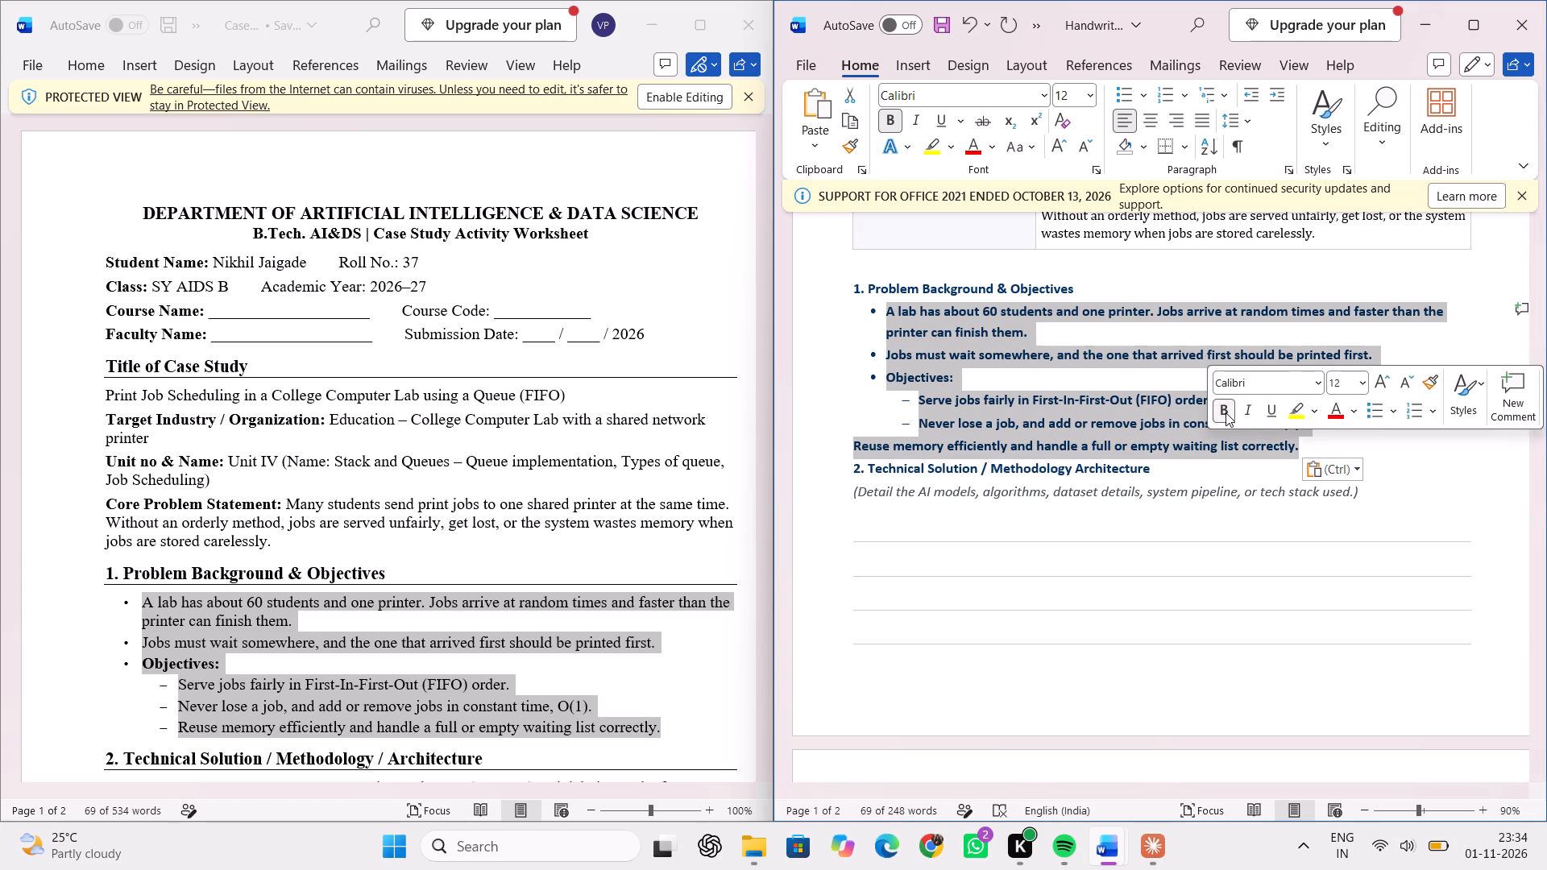
pyautogui.click(1226, 412)
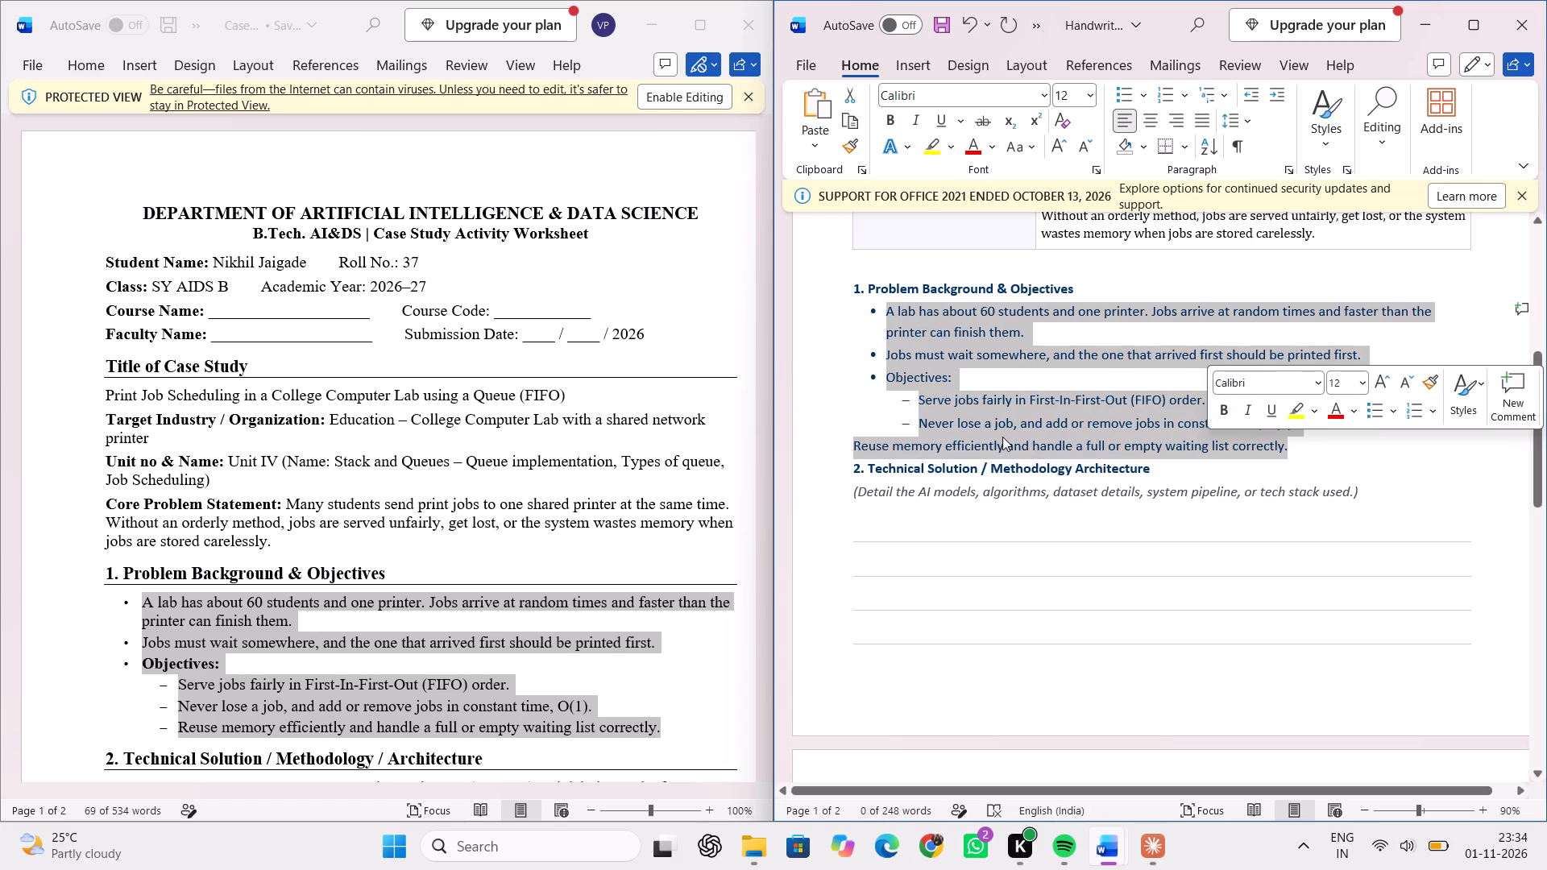
pyautogui.click(1355, 408)
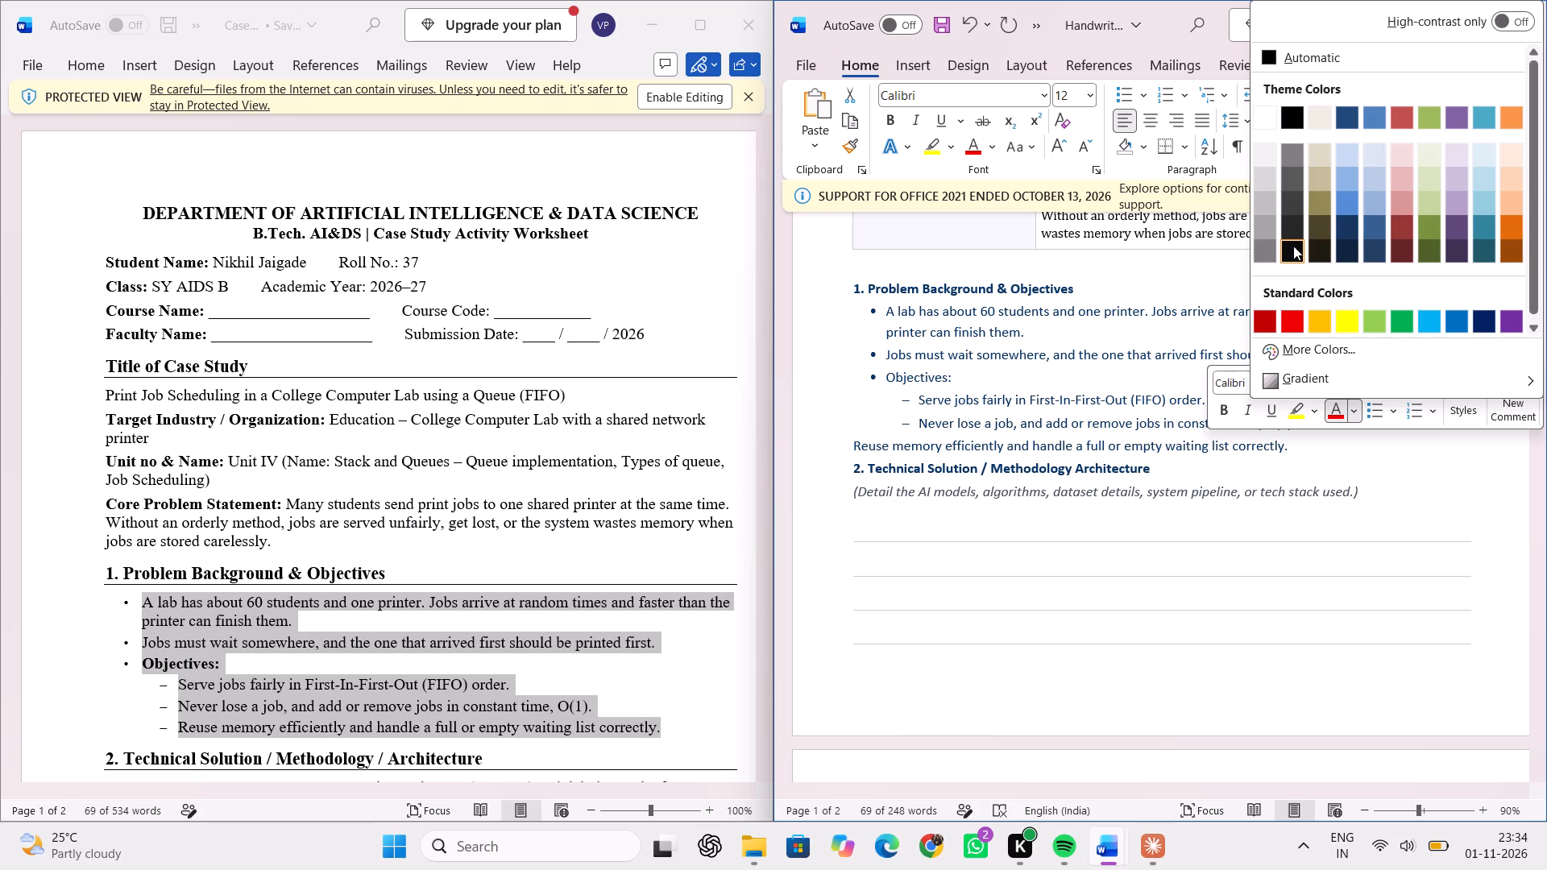
pyautogui.click(1294, 110)
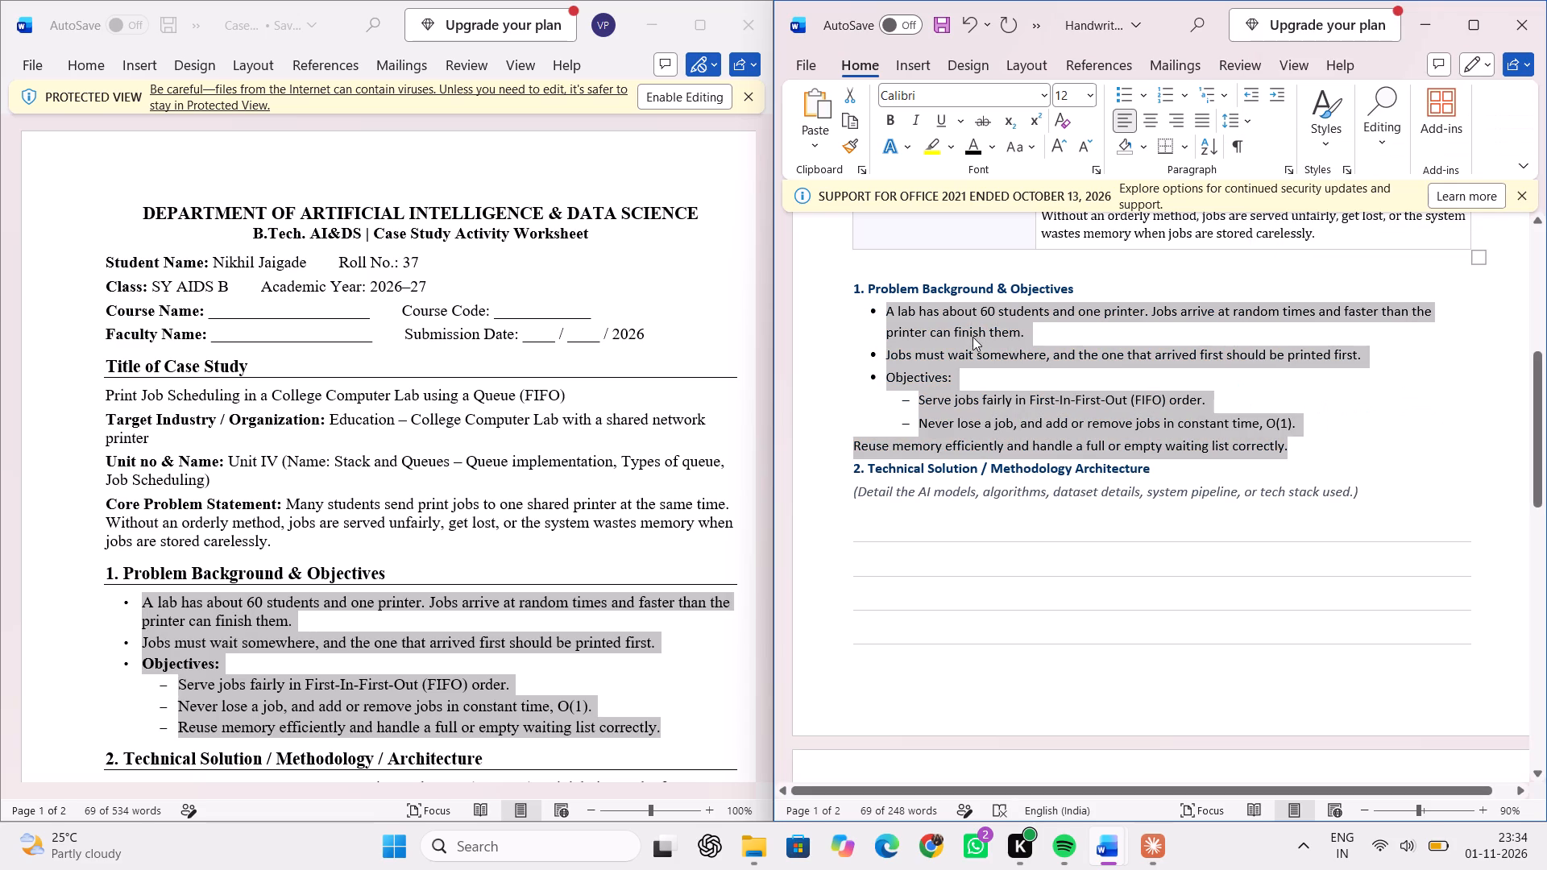
# Indent the "Reuse memory efficiently…" line with spaces so its text lines up with the two objectives above.
pyautogui.click(851, 430)
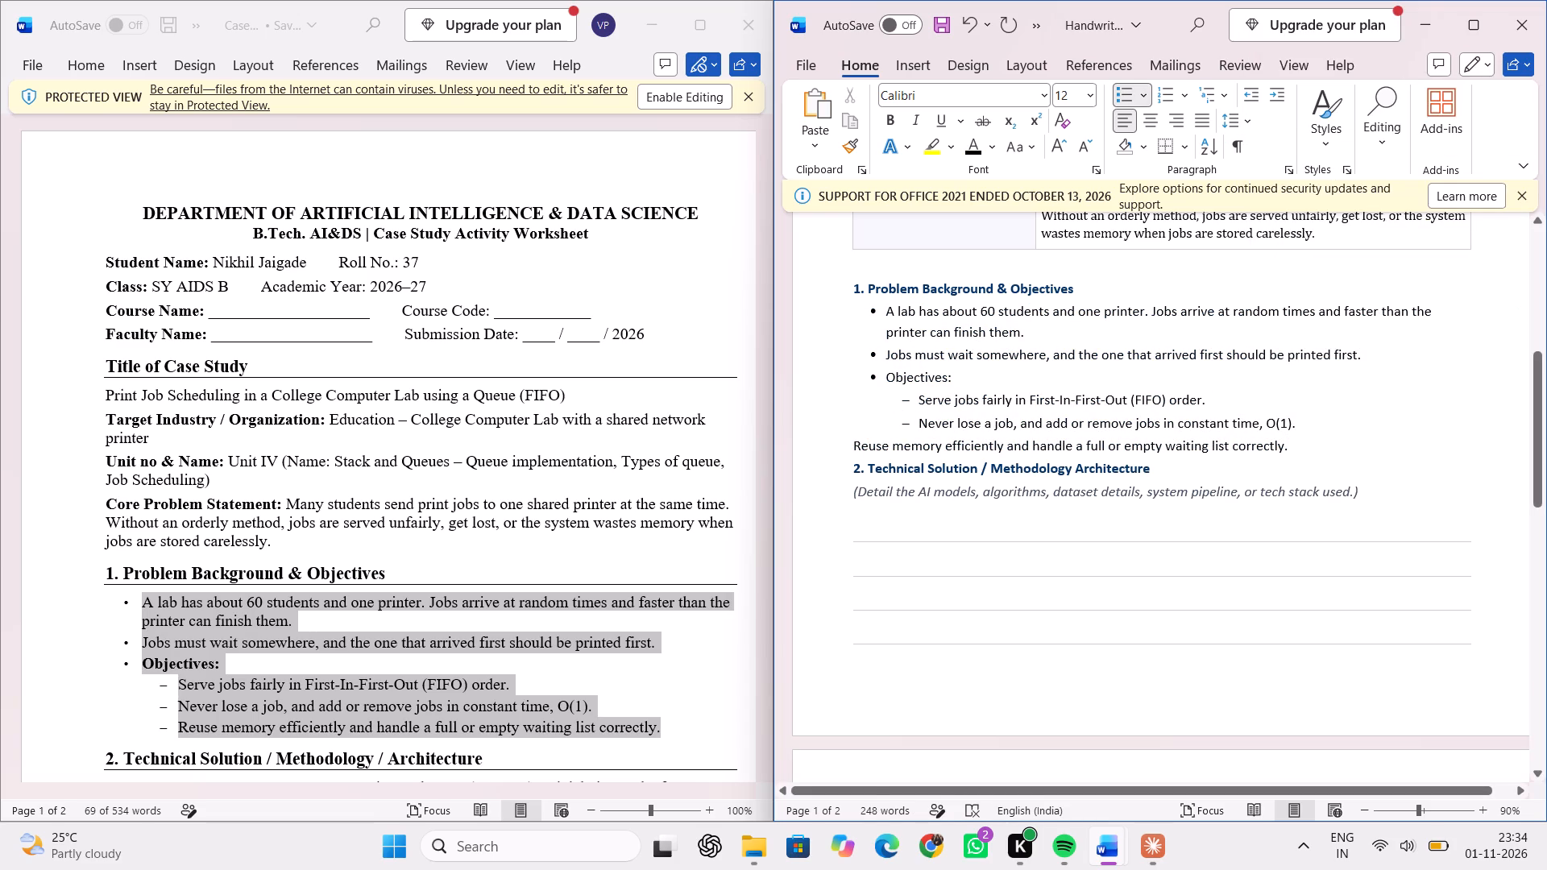
pyautogui.click(845, 448)
pyautogui.press('space')
pyautogui.press('space')
pyautogui.press('space')
pyautogui.press('space')
pyautogui.press('space')
pyautogui.press('space')
pyautogui.press('space')
pyautogui.press('space')
pyautogui.press('space')
pyautogui.press('space')
pyautogui.press('space')
pyautogui.press('space')
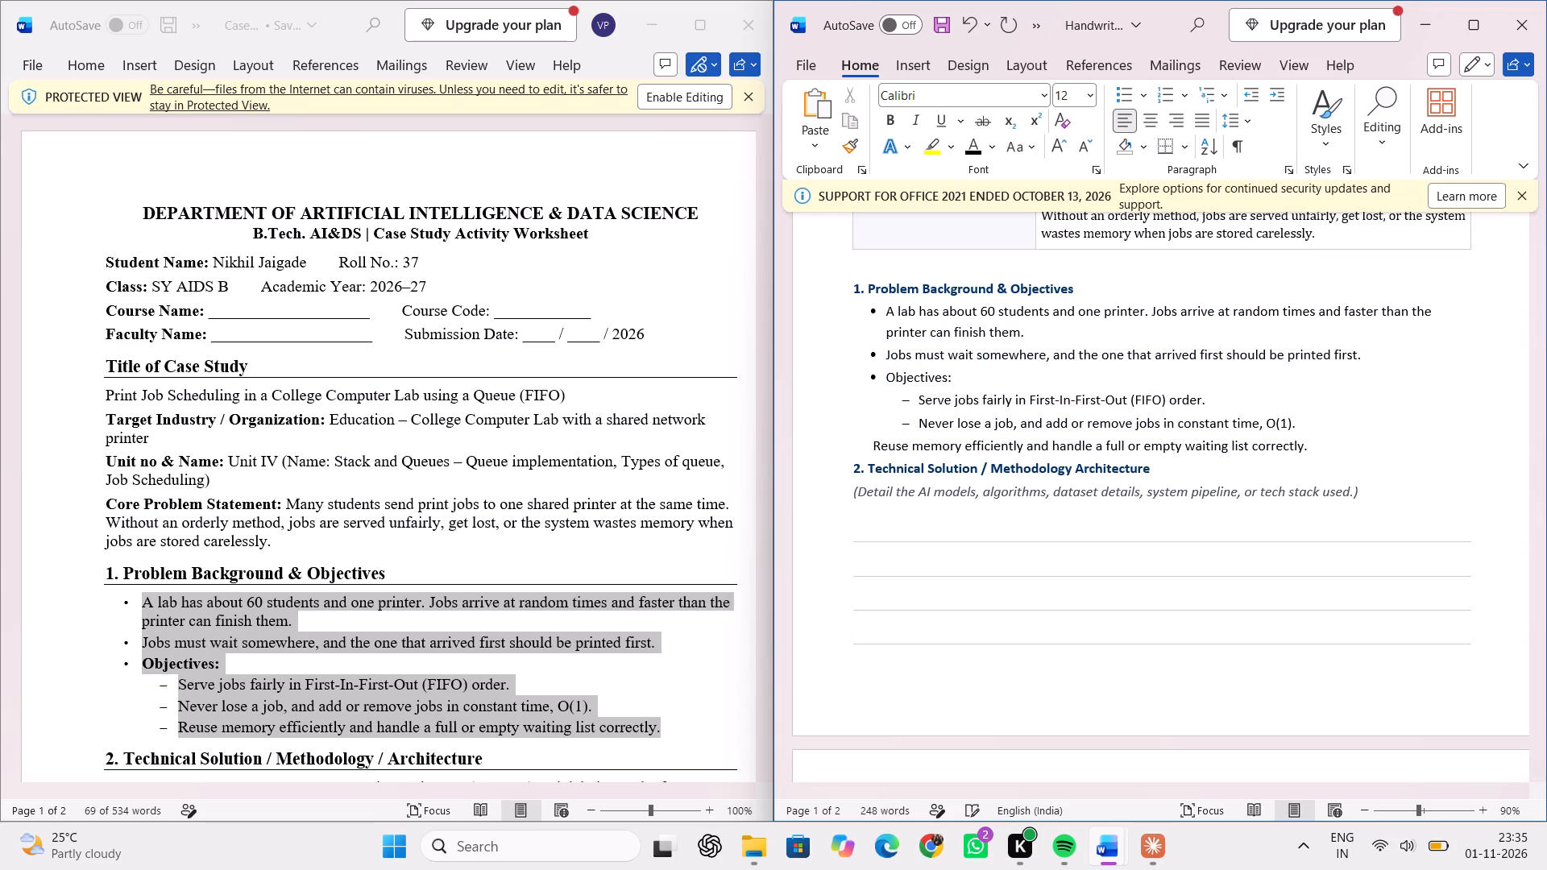
pyautogui.press('space')
pyautogui.press('space')
pyautogui.press('space')
pyautogui.press('space')
pyautogui.press('space')
pyautogui.press('space')
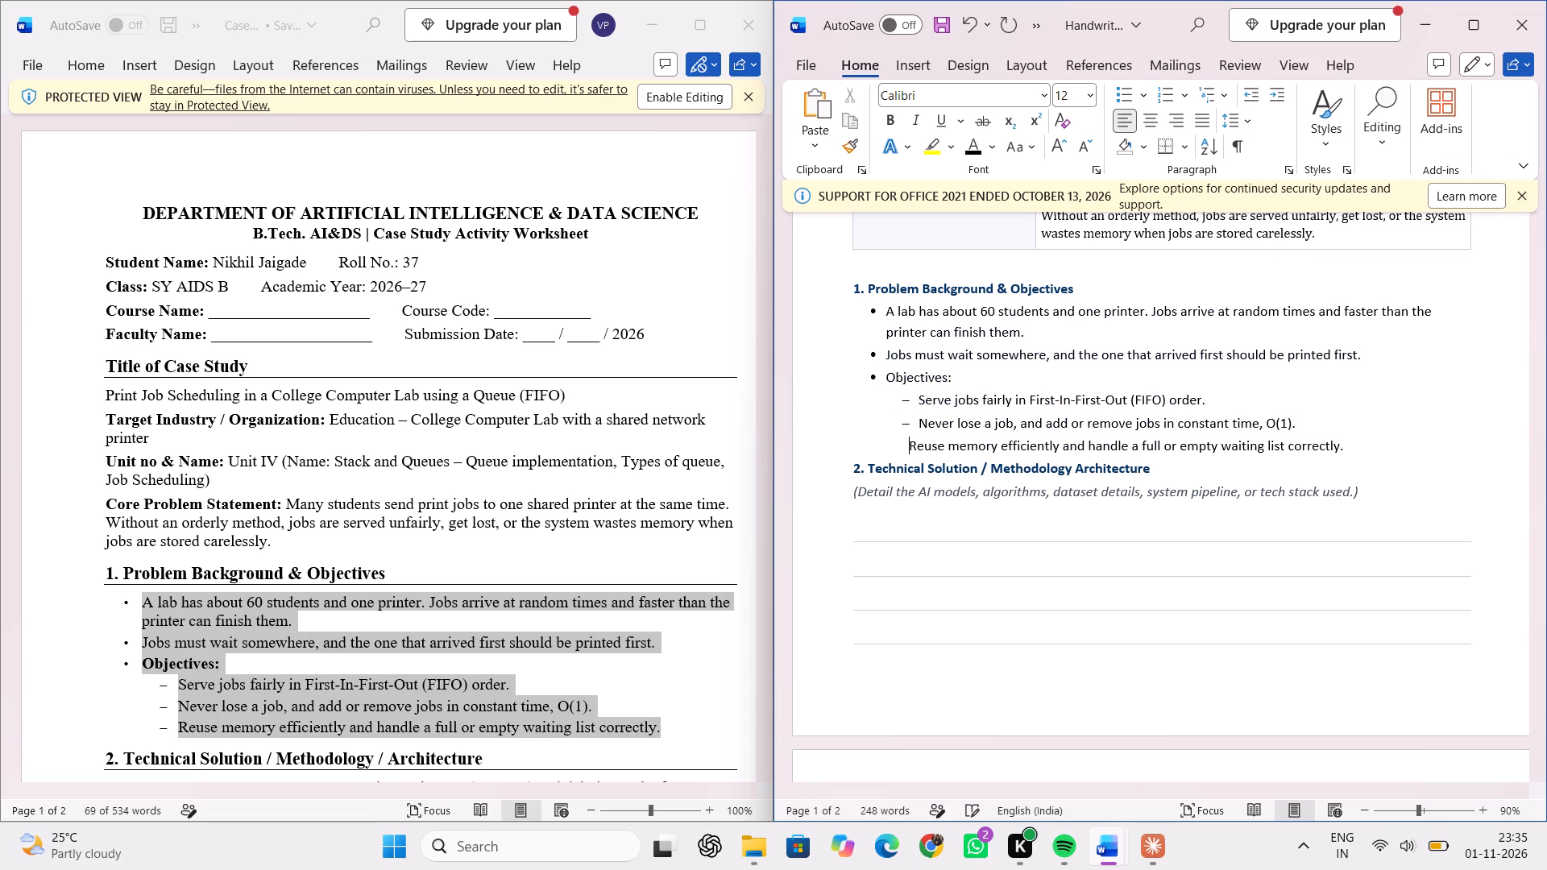
pyautogui.press('space')
pyautogui.press('space')
pyautogui.press('space')
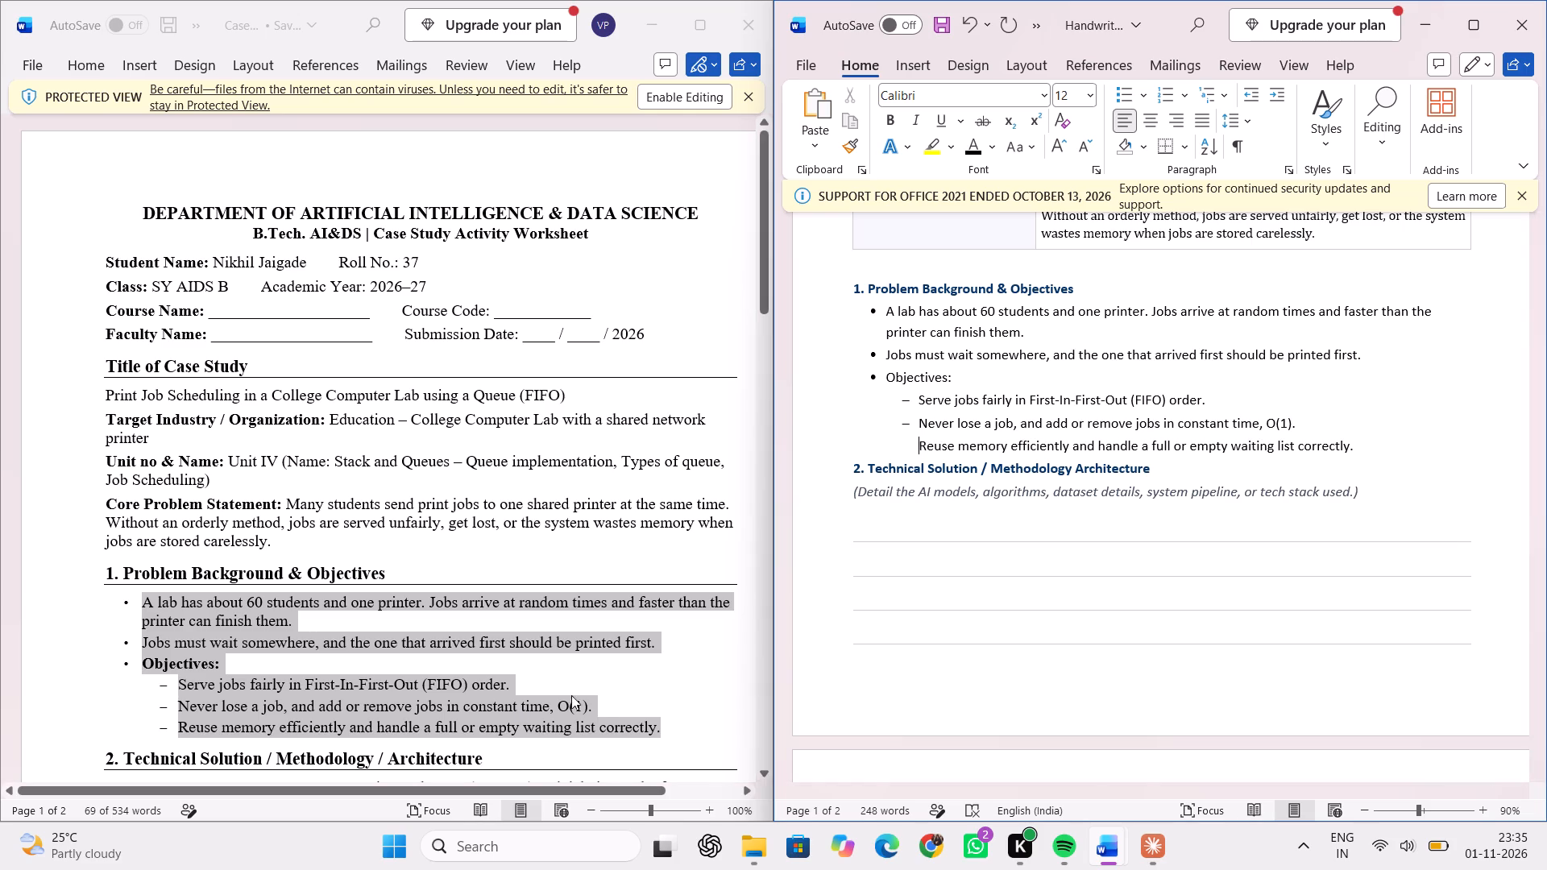
# Check the source's section 2, and replace the worksheet's hint and ruled lines under "2. Technical Solution / Methodology Architecture" with one blank line.
pyautogui.click(641, 670)
pyautogui.scroll(-1, 540, 669)
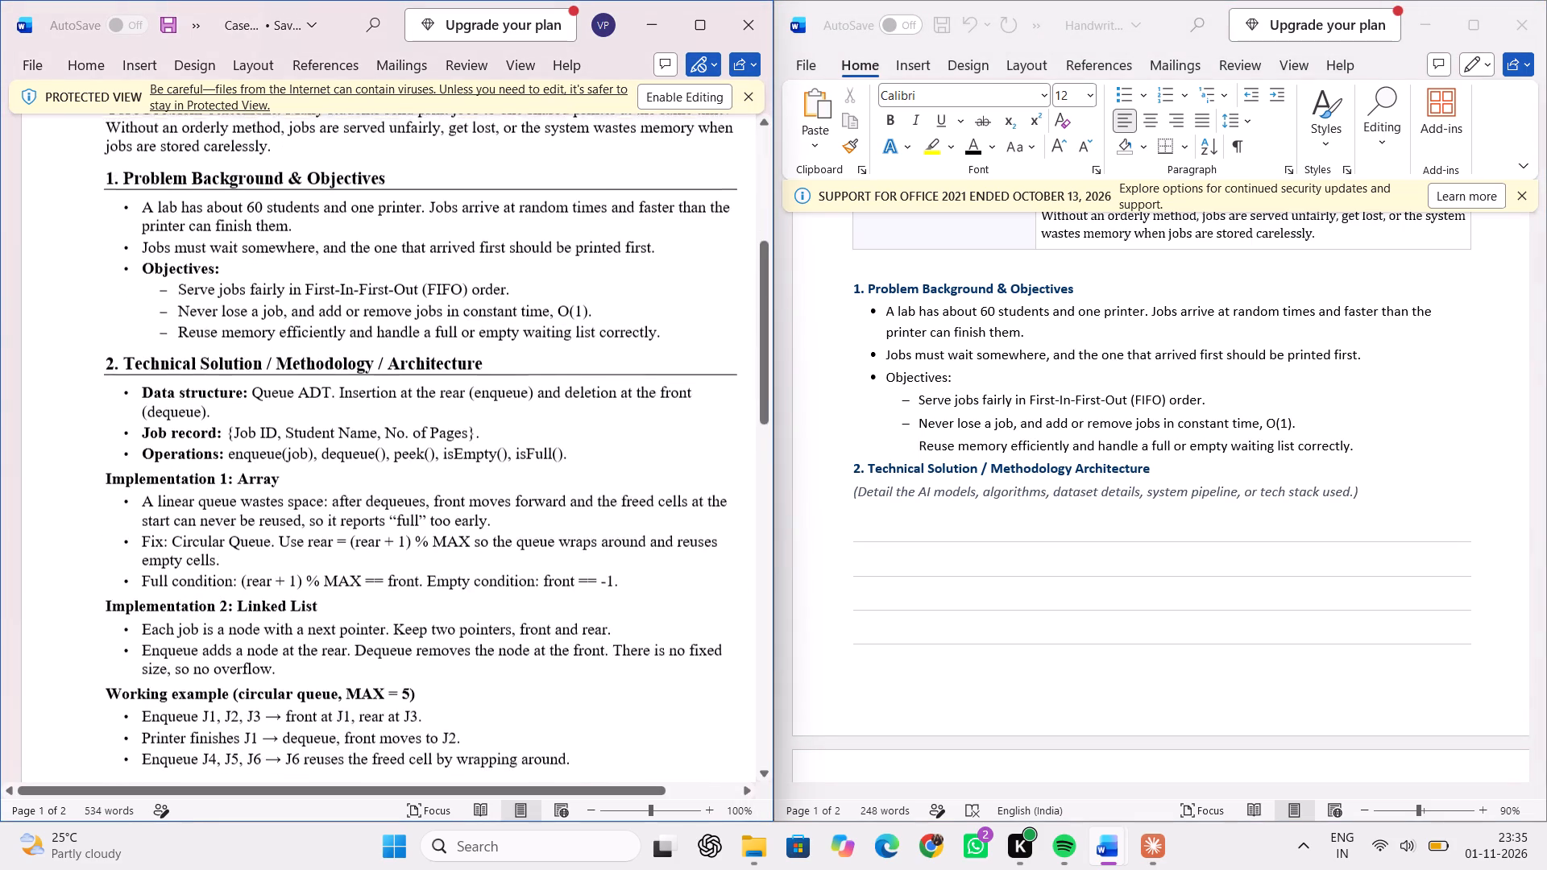
pyautogui.scroll(-2, 540, 669)
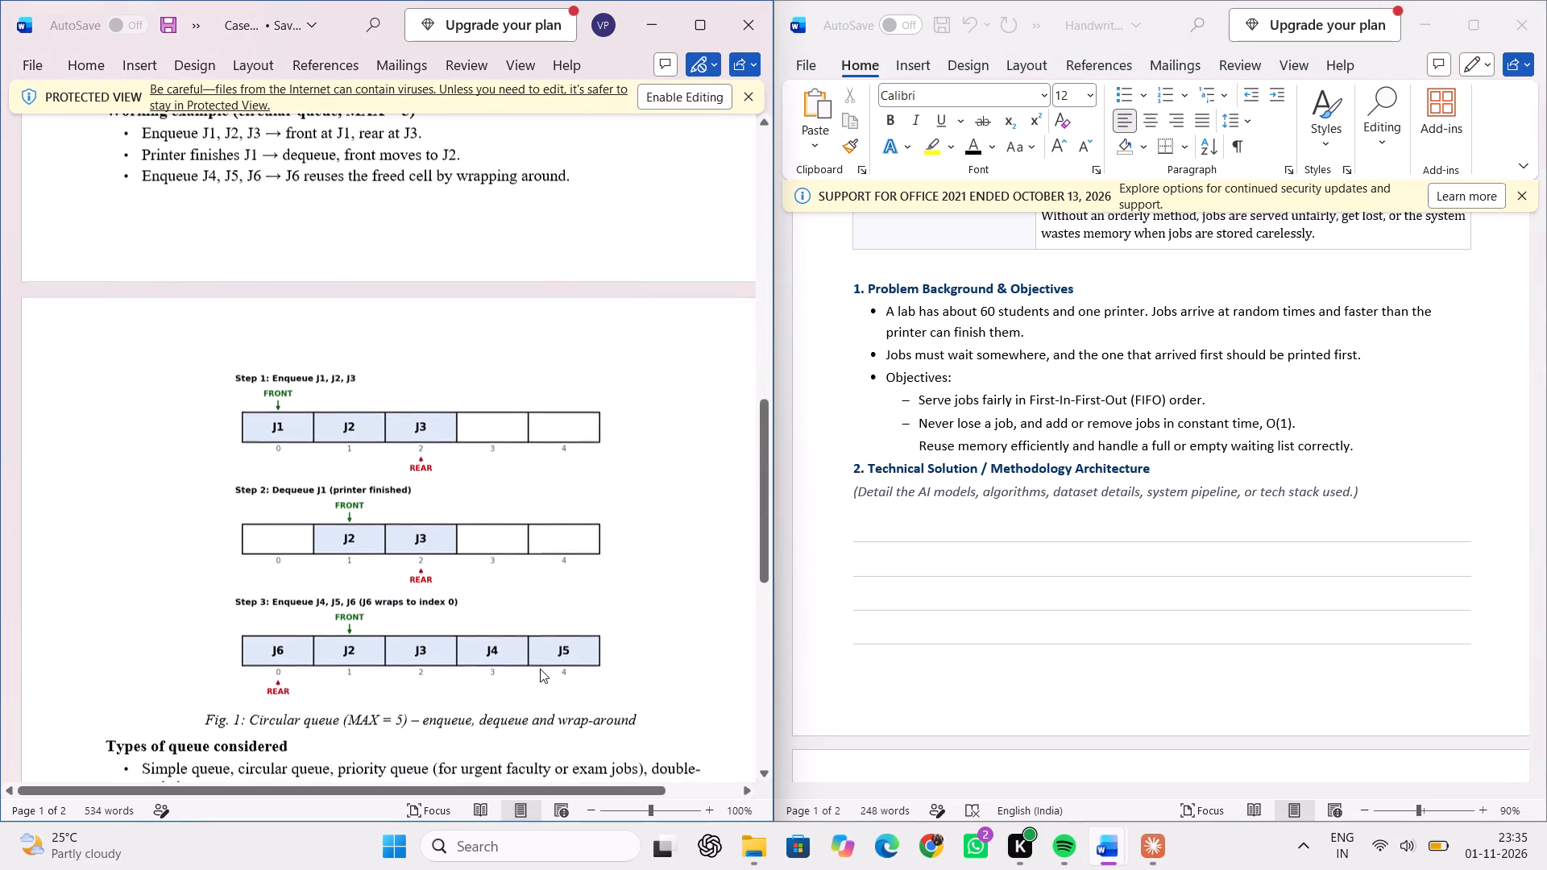
pyautogui.scroll(2, 540, 669)
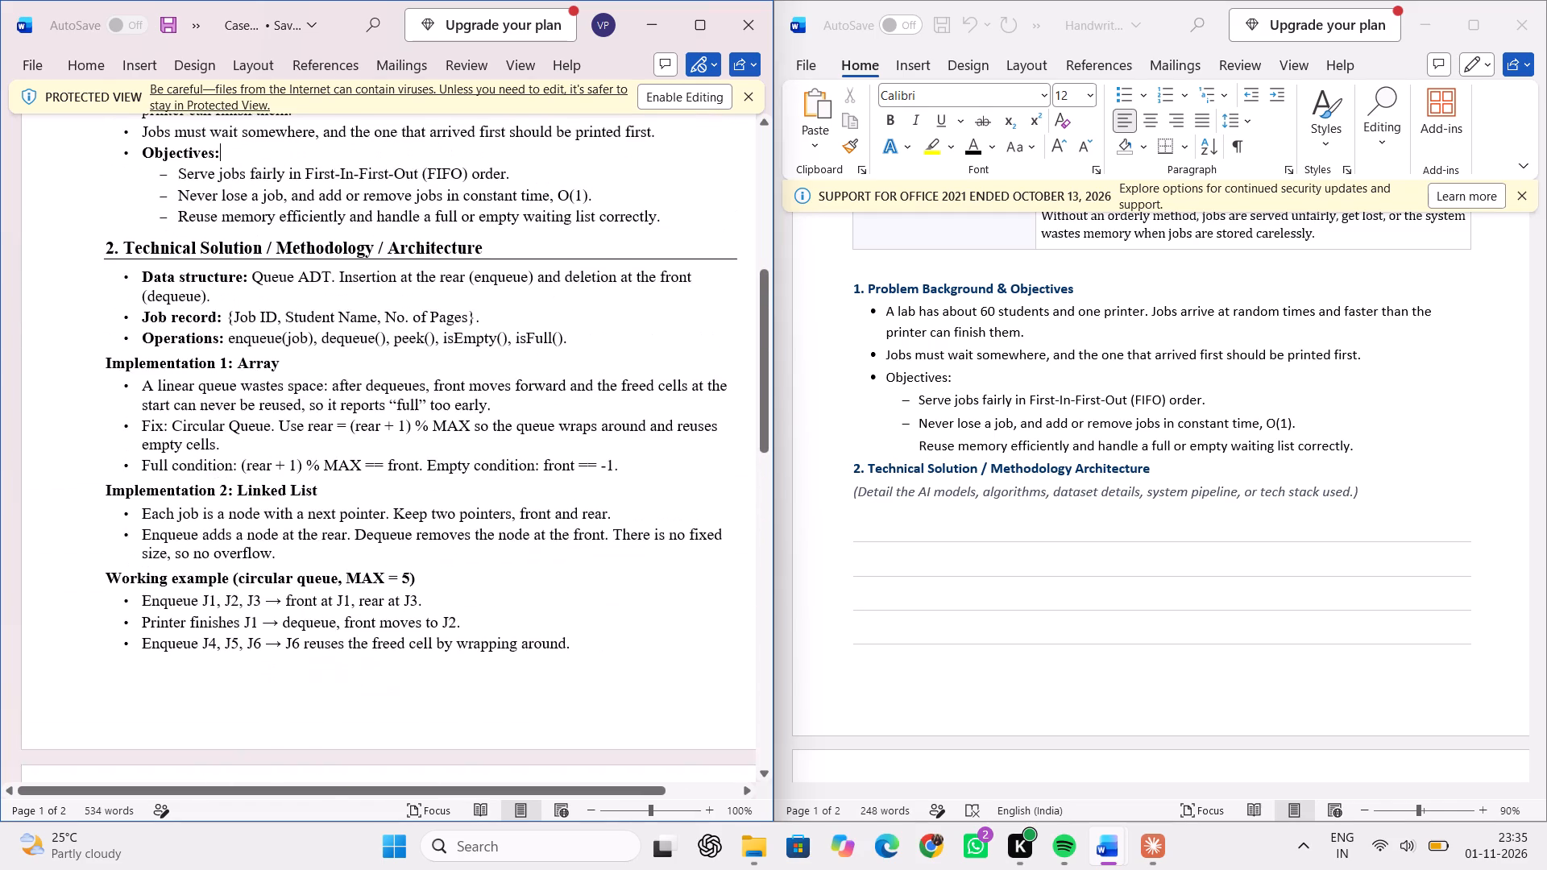
pyautogui.scroll(1, 540, 669)
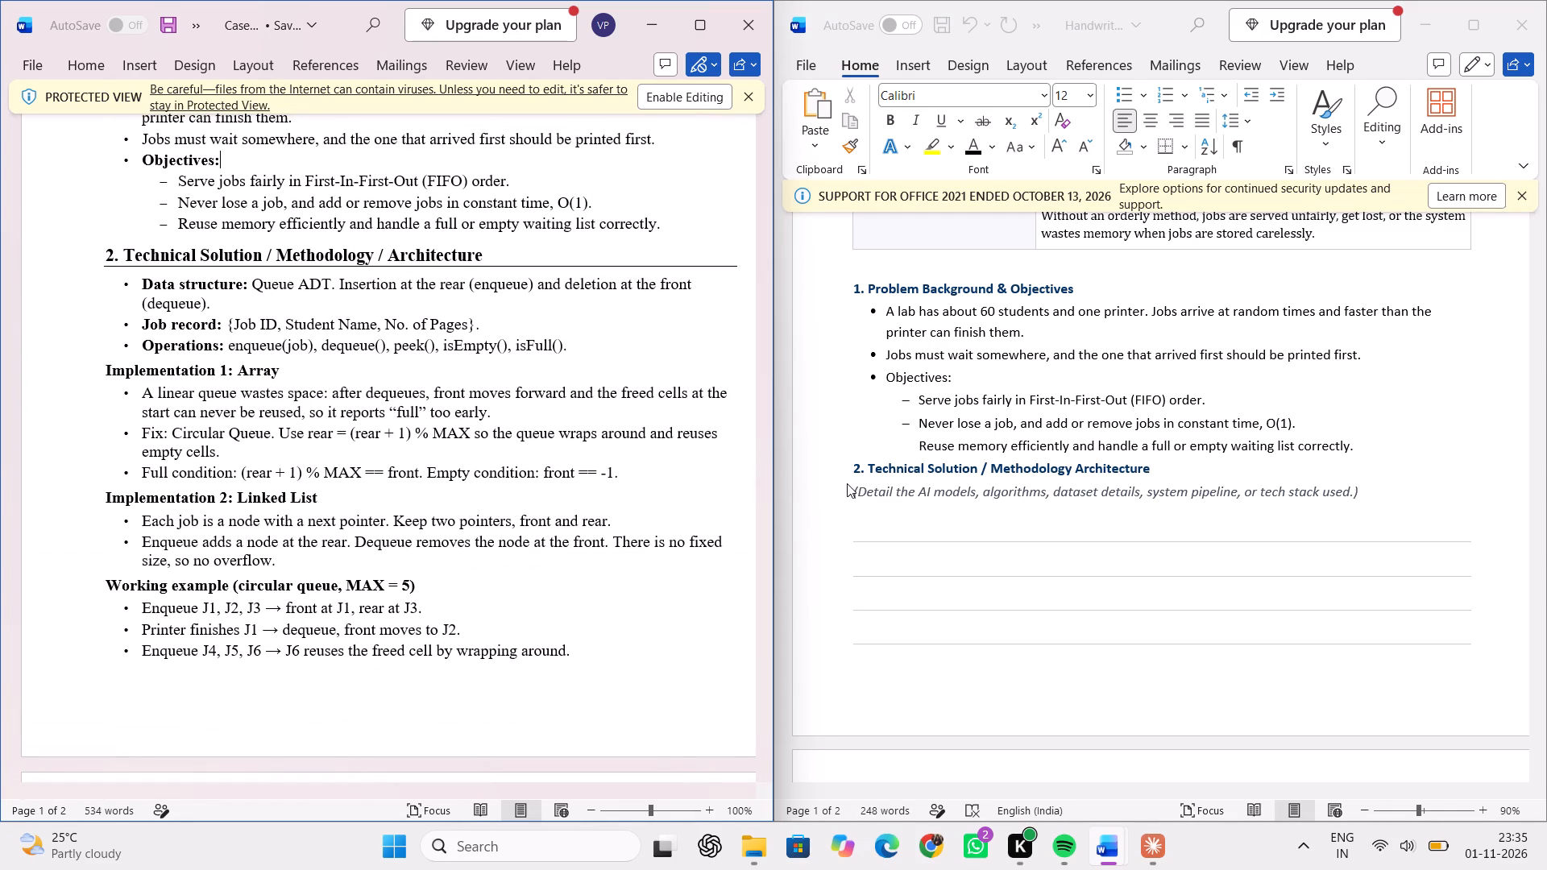
pyautogui.click(852, 487)
pyautogui.moveTo(852, 495); pyautogui.dragTo(1074, 786)
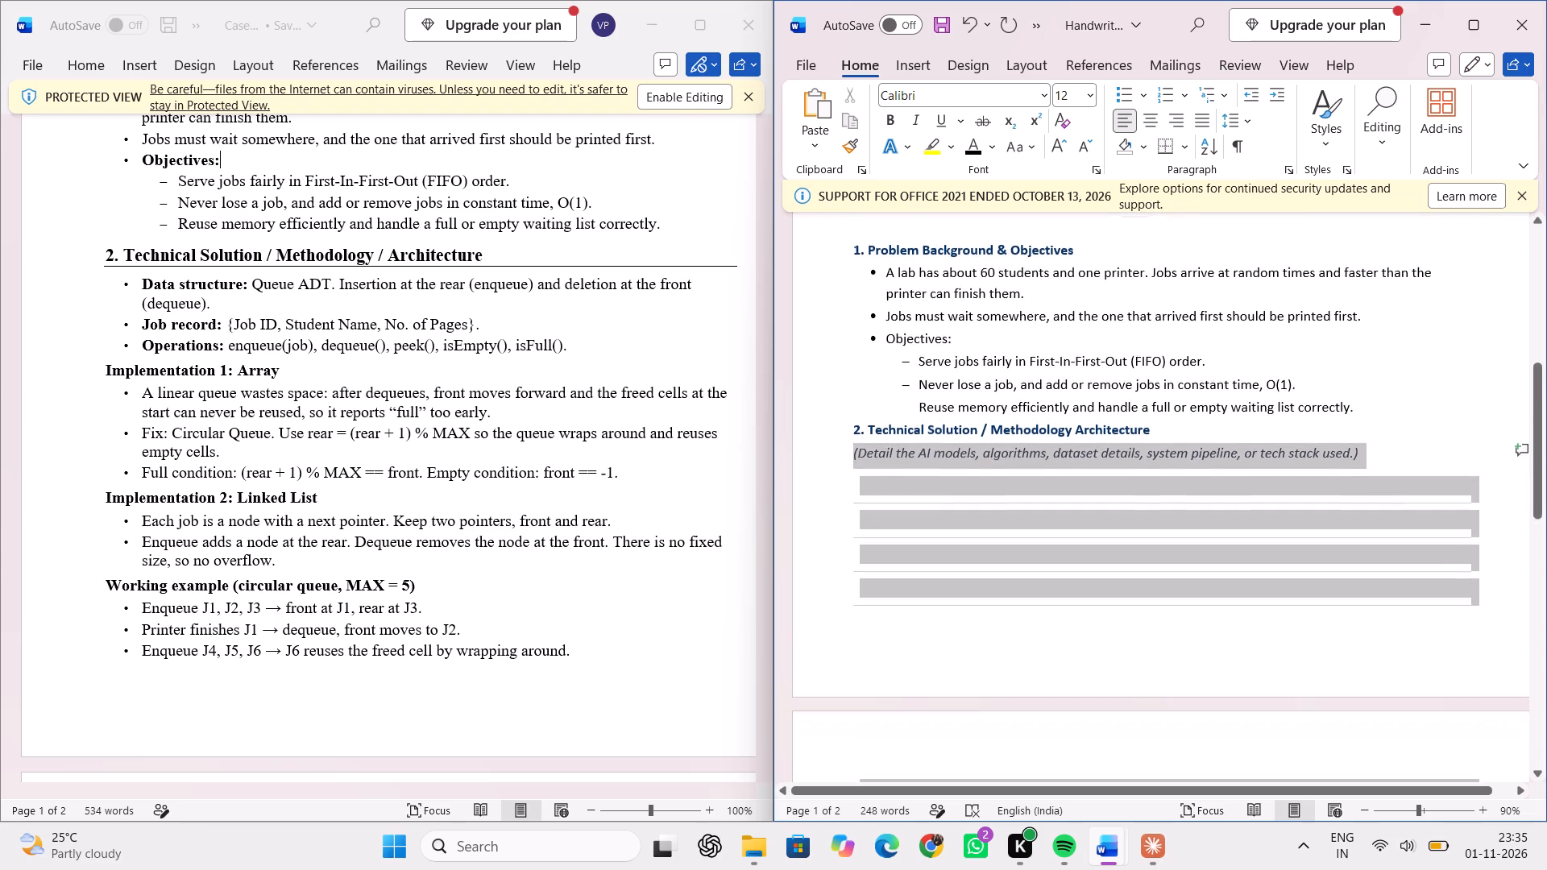
pyautogui.moveTo(1074, 786); pyautogui.dragTo(867, 660)
pyautogui.press('BackSpace')
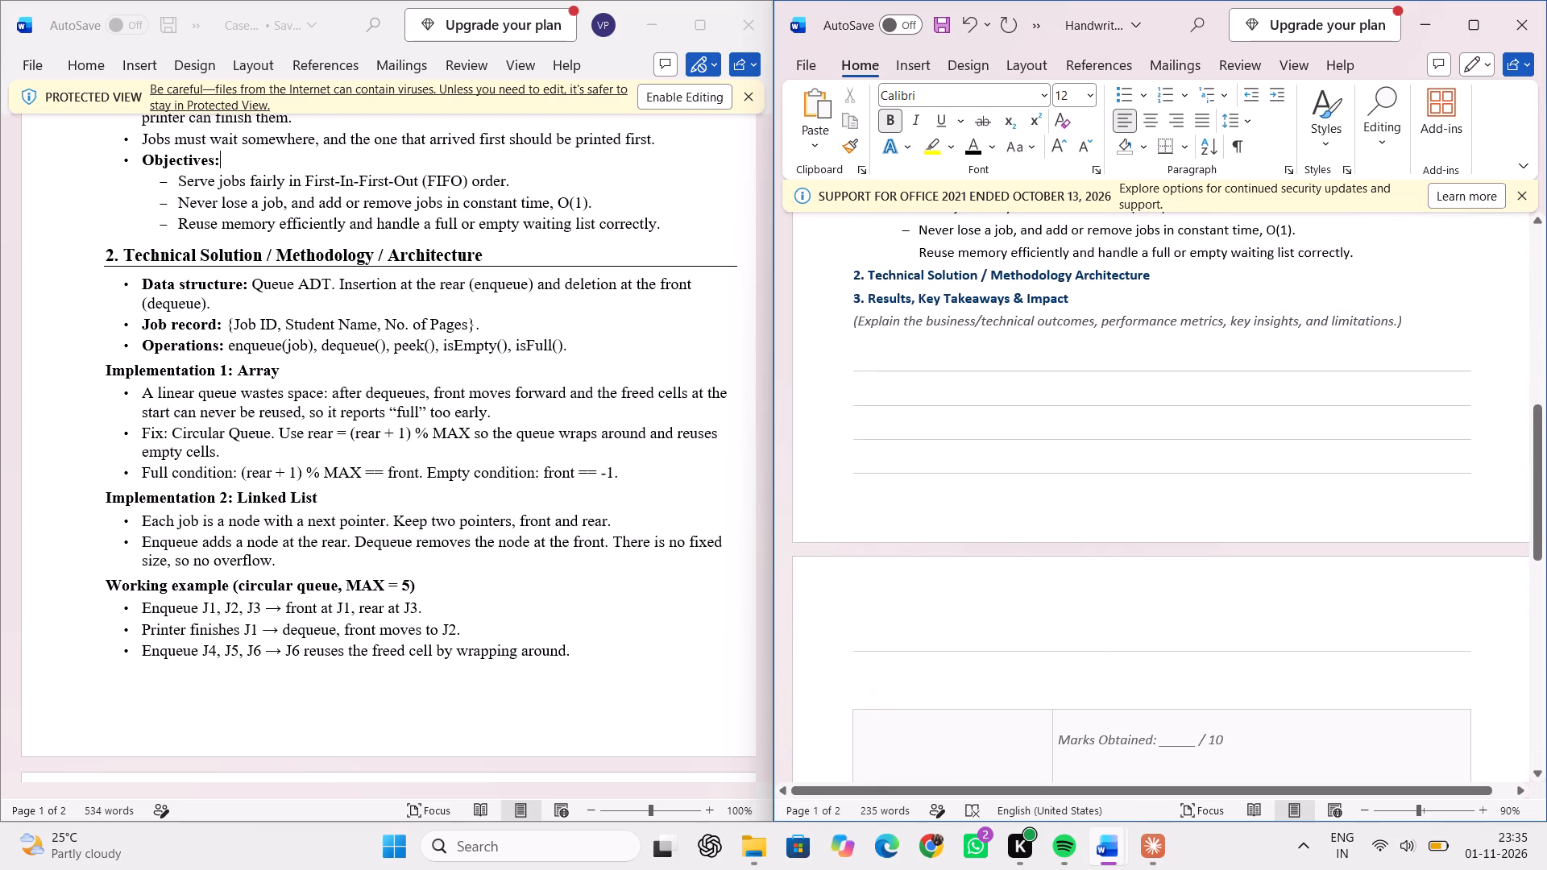
pyautogui.press('Return')
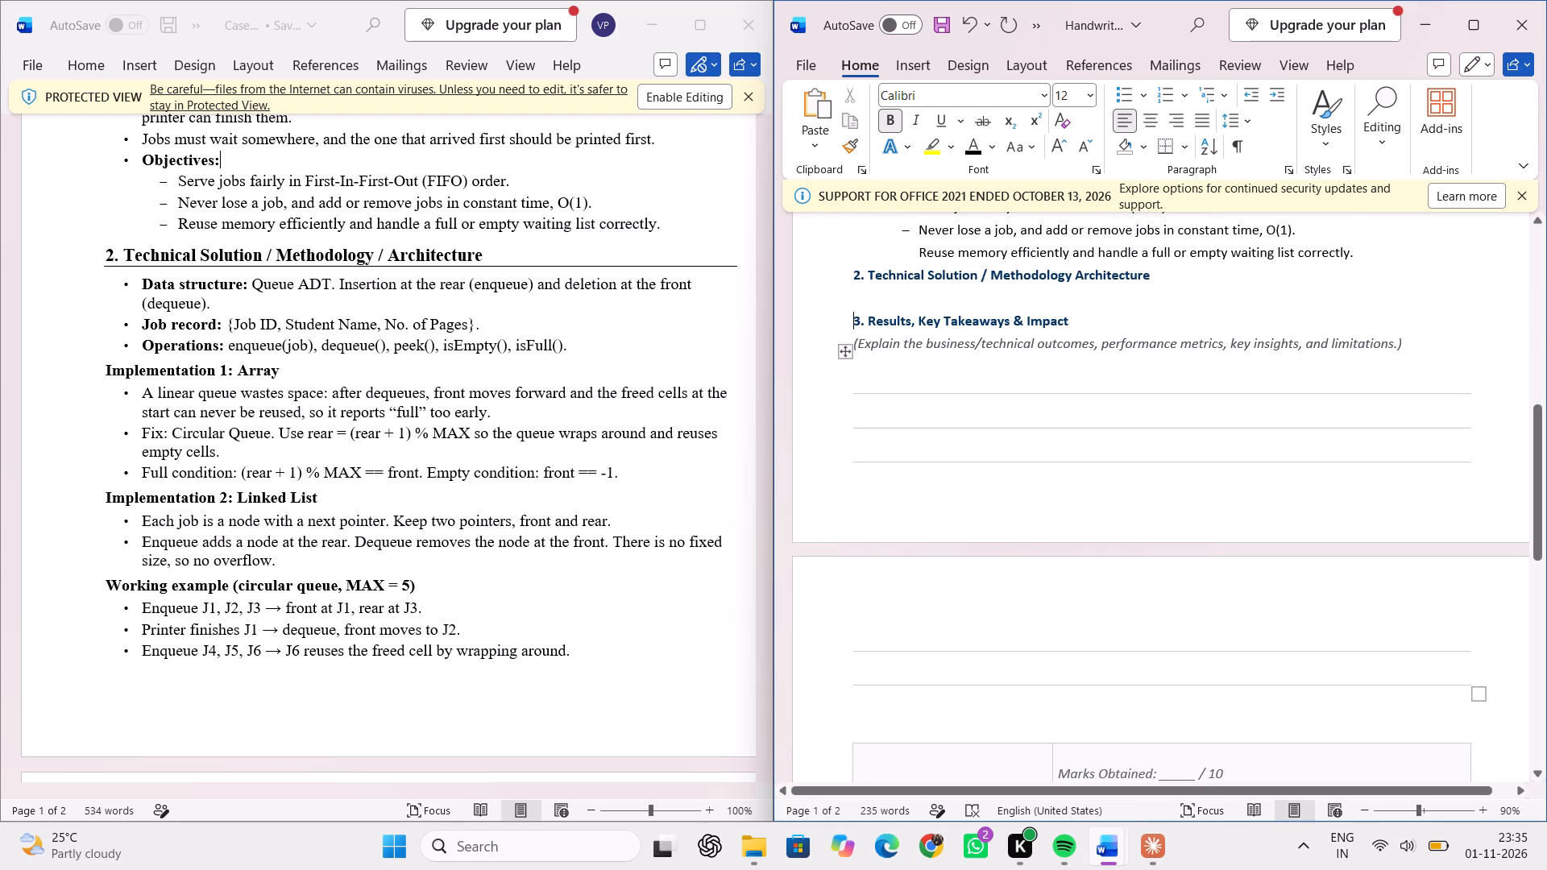
pyautogui.click(852, 299)
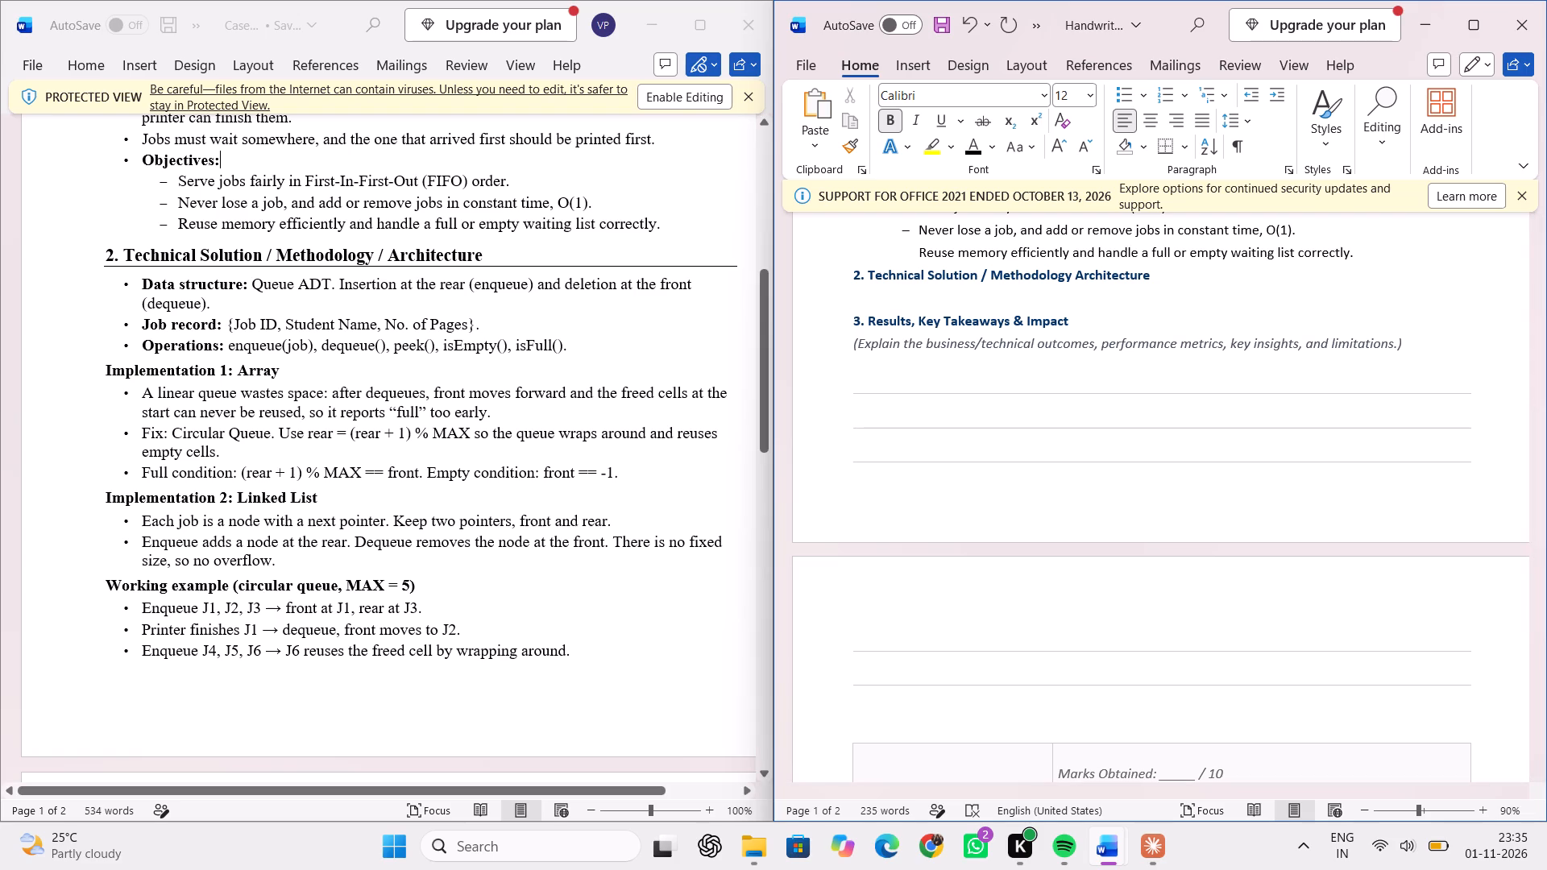
# Copy the source's full section 2 content, through the types of queue considered, and paste it under "2. Technical Solution / Methodology Architecture".
pyautogui.moveTo(122, 283); pyautogui.dragTo(379, 649)
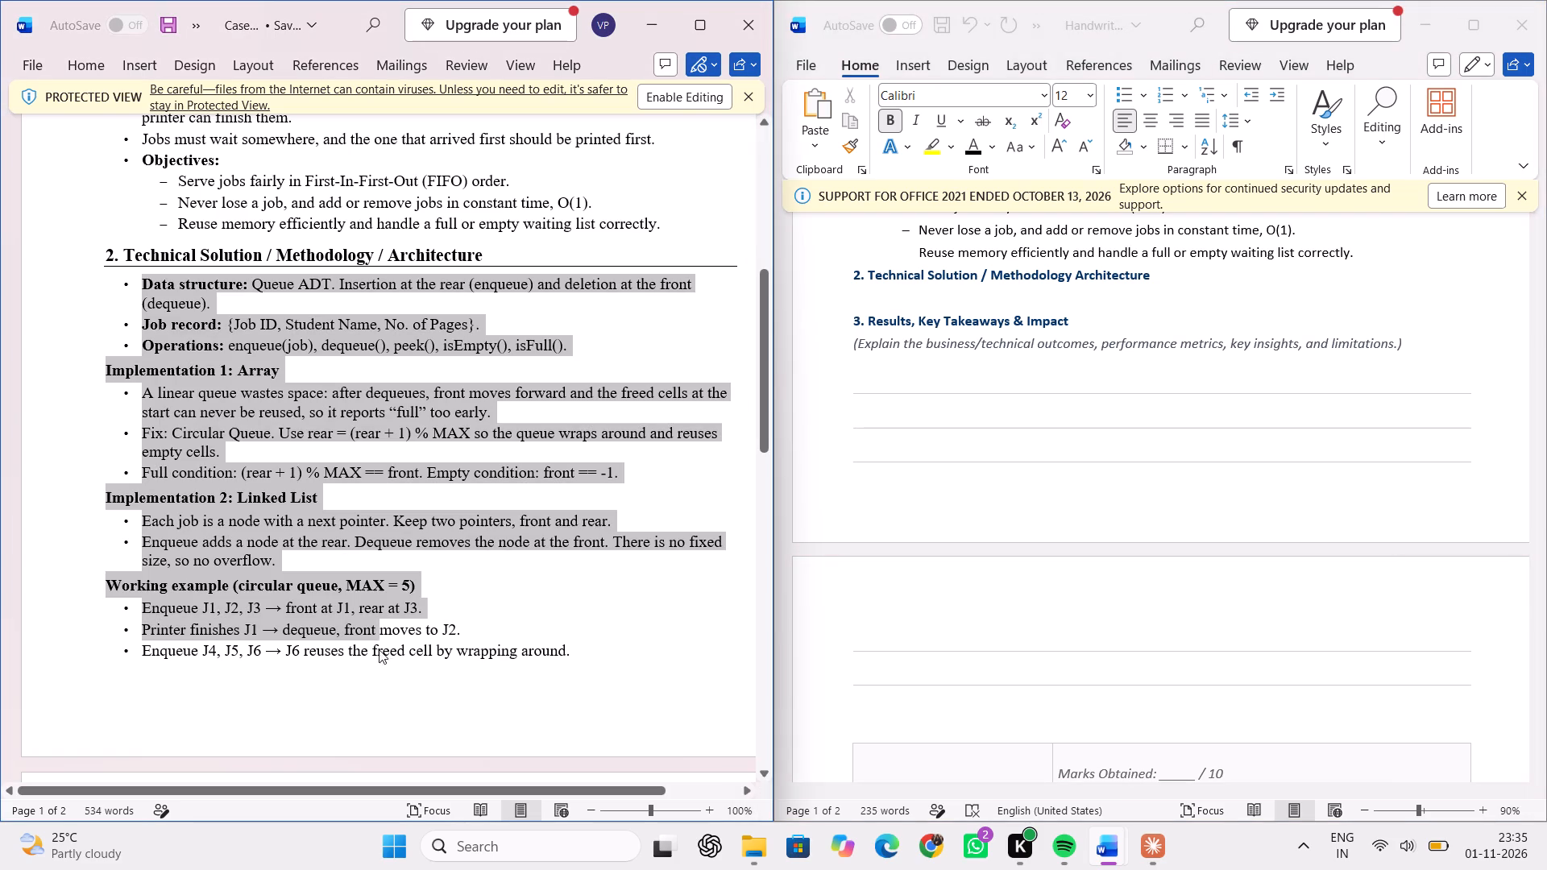
pyautogui.moveTo(379, 649); pyautogui.dragTo(630, 734)
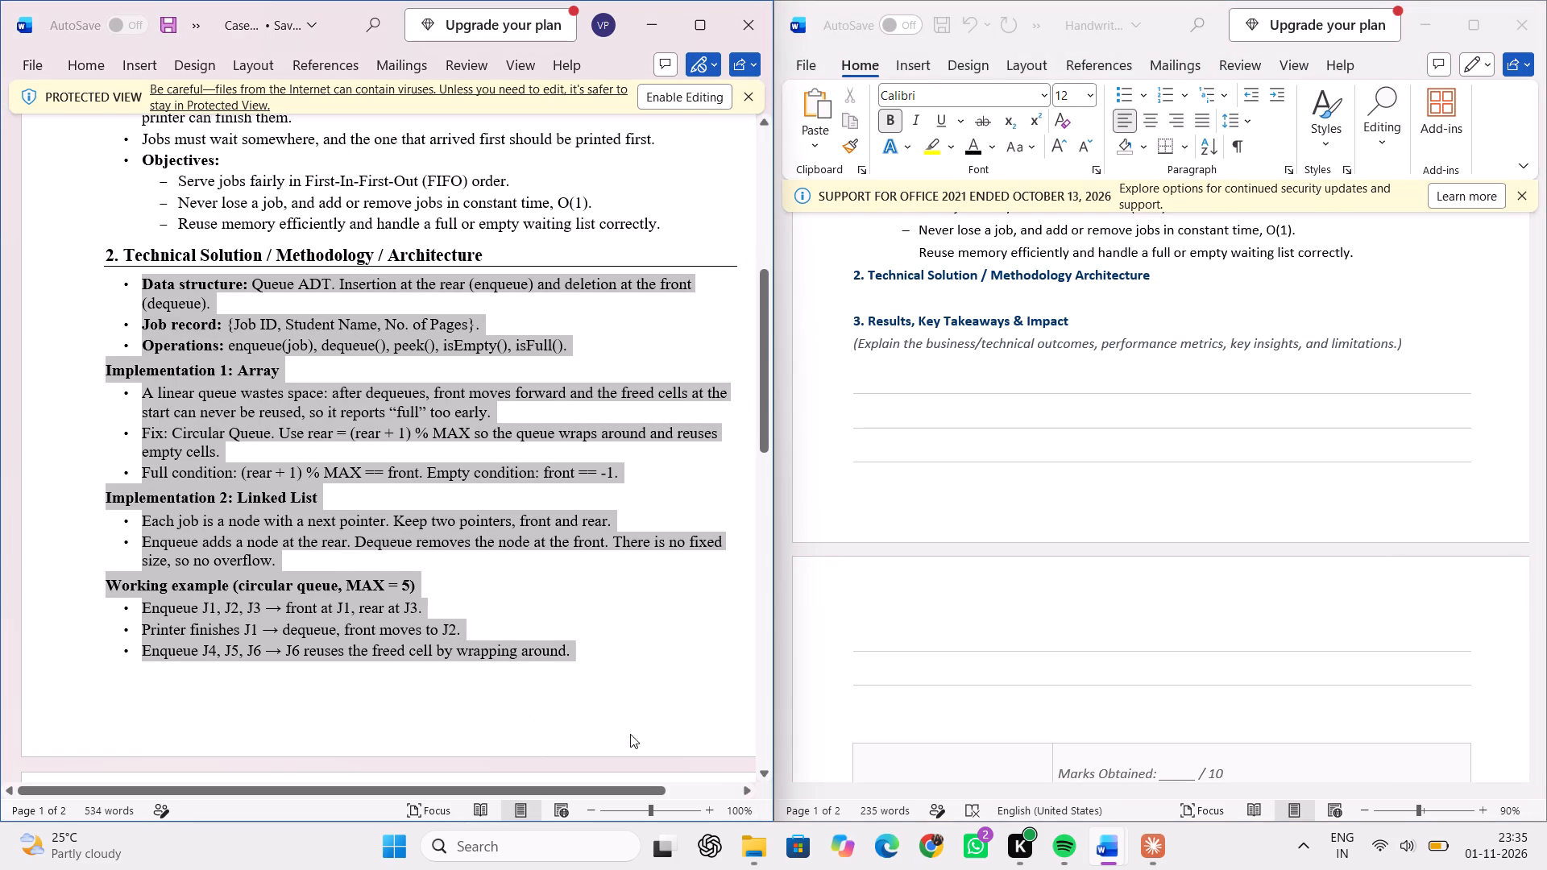
pyautogui.moveTo(630, 734); pyautogui.dragTo(662, 777)
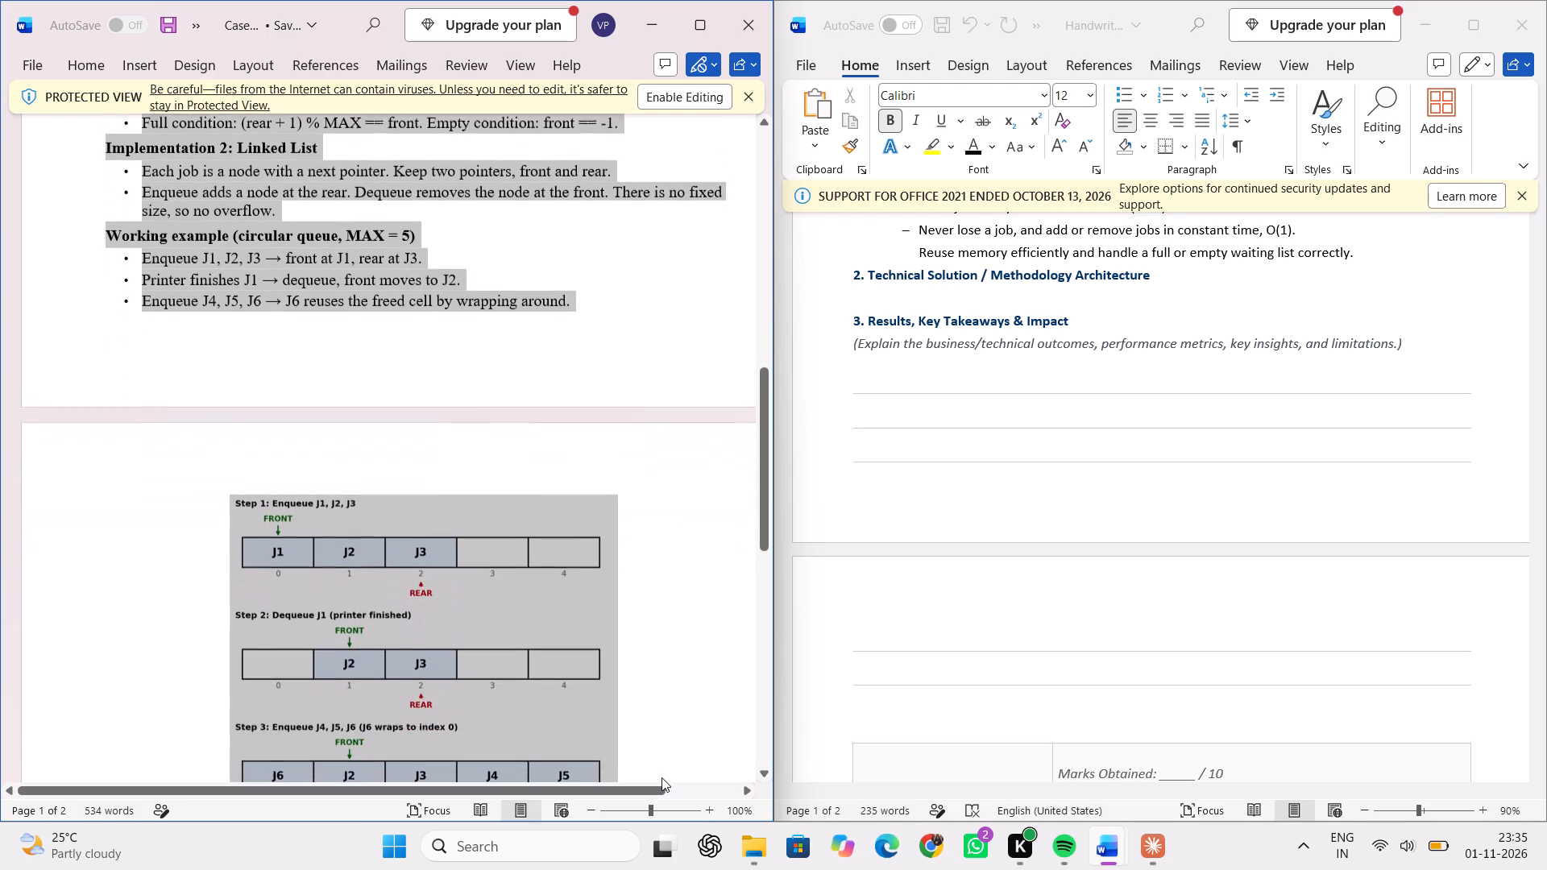
pyautogui.moveTo(662, 777); pyautogui.dragTo(562, 465)
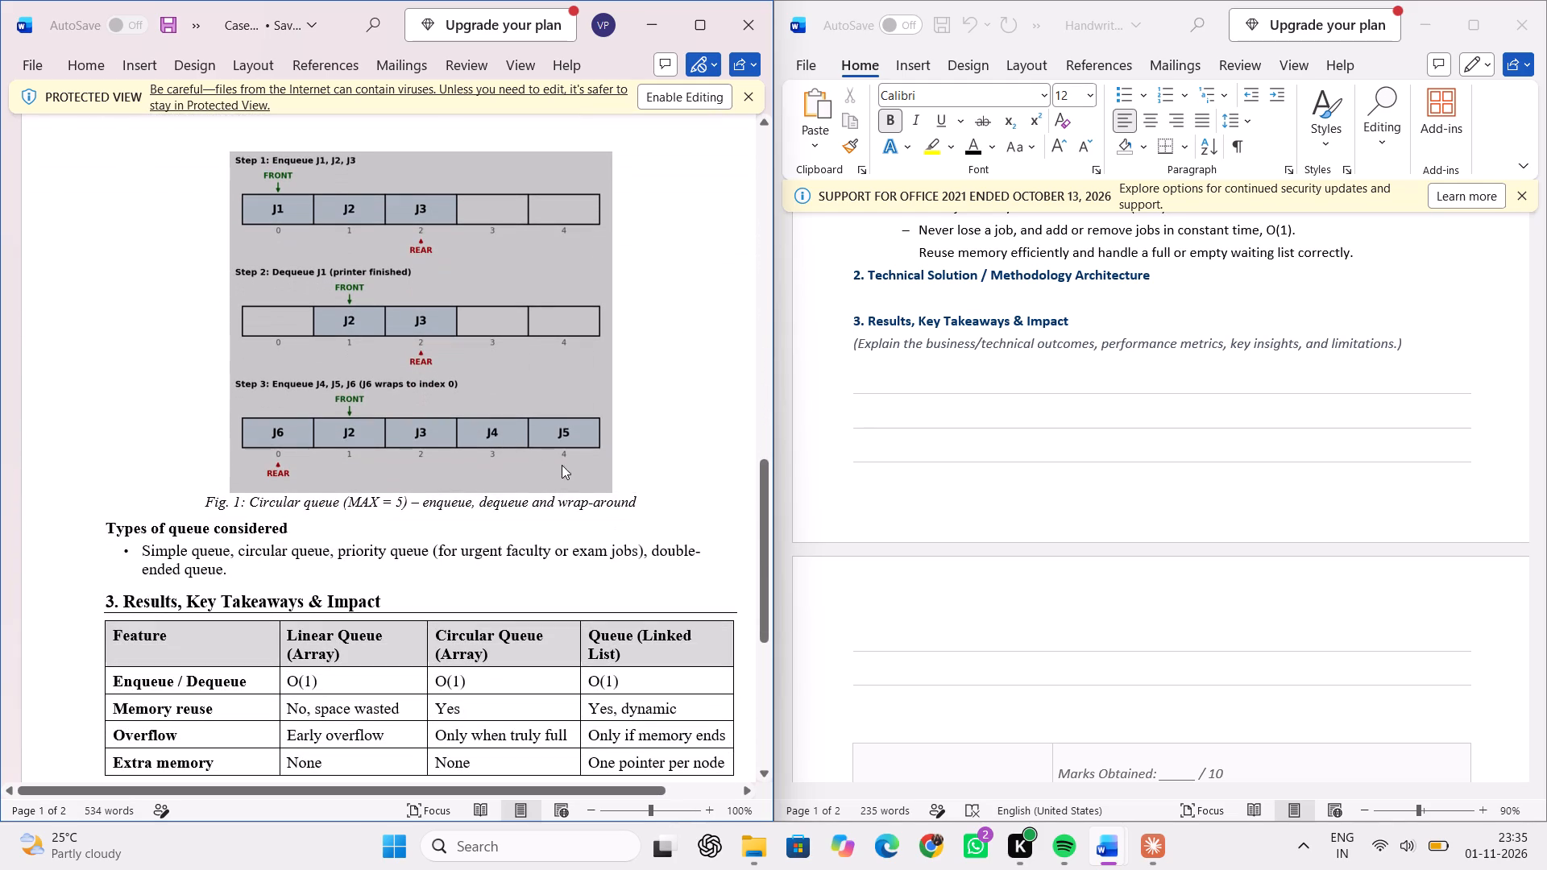
pyautogui.moveTo(562, 465); pyautogui.dragTo(230, 561)
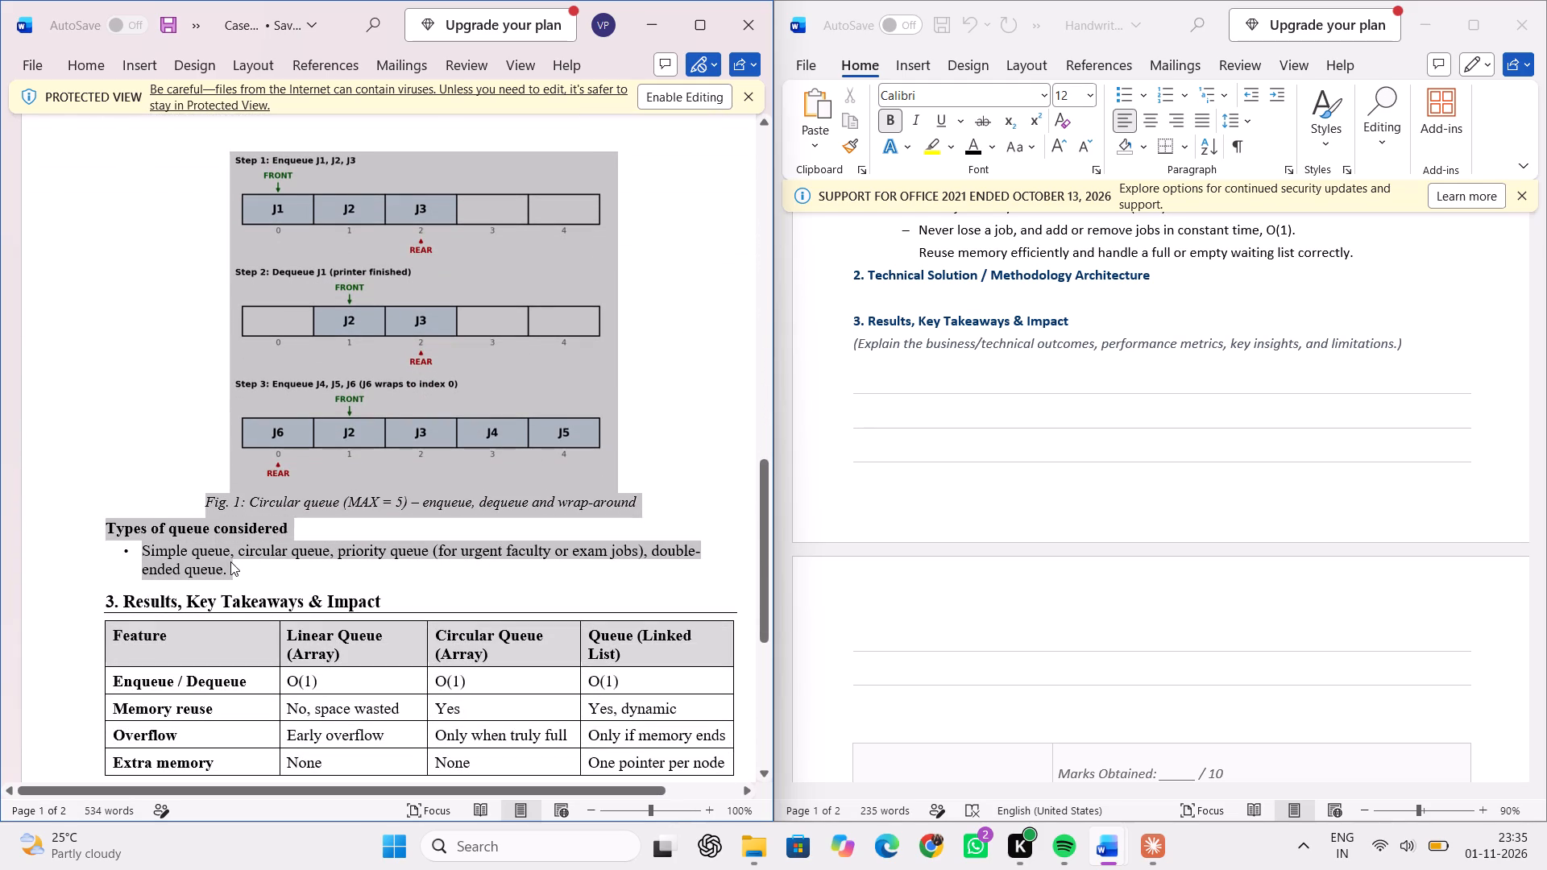
pyautogui.moveTo(230, 561); pyautogui.dragTo(227, 562)
pyautogui.moveTo(227, 562); pyautogui.dragTo(226, 562)
pyautogui.hotkey('ctrl', 'c')
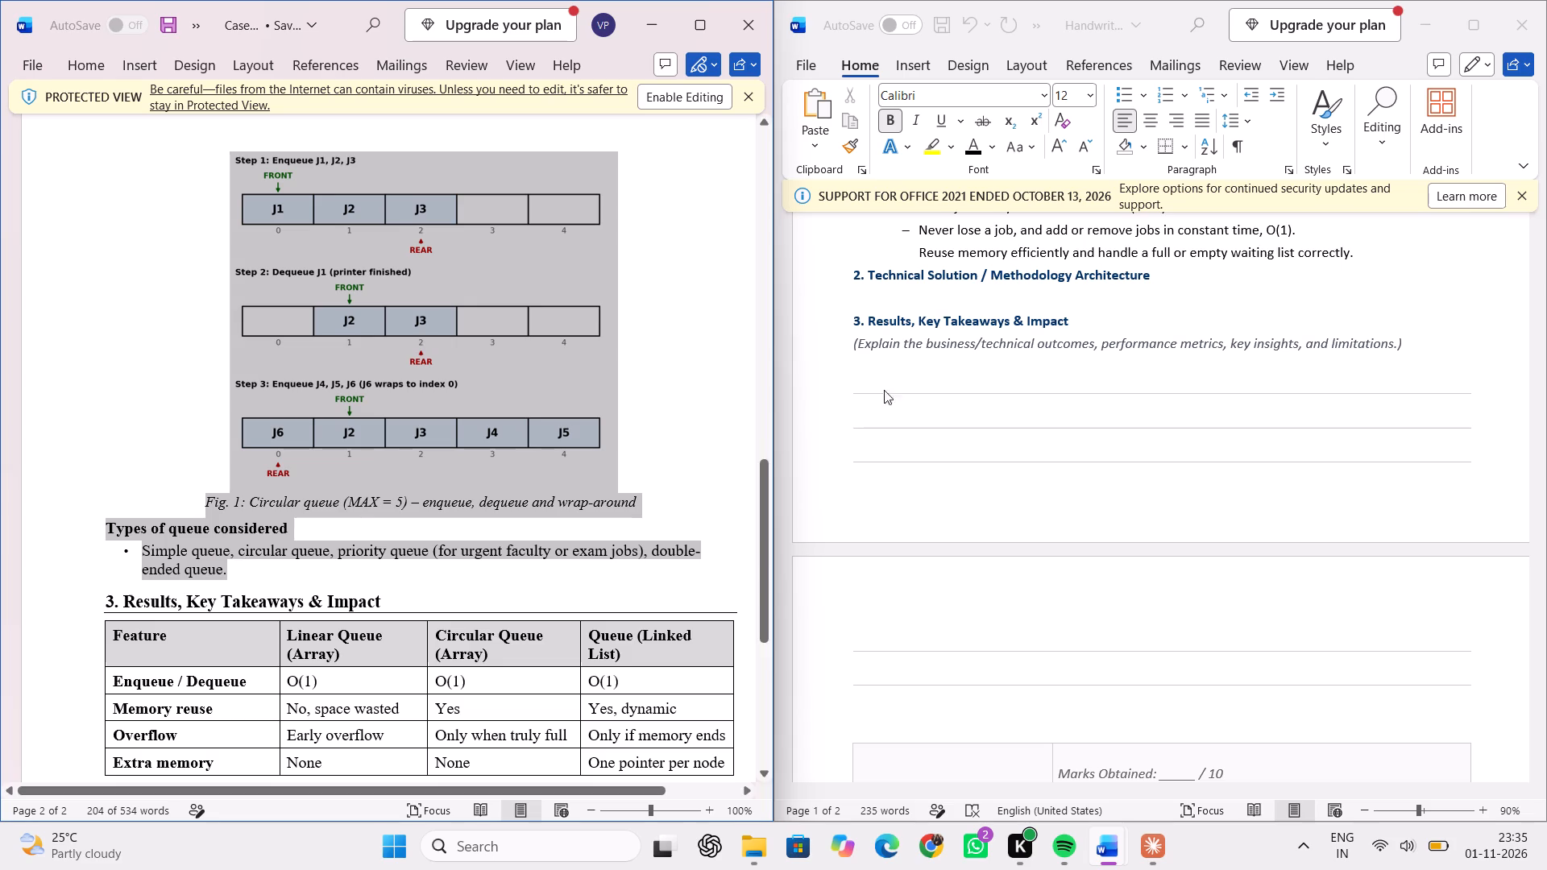
pyautogui.scroll(1, 974, 390)
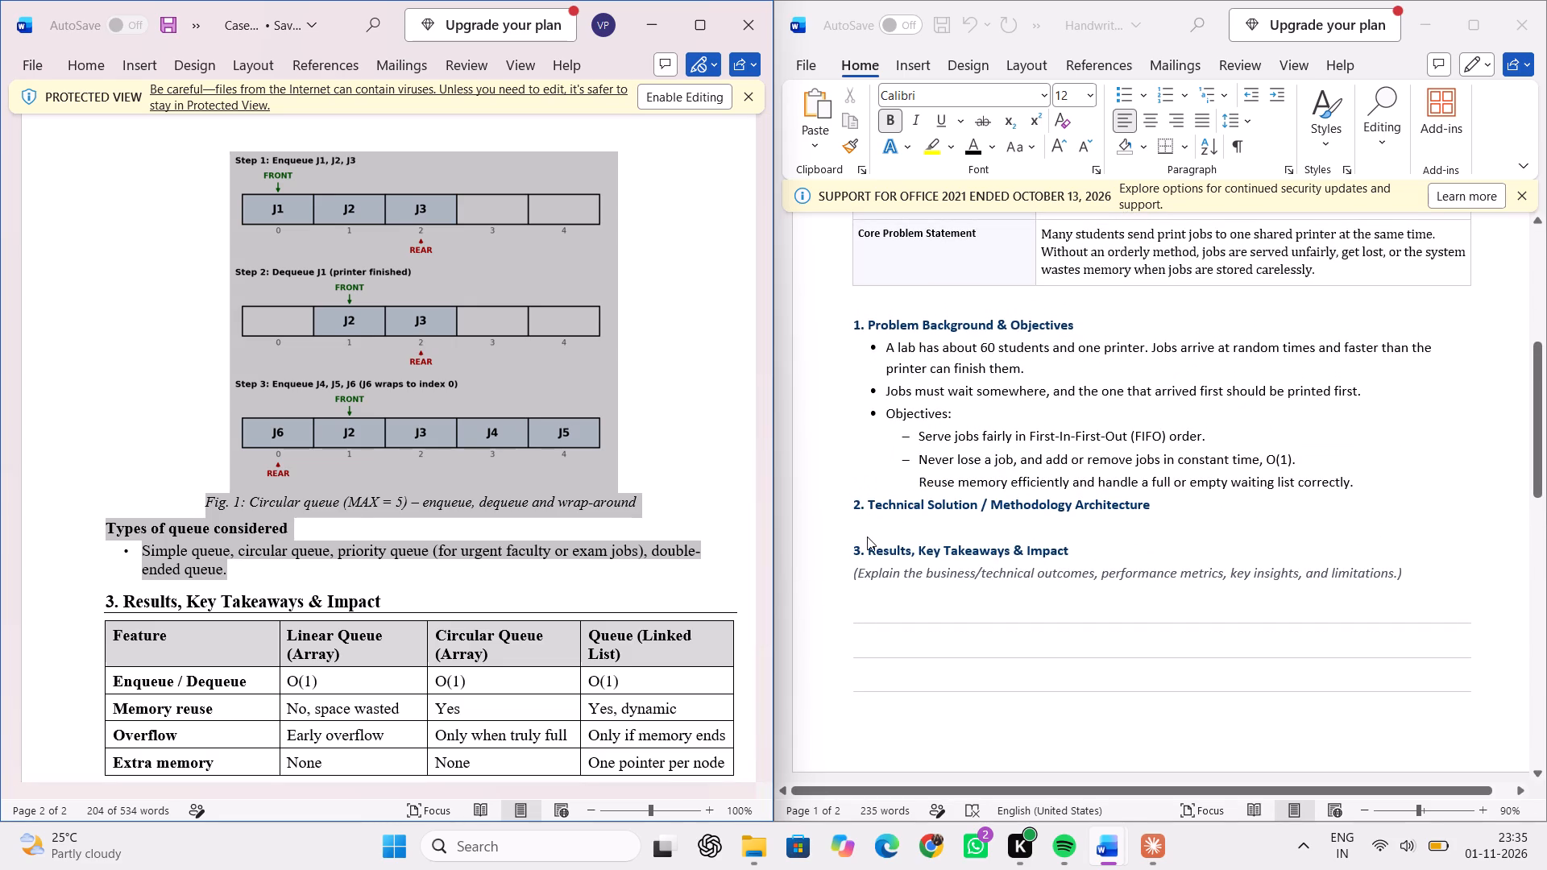
pyautogui.click(865, 532)
pyautogui.hotkey('ctrl', 'v')
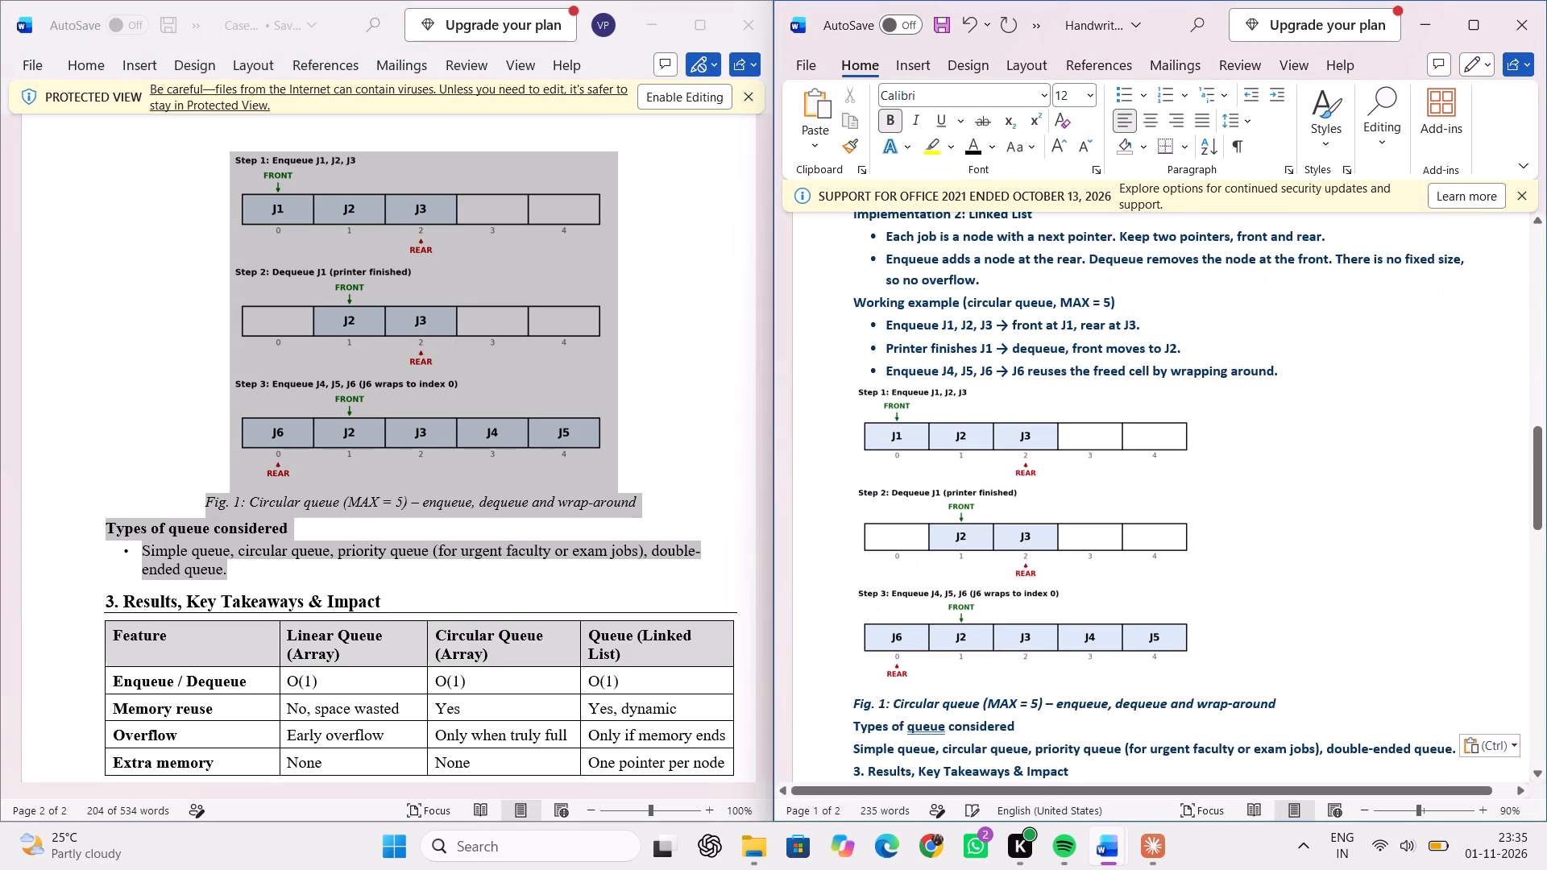
pyautogui.scroll(2, 865, 532)
pyautogui.scroll(-1, 865, 532)
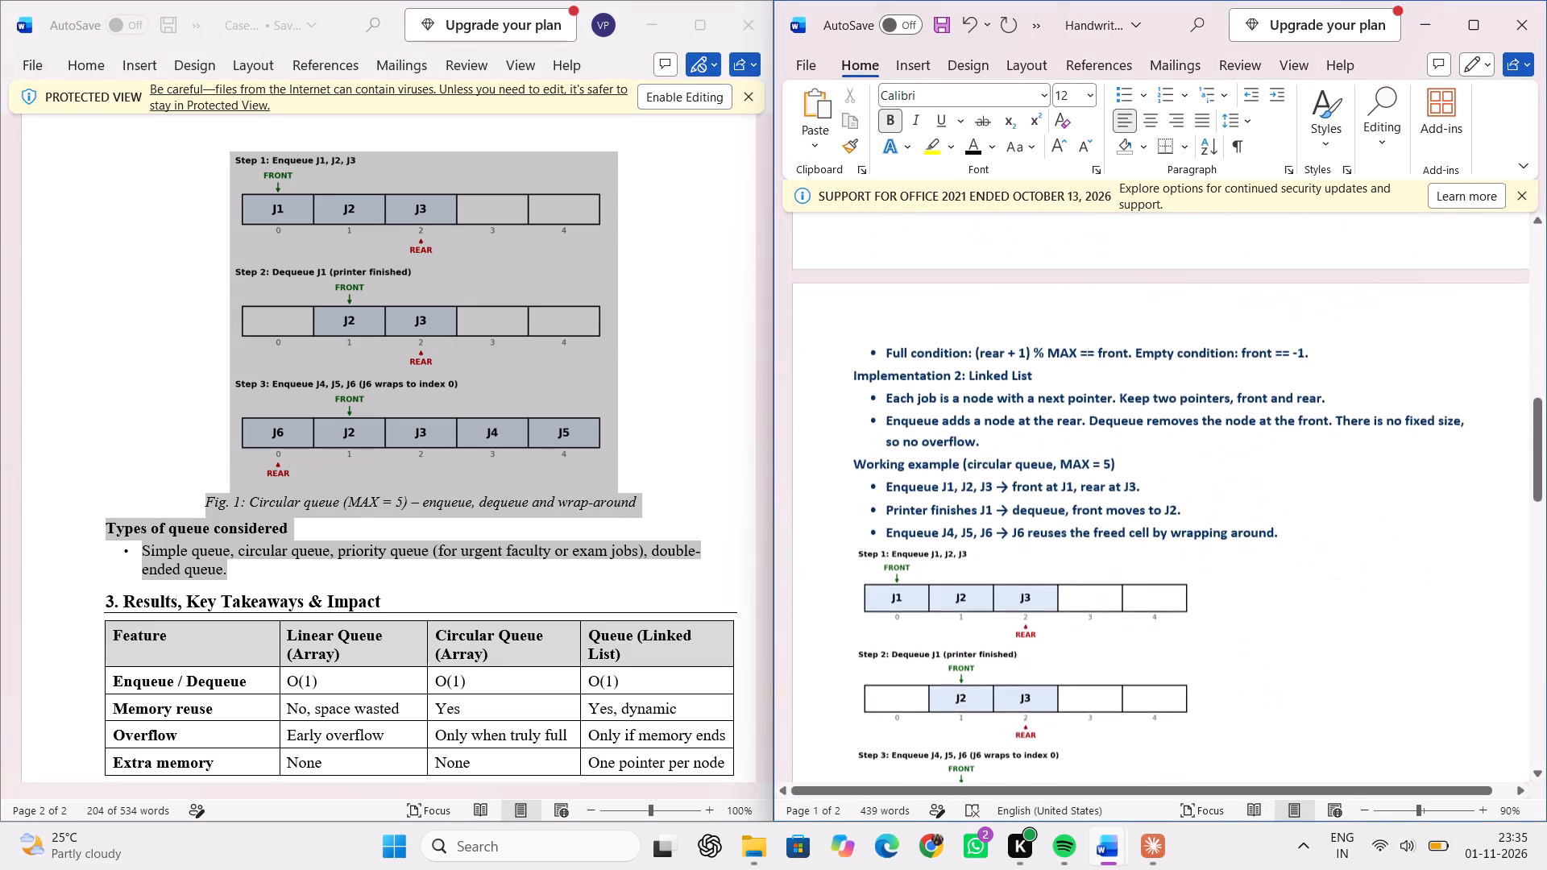
pyautogui.scroll(-1, 865, 532)
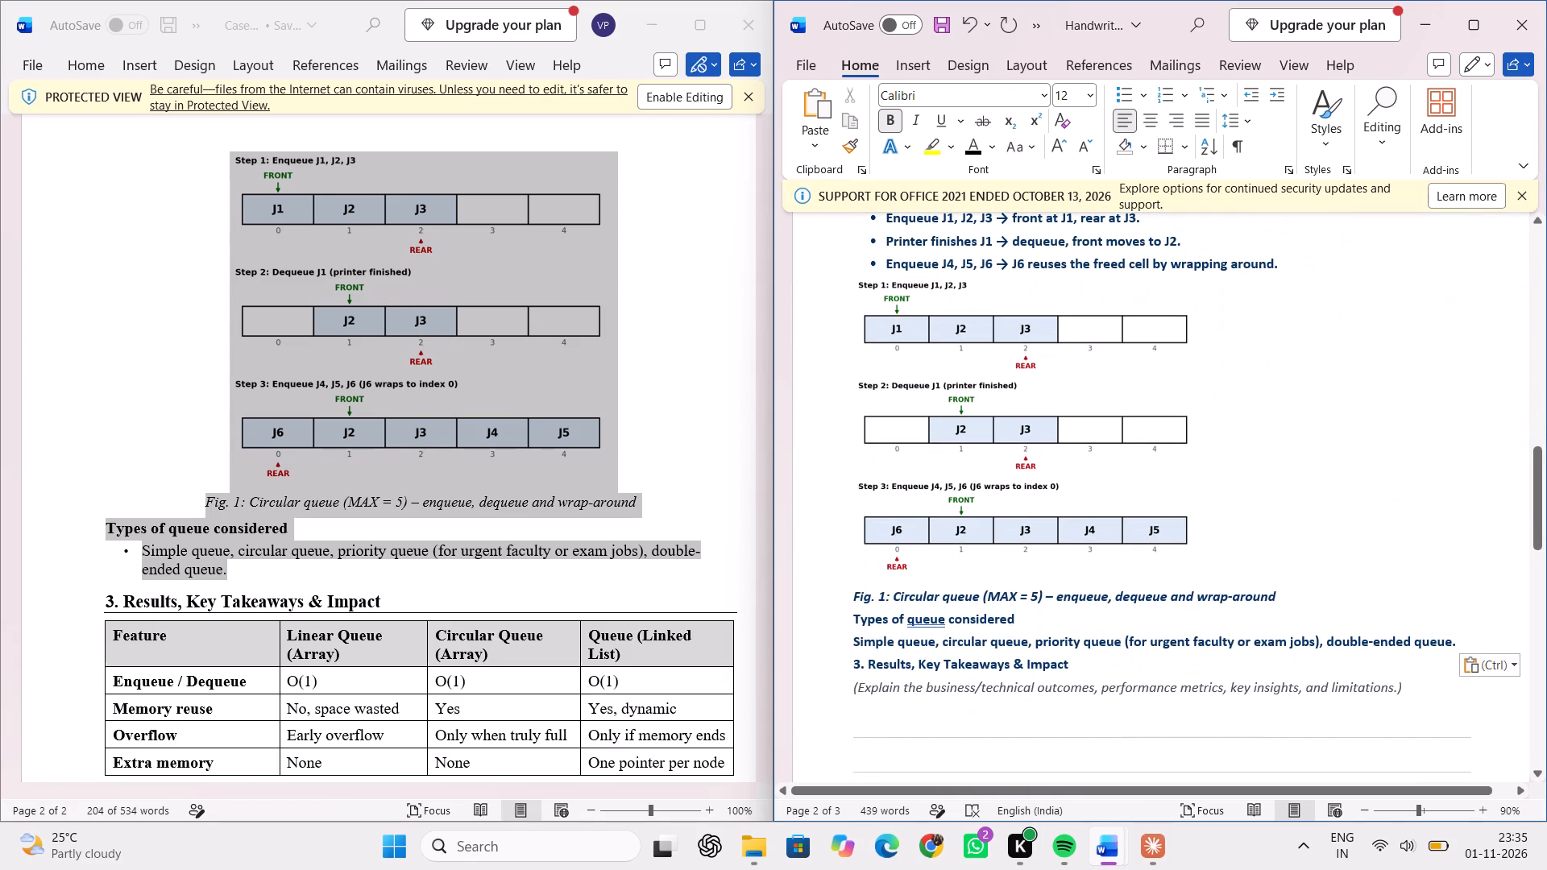
# Remove the bold and apply black font colour to the pasted section 2 text above the circular queue picture.
pyautogui.scroll(3, 865, 539)
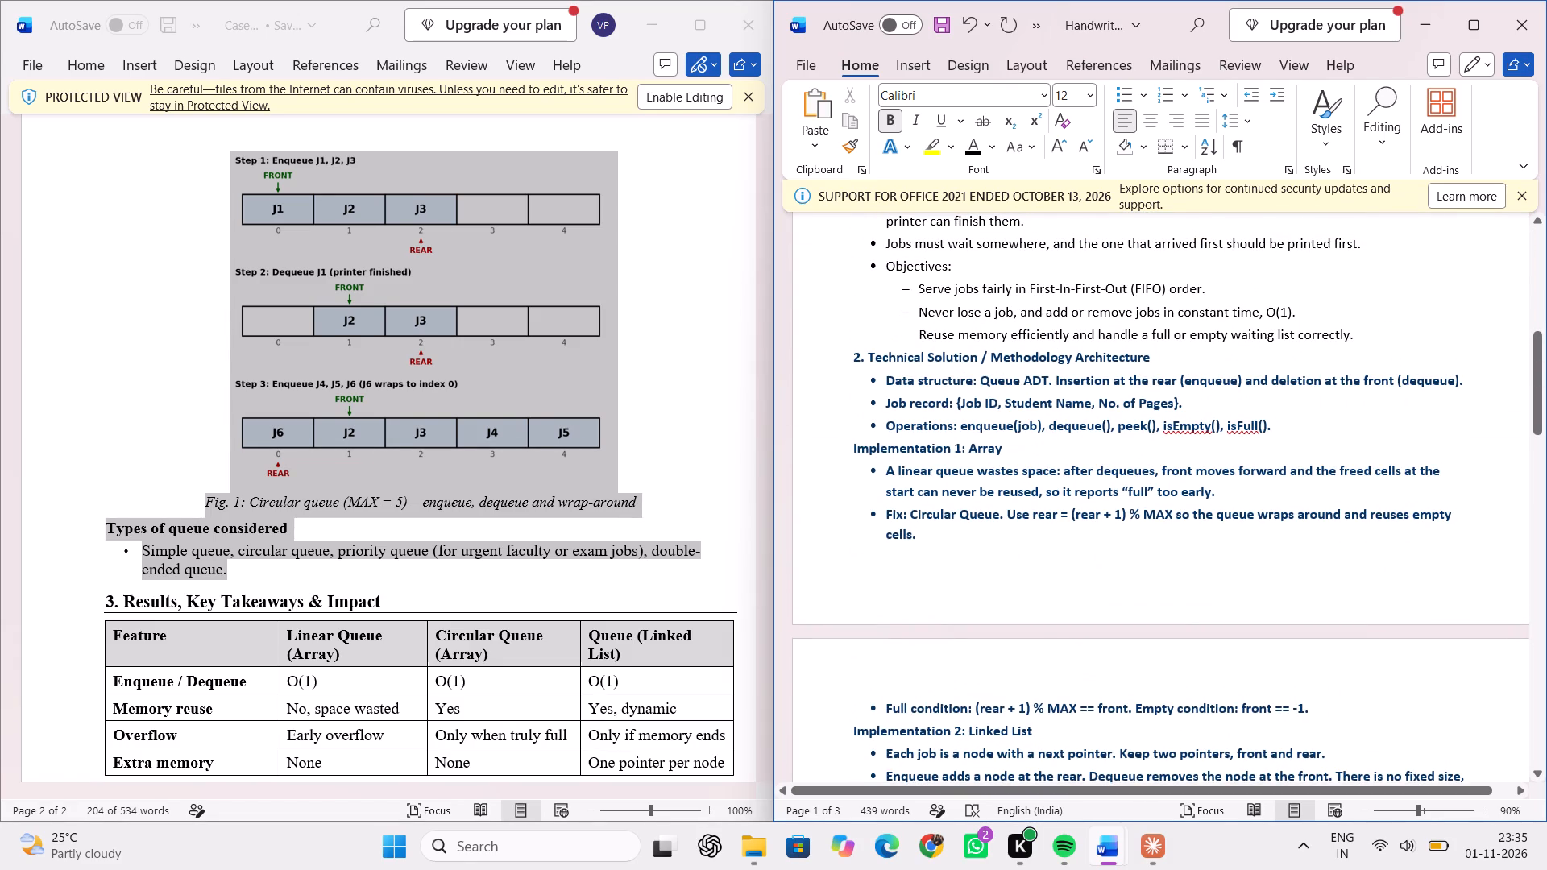
pyautogui.moveTo(864, 379); pyautogui.dragTo(1027, 780)
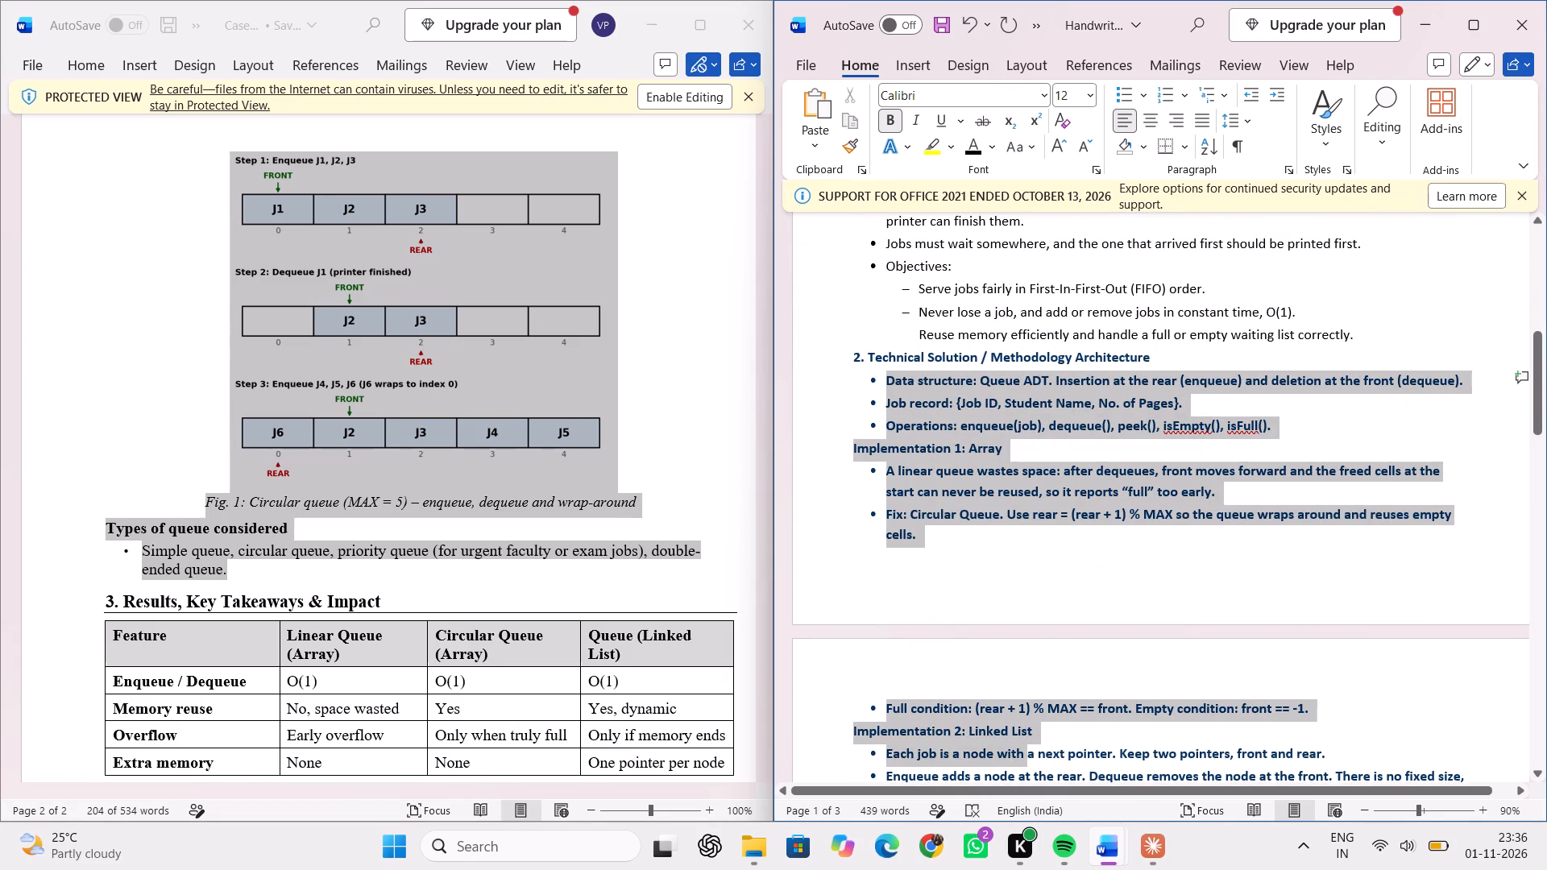
pyautogui.moveTo(1027, 780); pyautogui.dragTo(1220, 612)
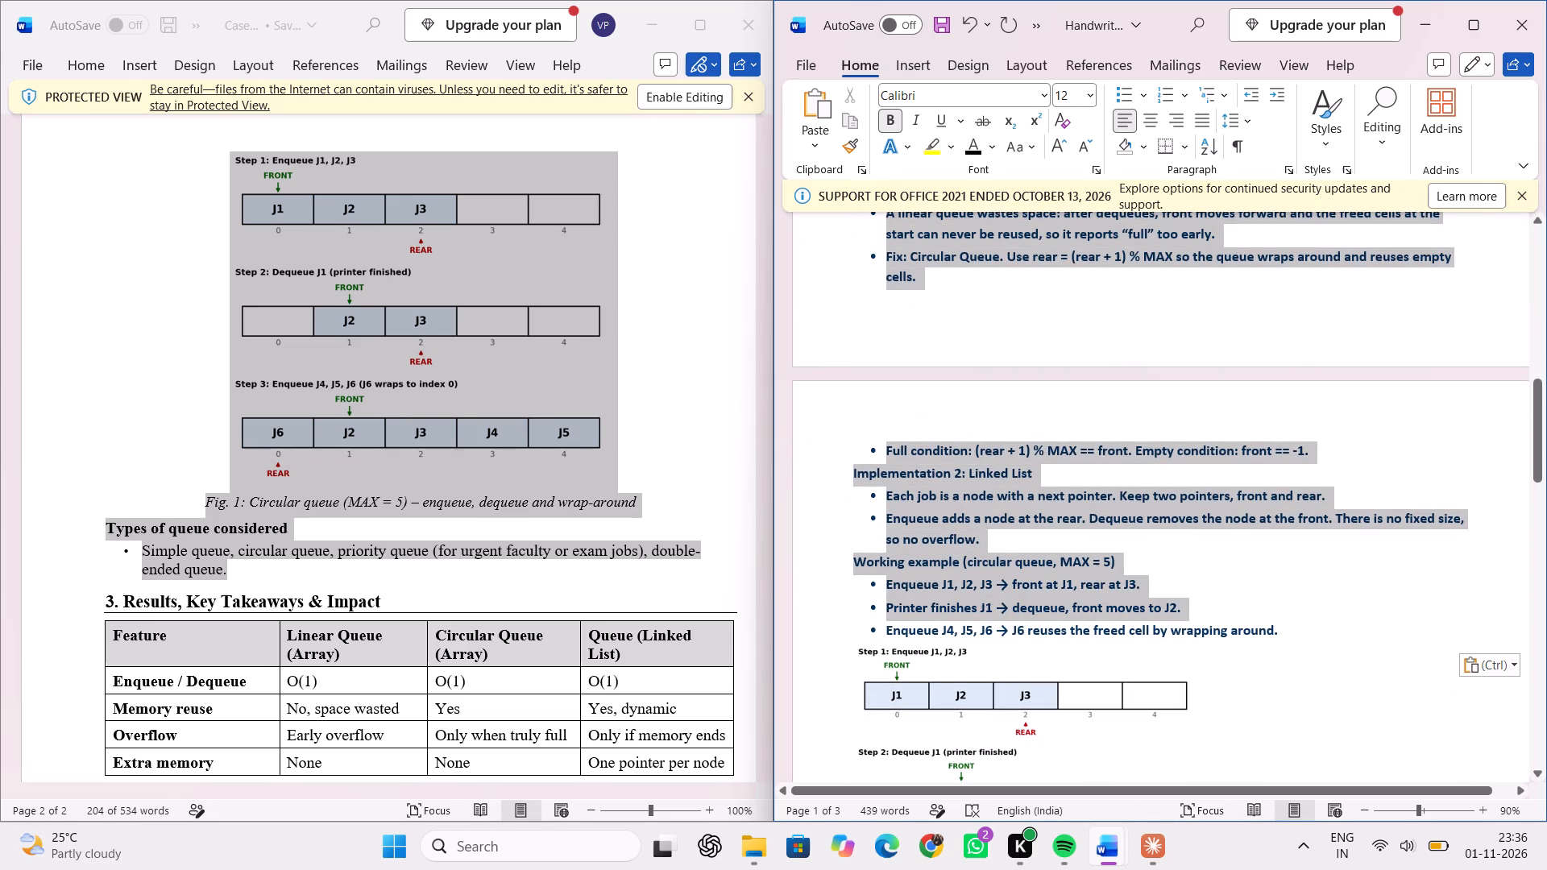
pyautogui.moveTo(1220, 612); pyautogui.dragTo(1275, 624)
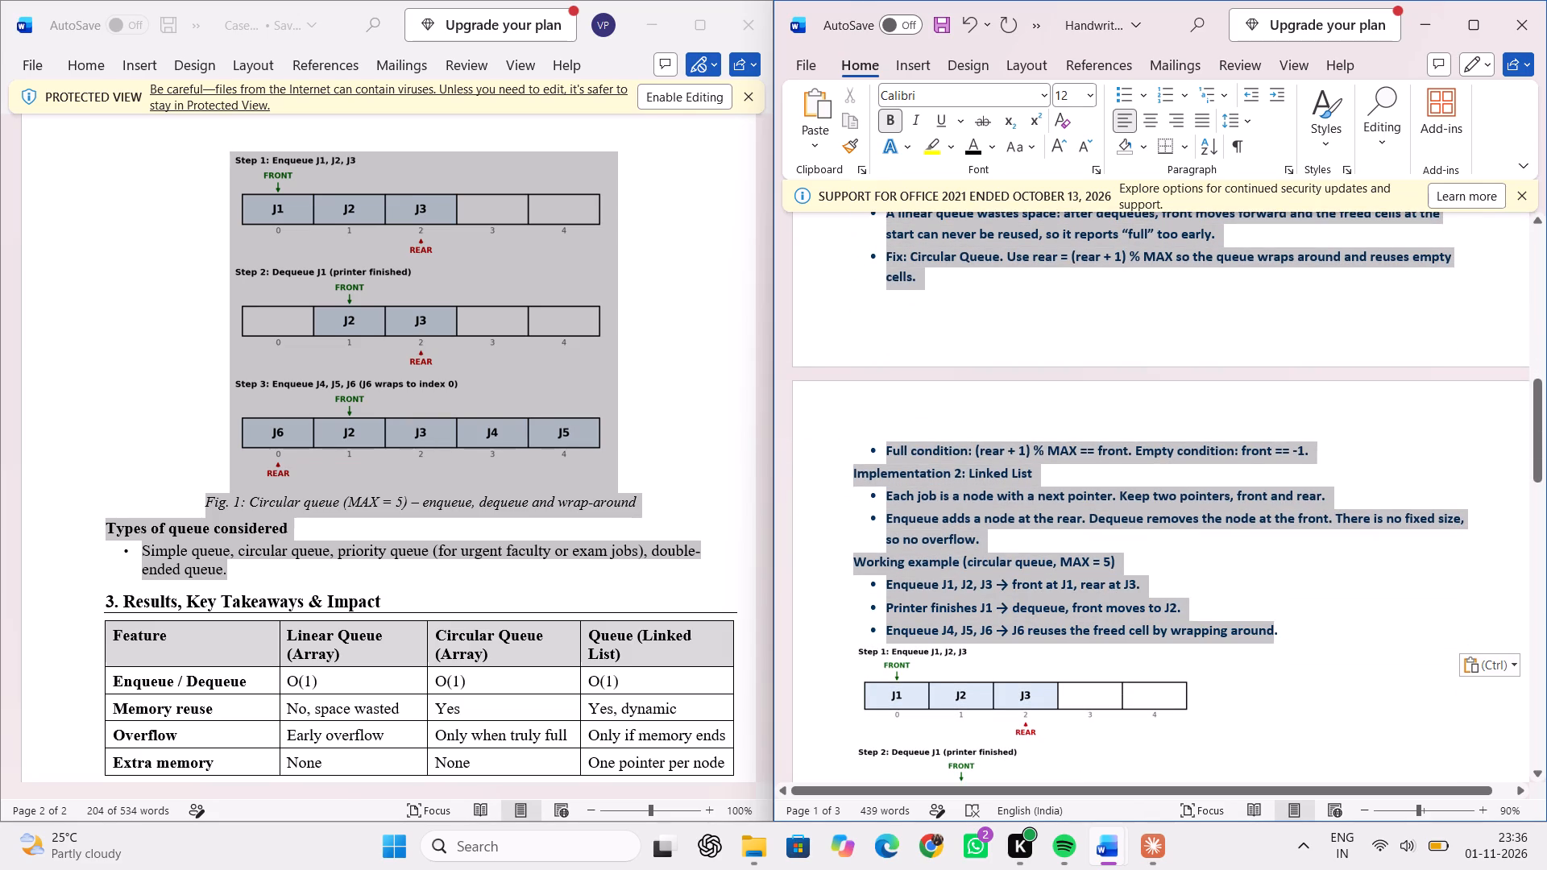
pyautogui.moveTo(1275, 624); pyautogui.dragTo(1274, 628)
pyautogui.moveTo(1274, 628); pyautogui.dragTo(1279, 628)
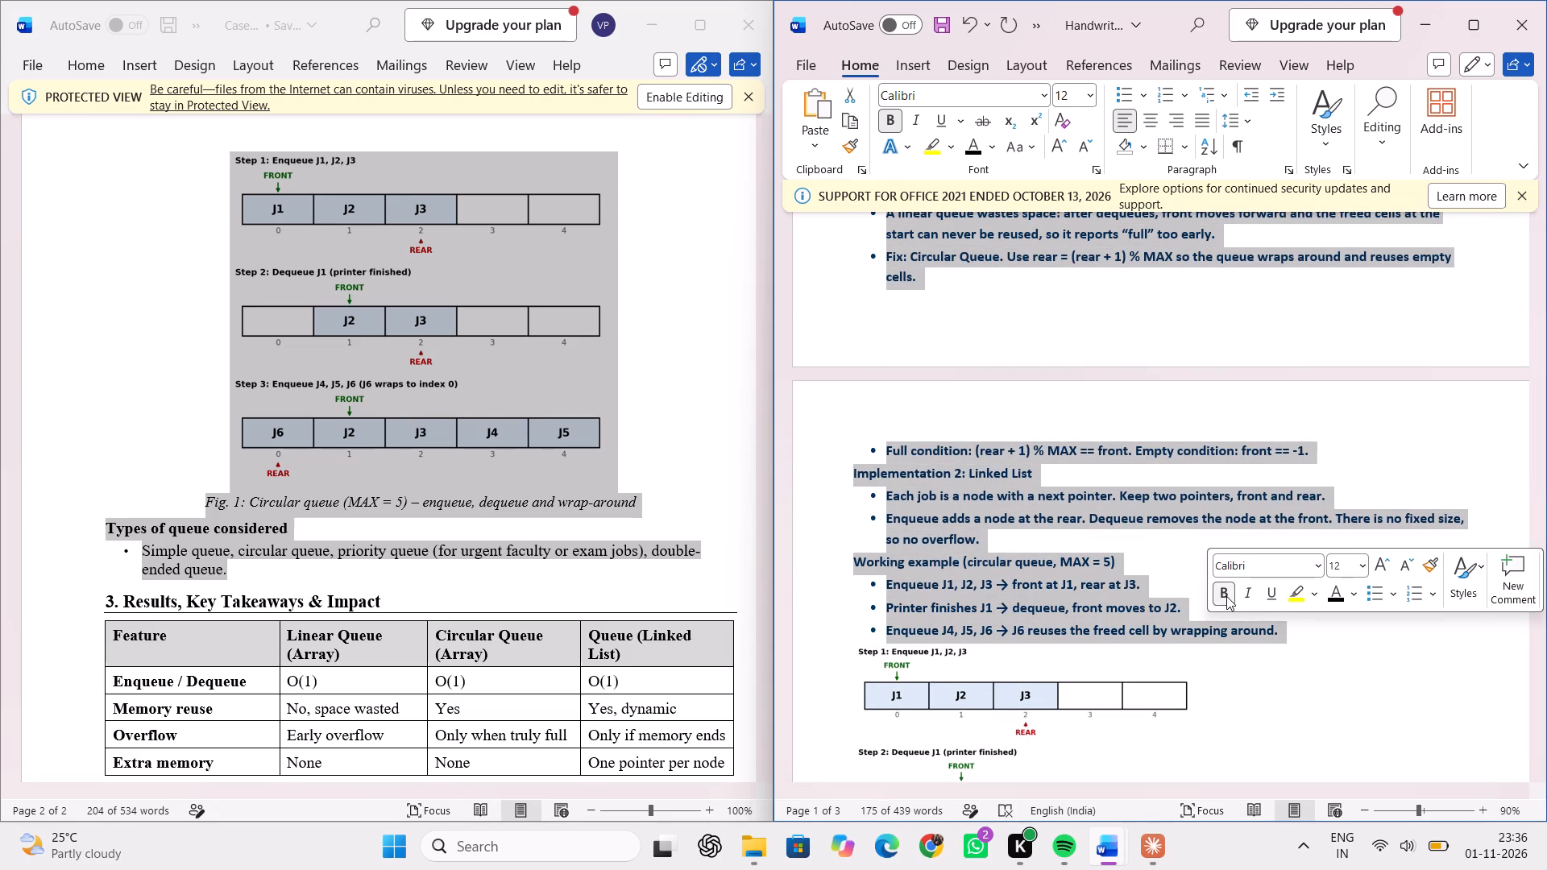
pyautogui.click(1226, 596)
pyautogui.click(1342, 595)
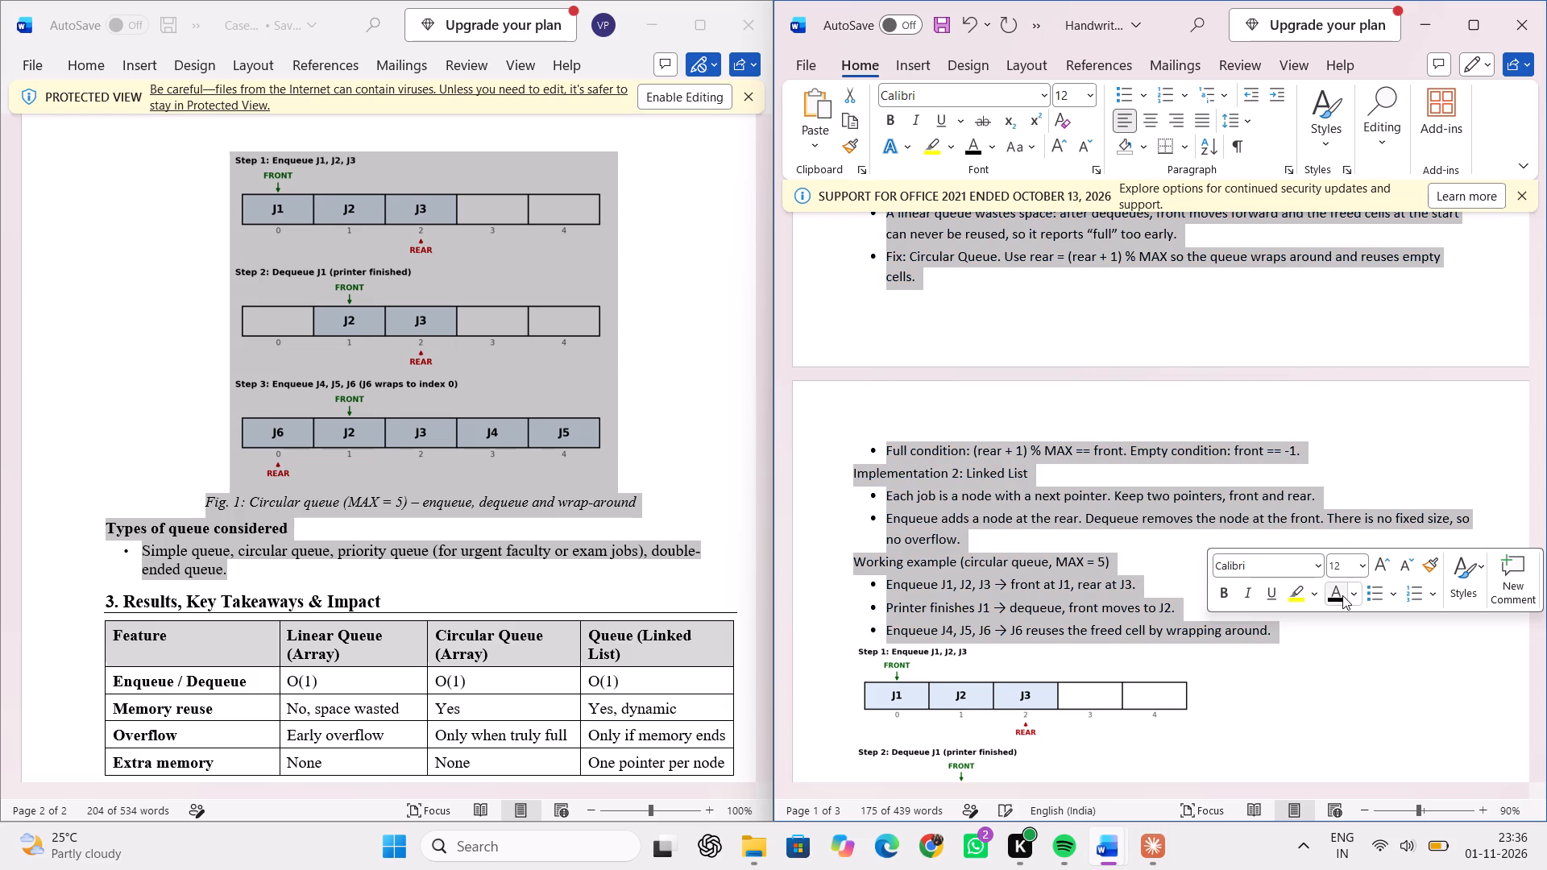
pyautogui.click(840, 617)
pyautogui.click(833, 387)
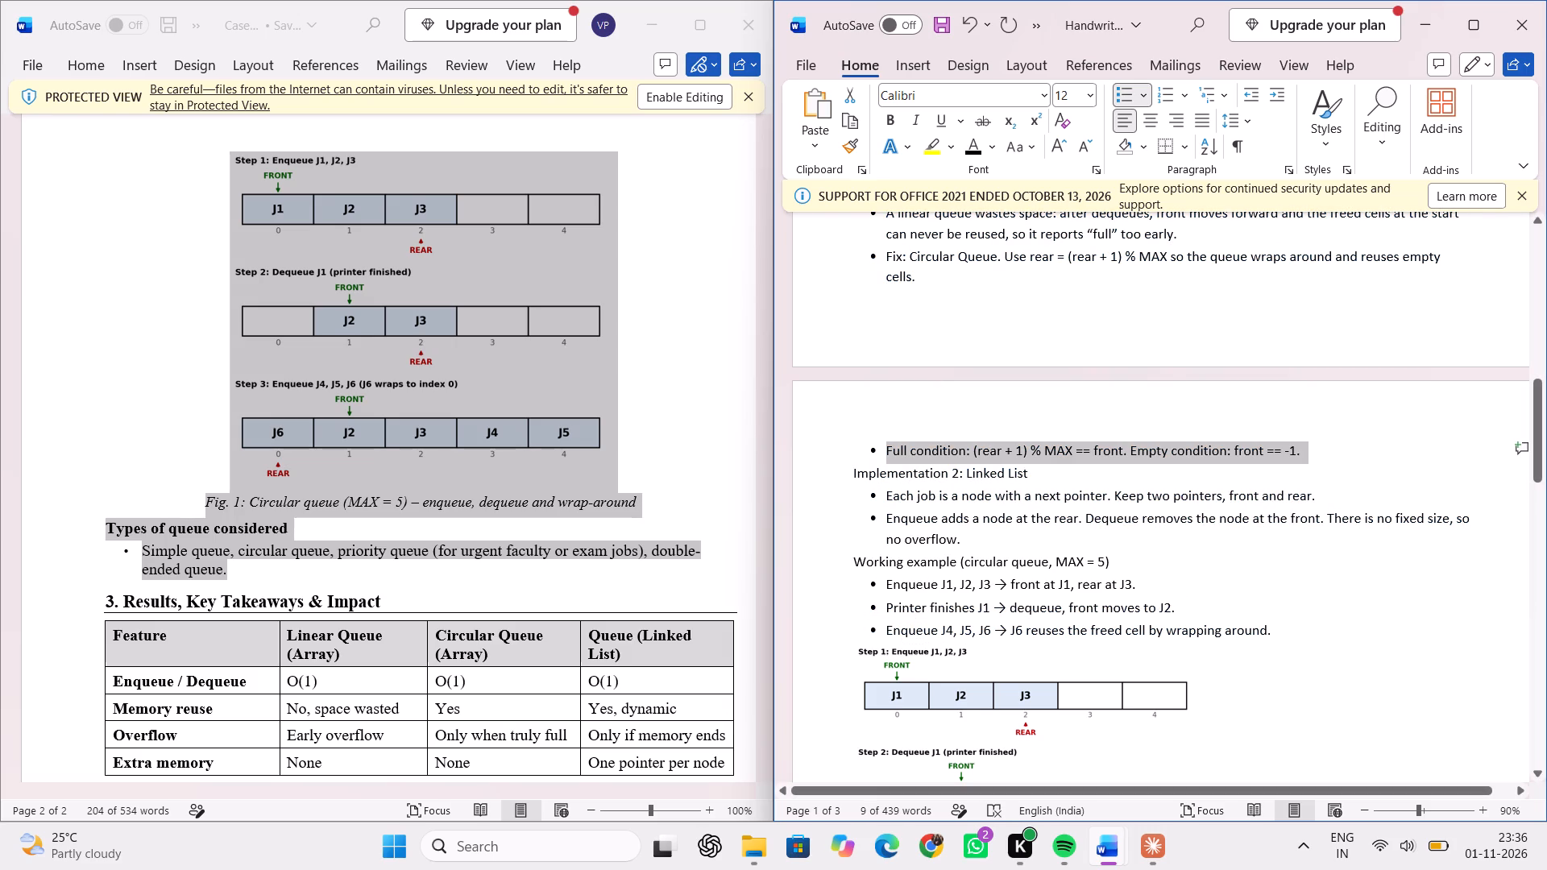
pyautogui.click(833, 387)
# Compare the worksheet's pasted section 2 text and sub-headings with the source document's section 2.
pyautogui.scroll(1, 871, 499)
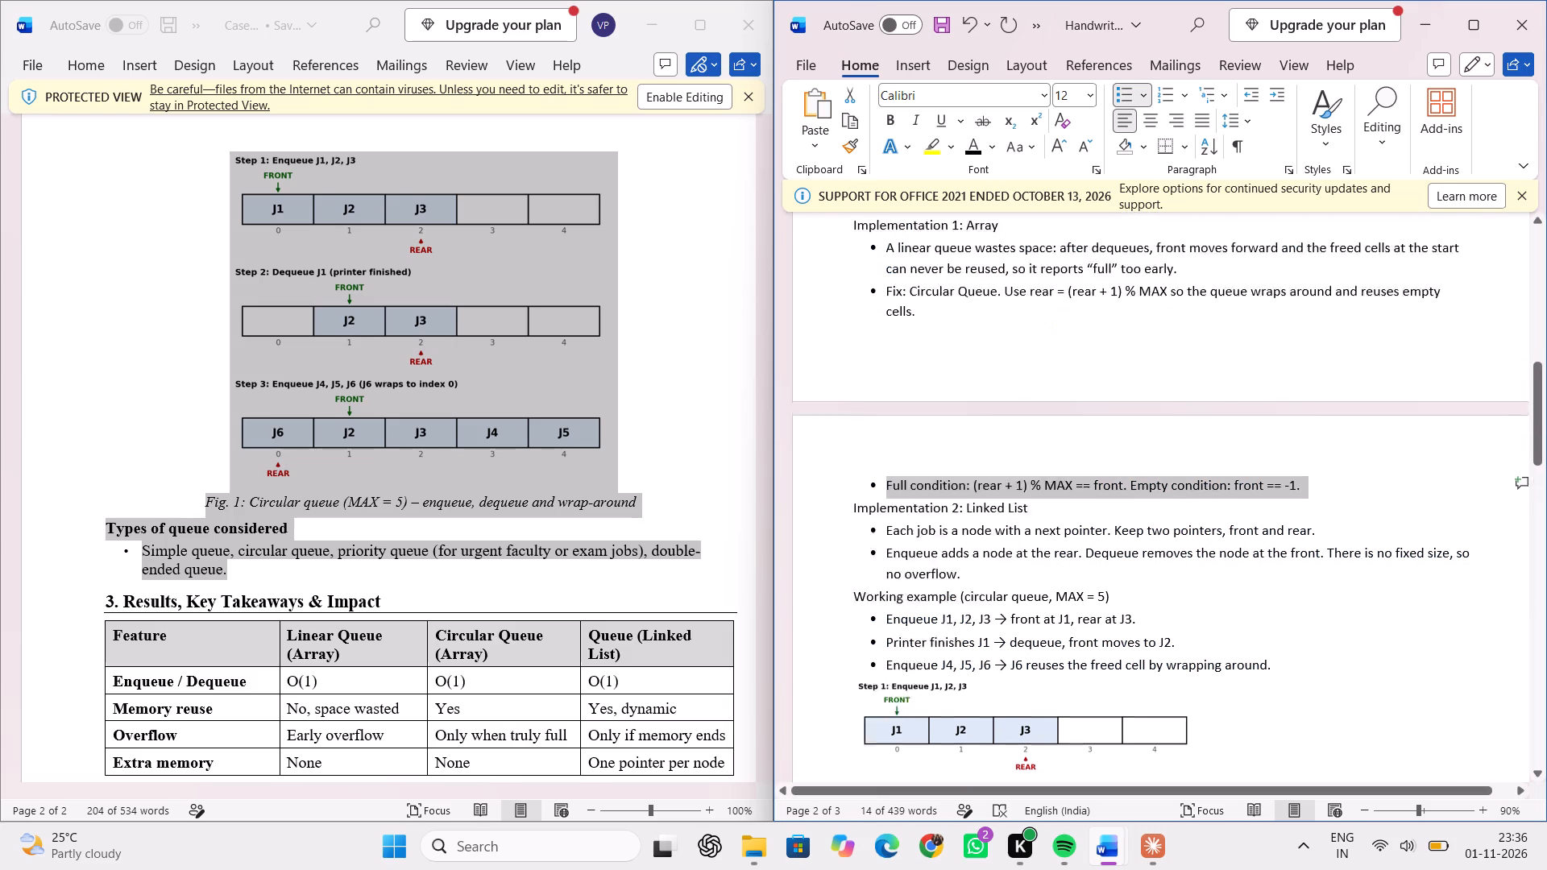
pyautogui.scroll(2, 871, 499)
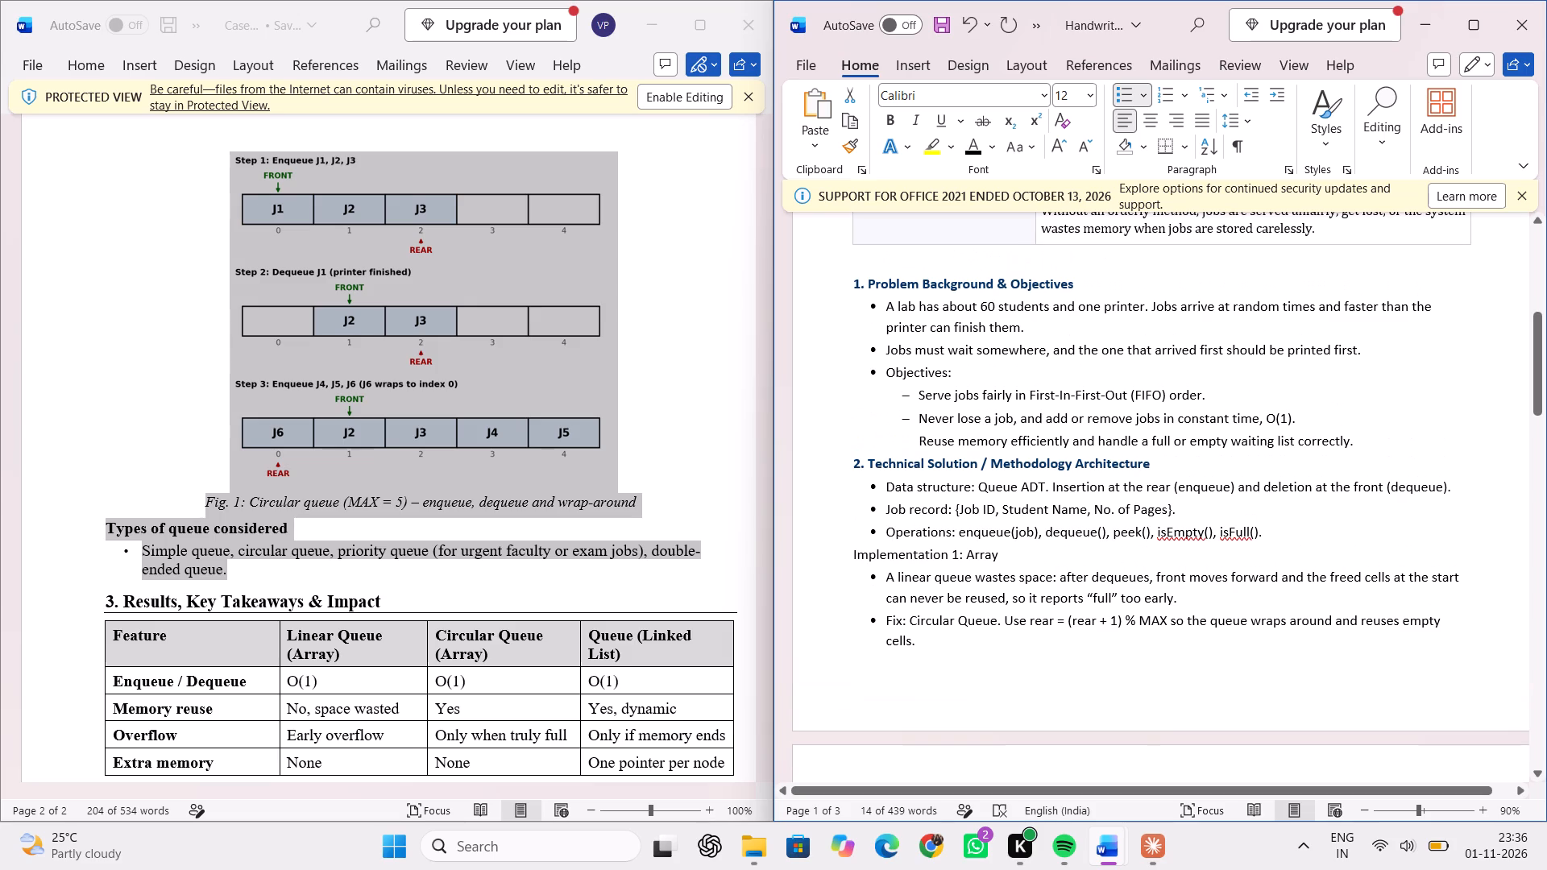
pyautogui.click(89, 383)
pyautogui.scroll(3, 89, 383)
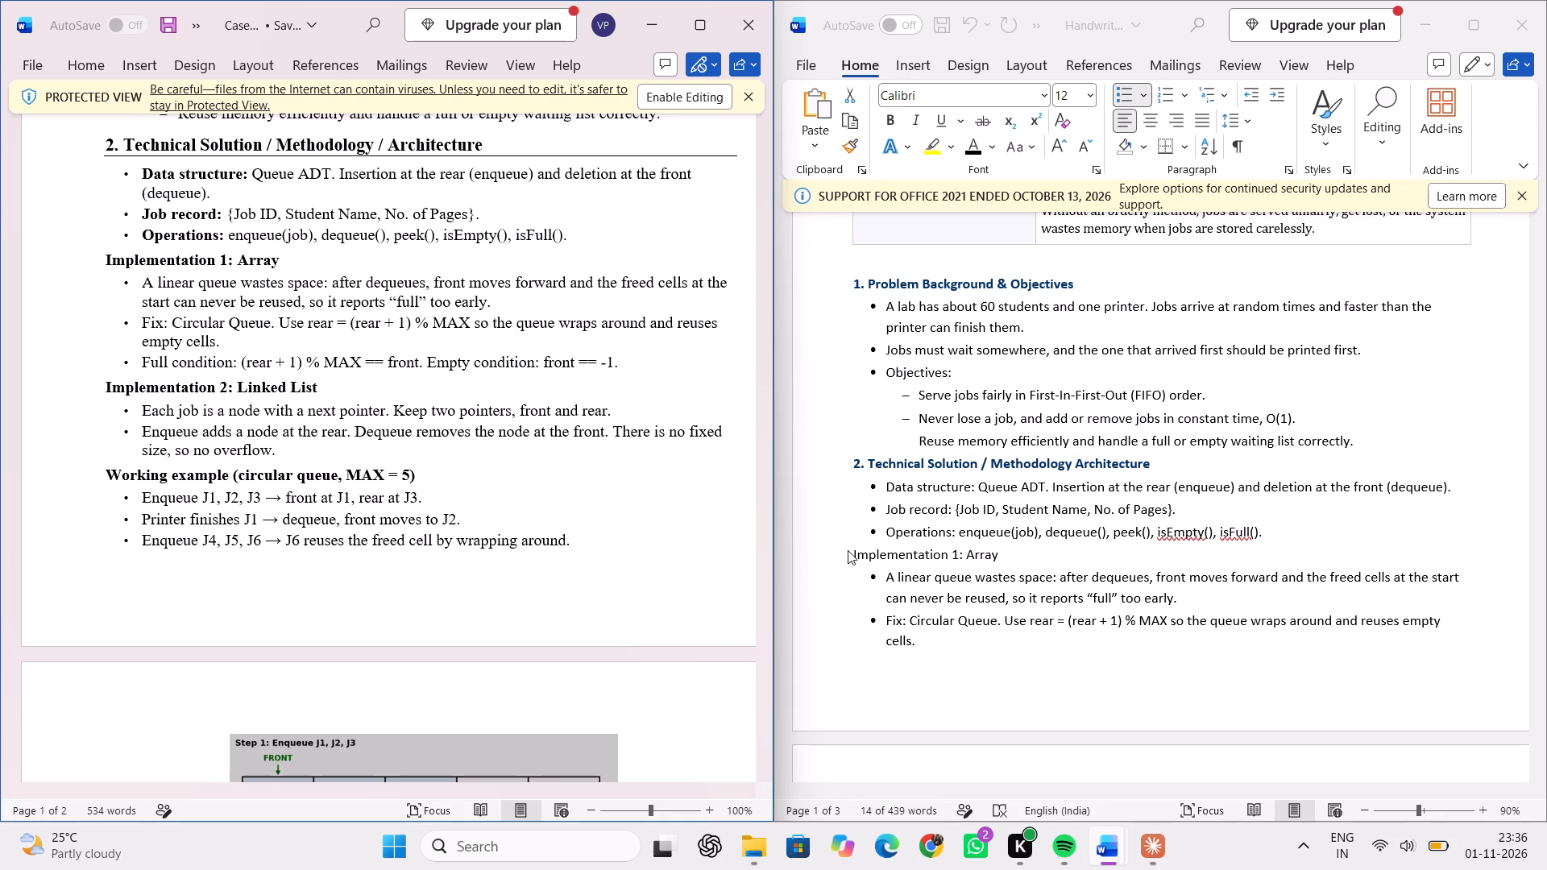
pyautogui.scroll(-2, 848, 550)
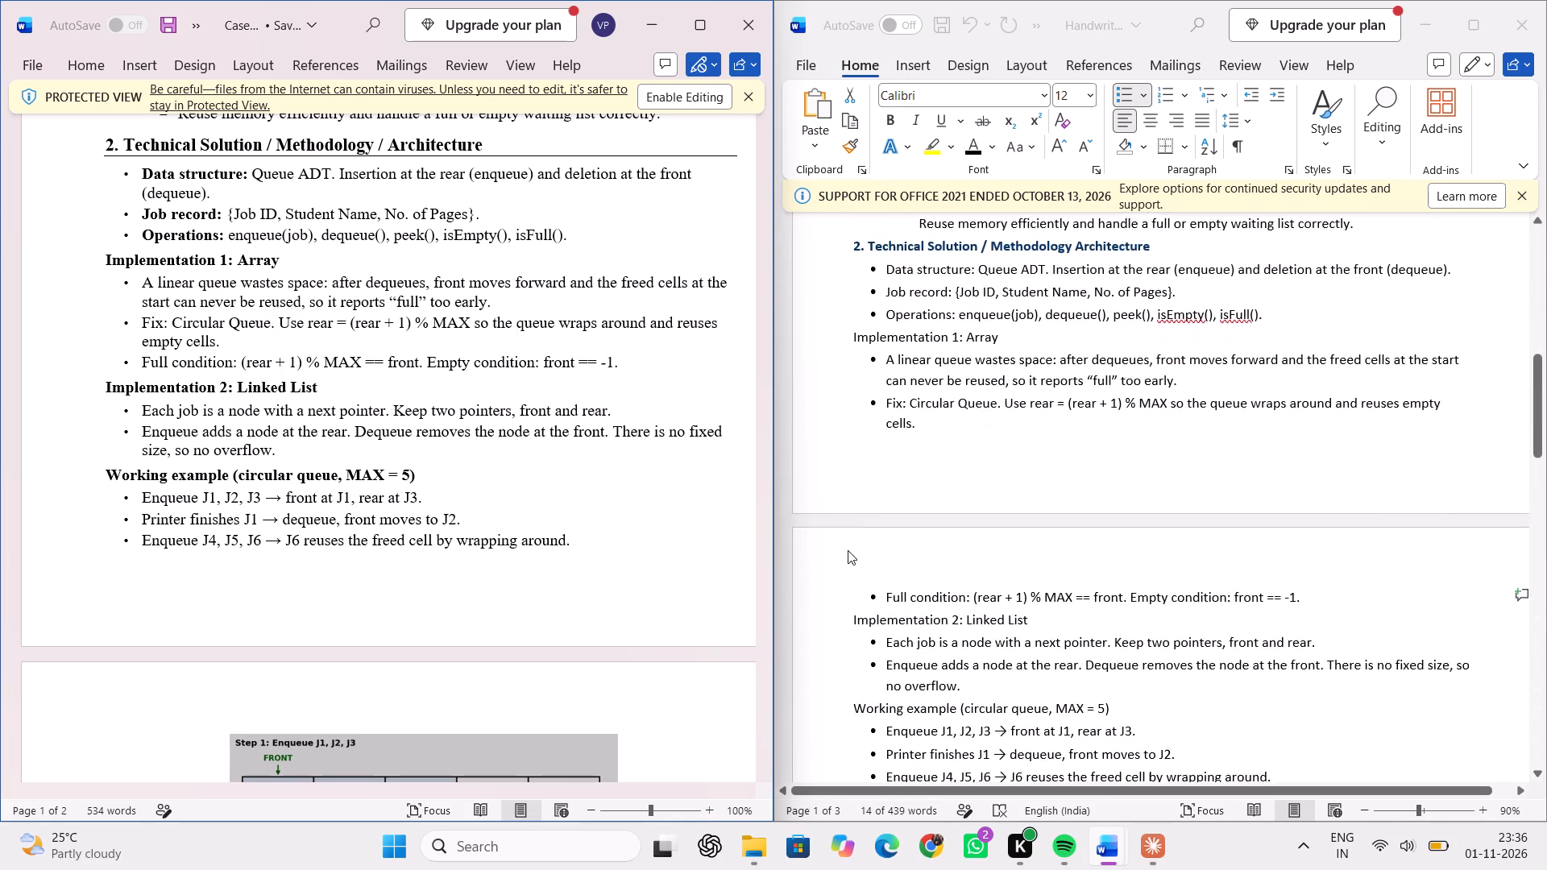
pyautogui.scroll(-2, 848, 550)
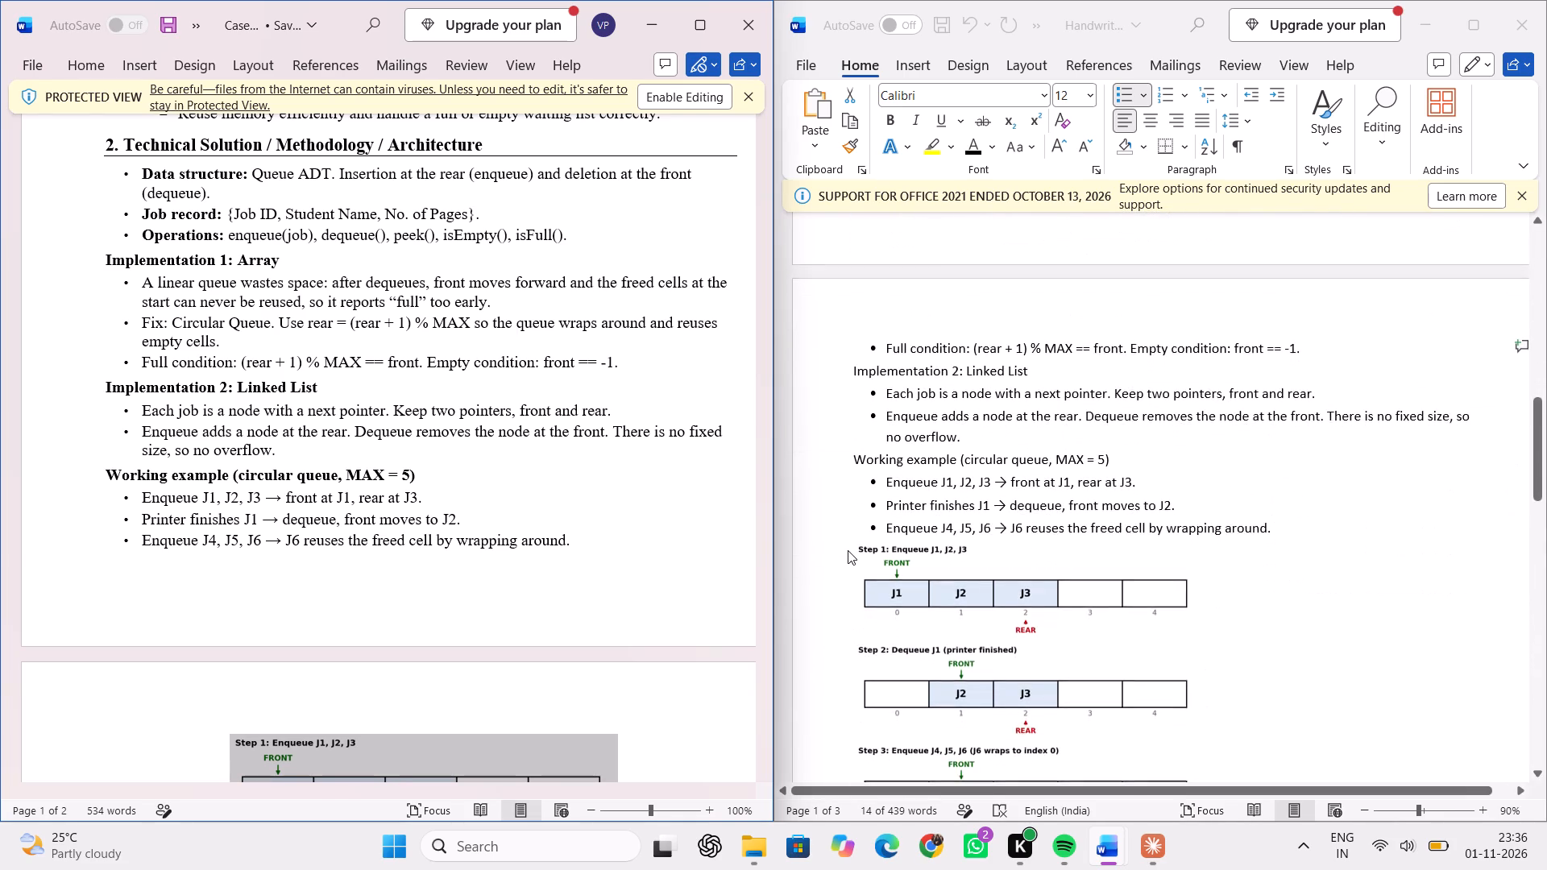
pyautogui.scroll(-1, 848, 550)
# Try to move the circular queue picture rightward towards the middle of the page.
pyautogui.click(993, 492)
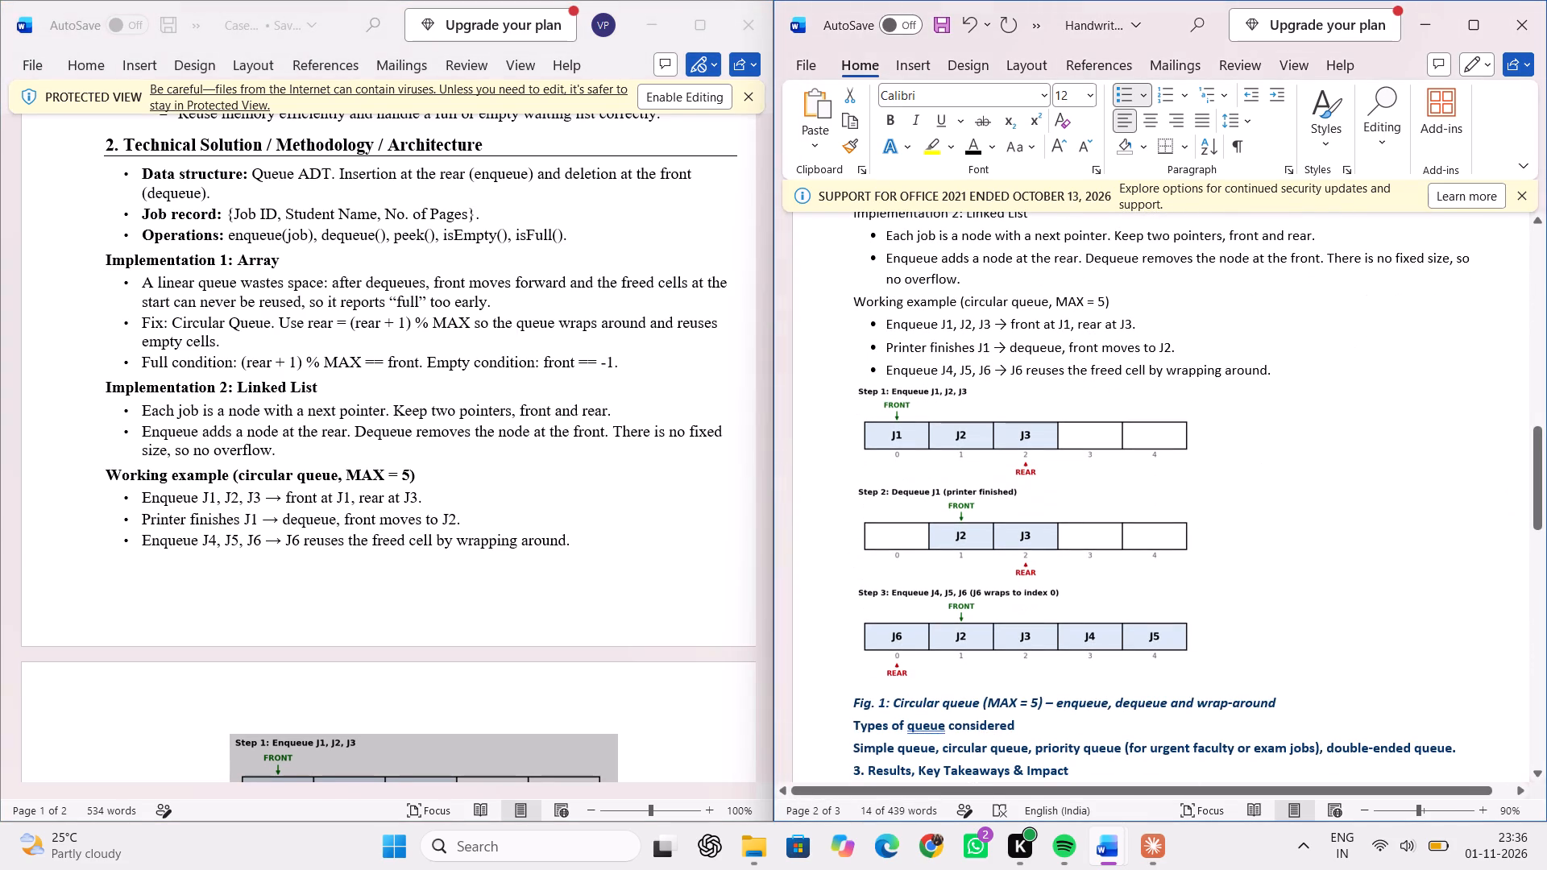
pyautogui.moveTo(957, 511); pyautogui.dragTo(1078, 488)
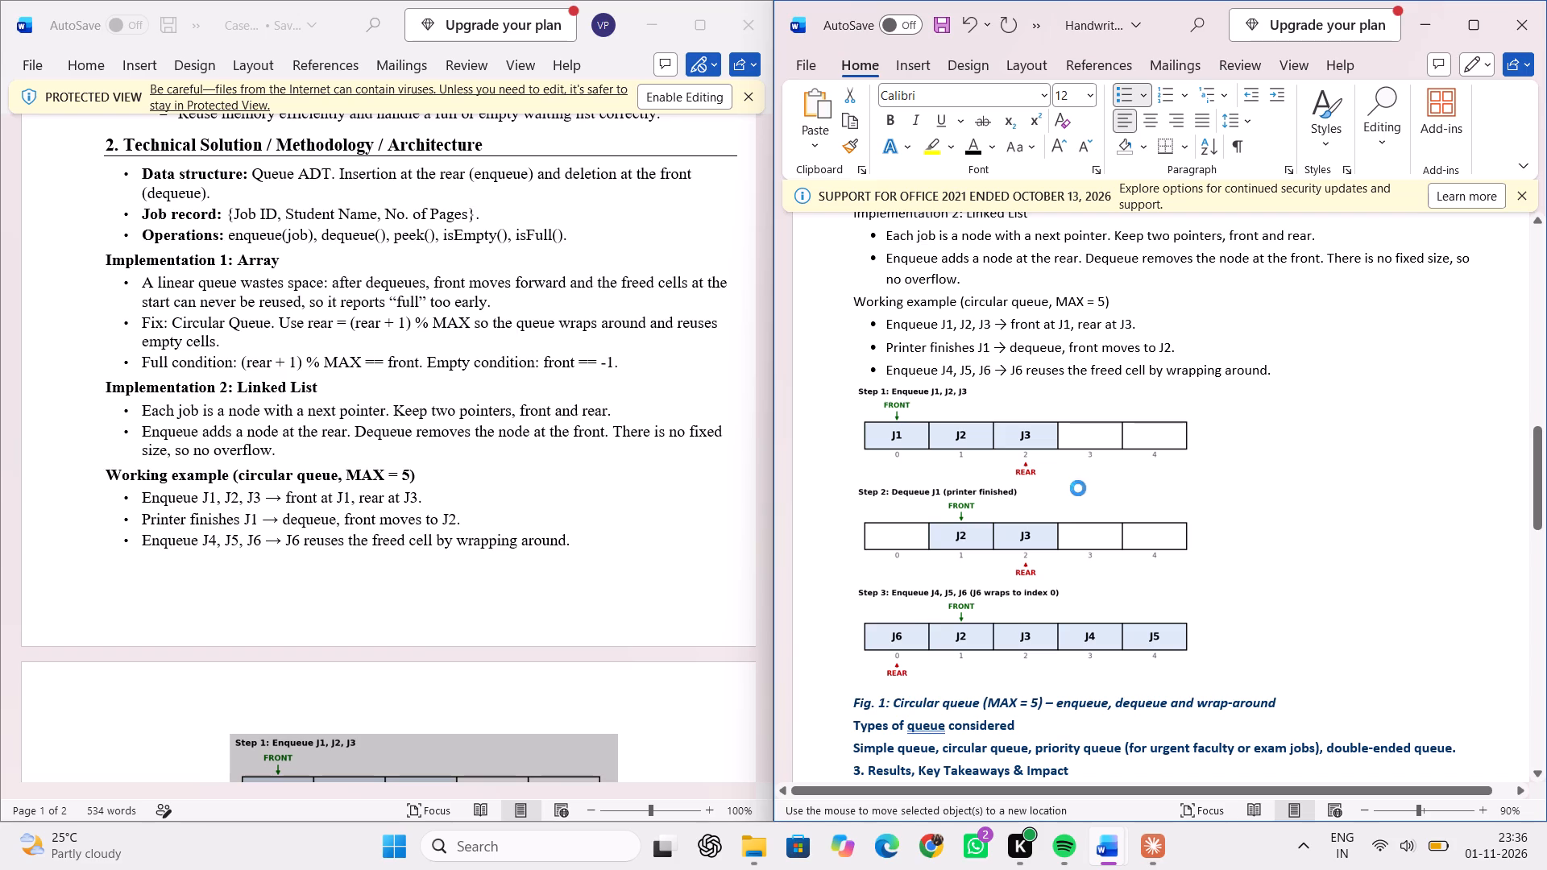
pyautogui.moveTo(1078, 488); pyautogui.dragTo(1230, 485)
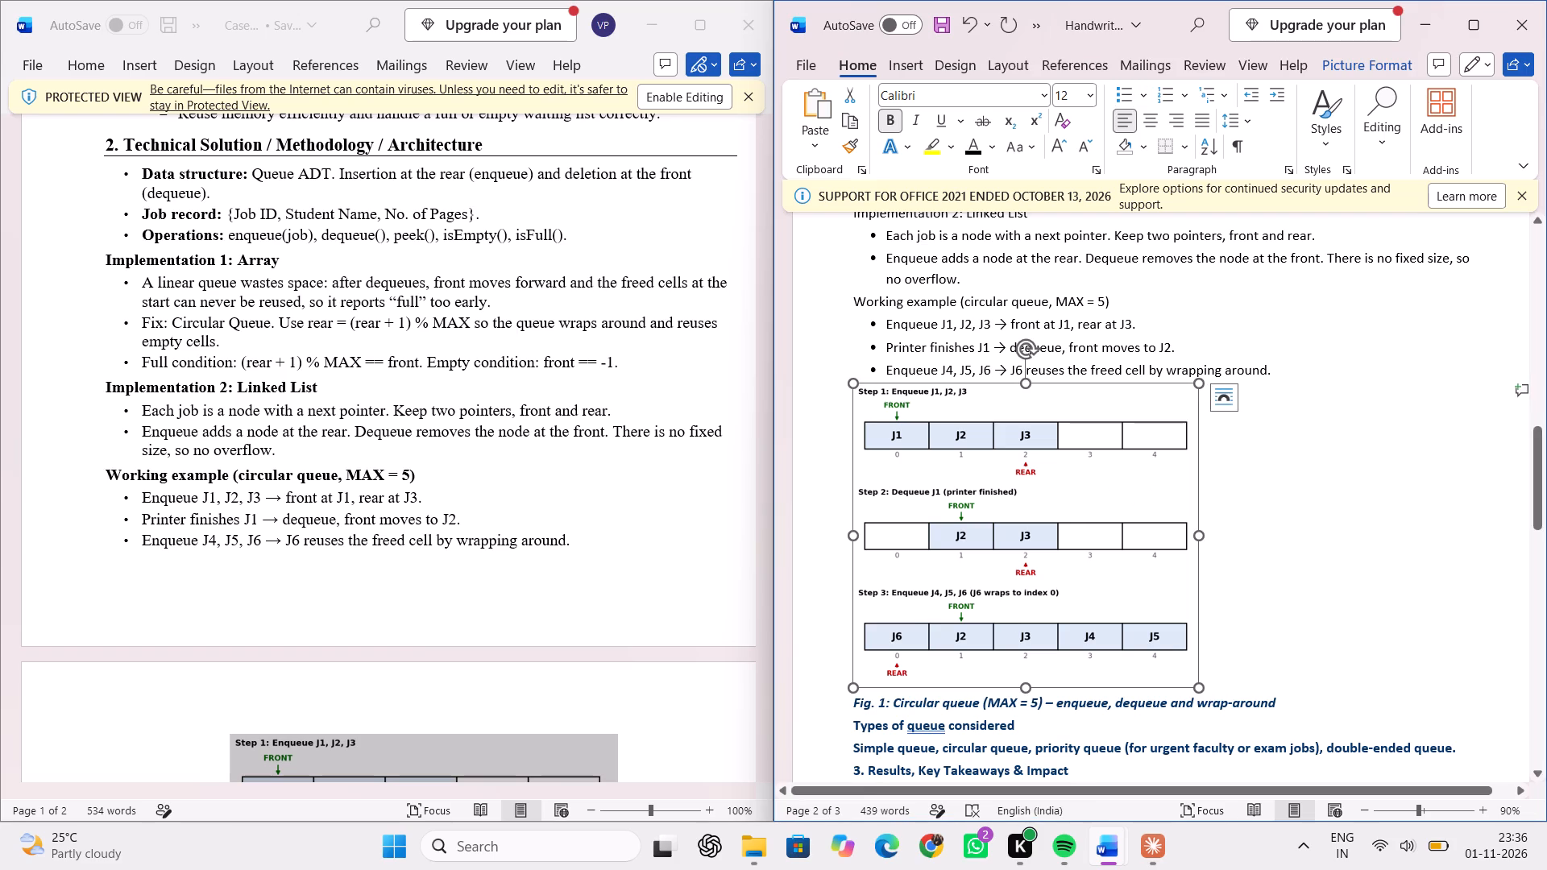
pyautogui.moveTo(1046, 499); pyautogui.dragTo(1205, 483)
# Stretch the circular queue picture towards the right margin, then narrow it from its left edge to slightly wider than pasted, keeping its height.
pyautogui.moveTo(1202, 536); pyautogui.dragTo(1369, 528)
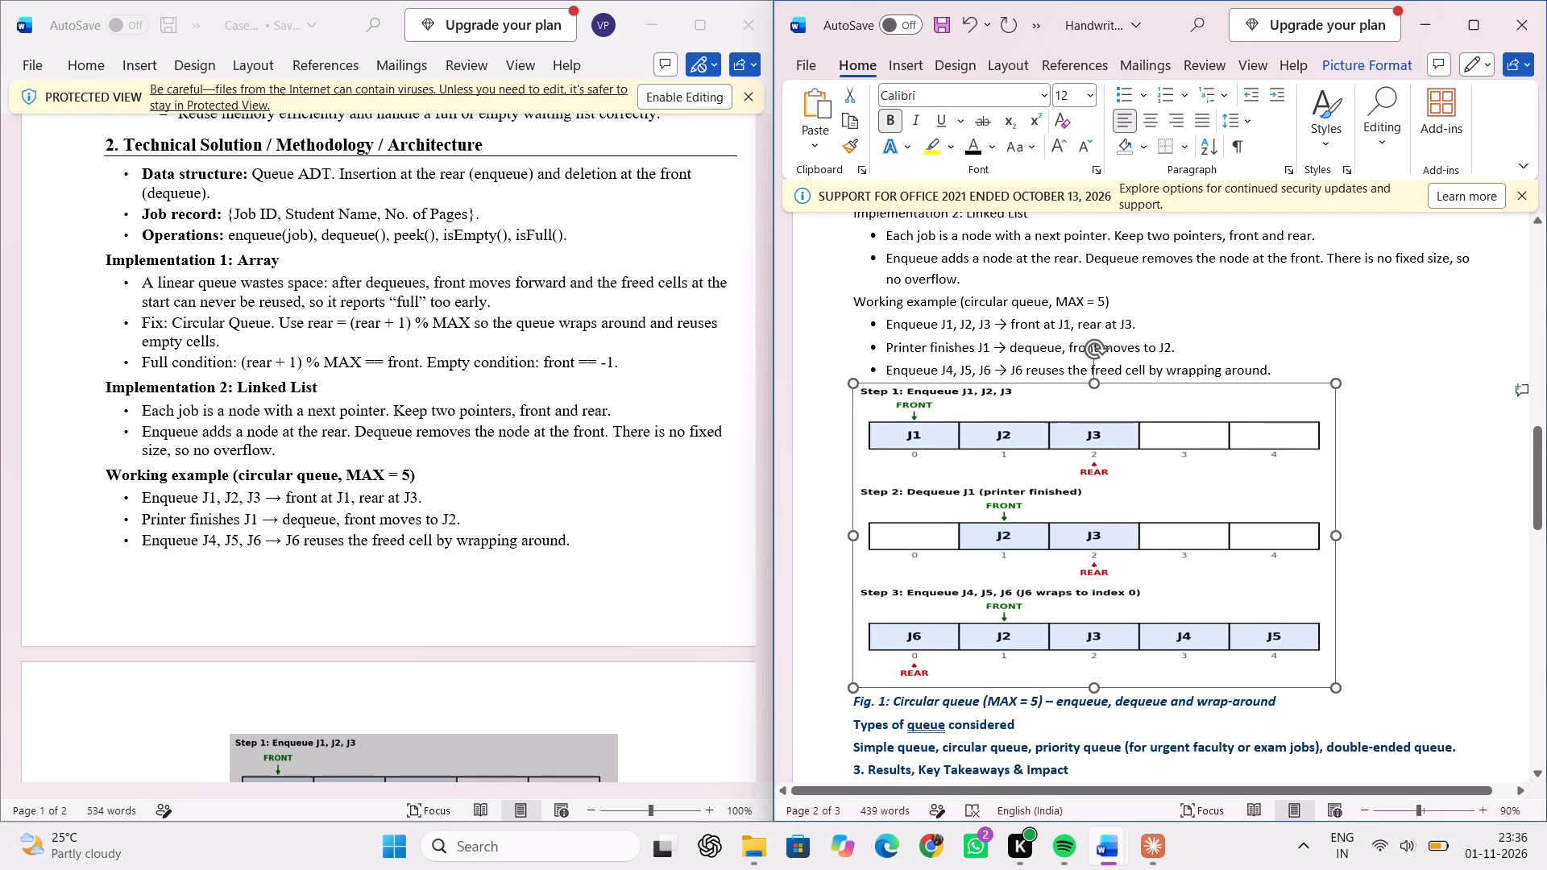
pyautogui.moveTo(1369, 528); pyautogui.dragTo(1431, 535)
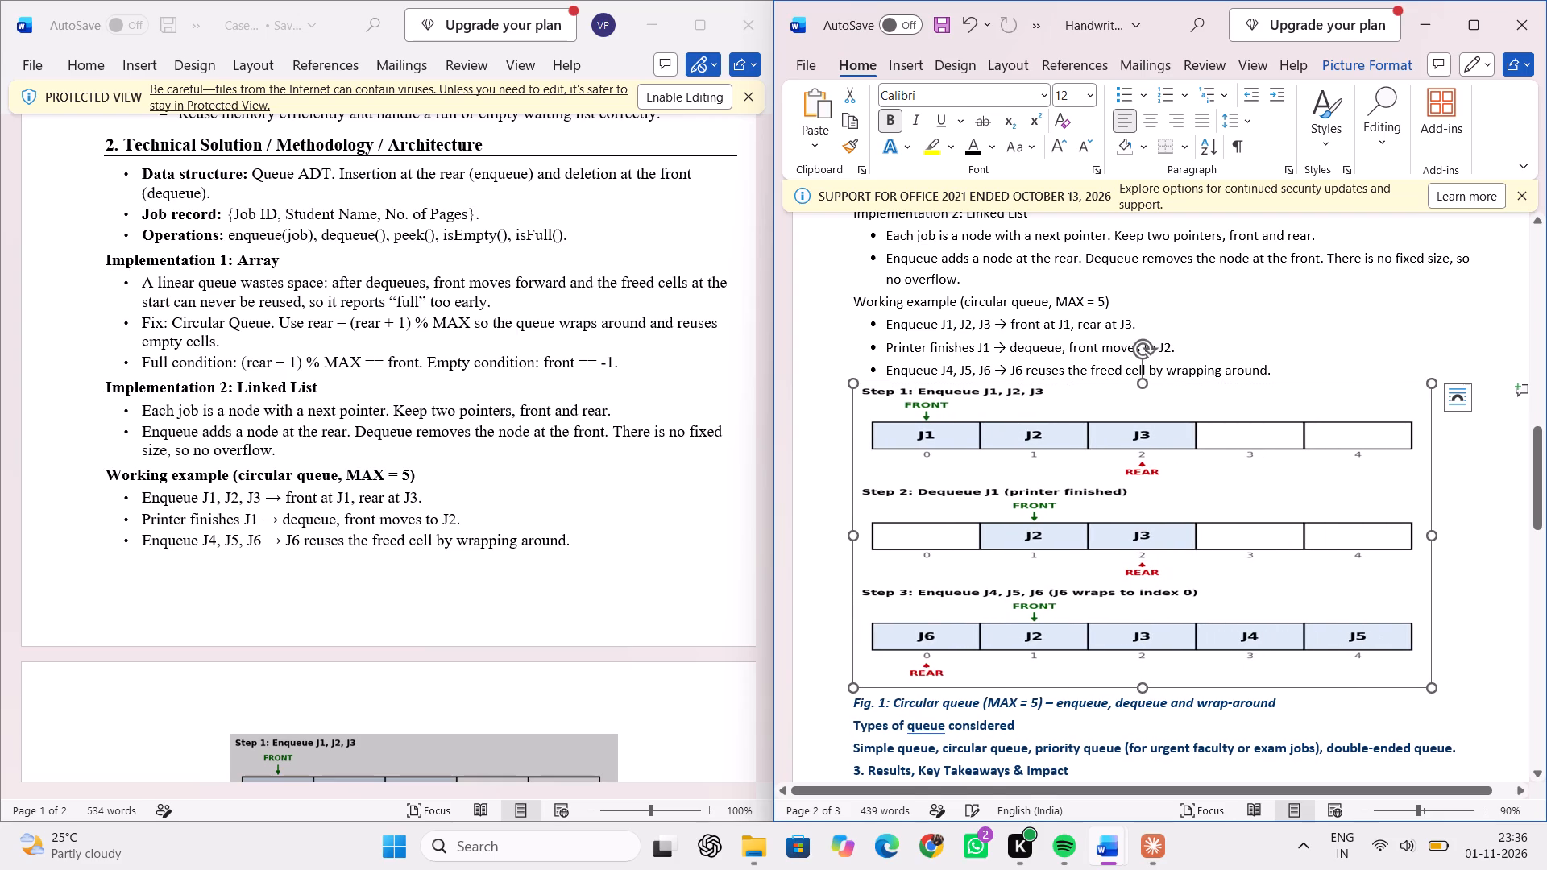
pyautogui.moveTo(850, 536); pyautogui.dragTo(875, 532)
pyautogui.moveTo(875, 532); pyautogui.dragTo(956, 537)
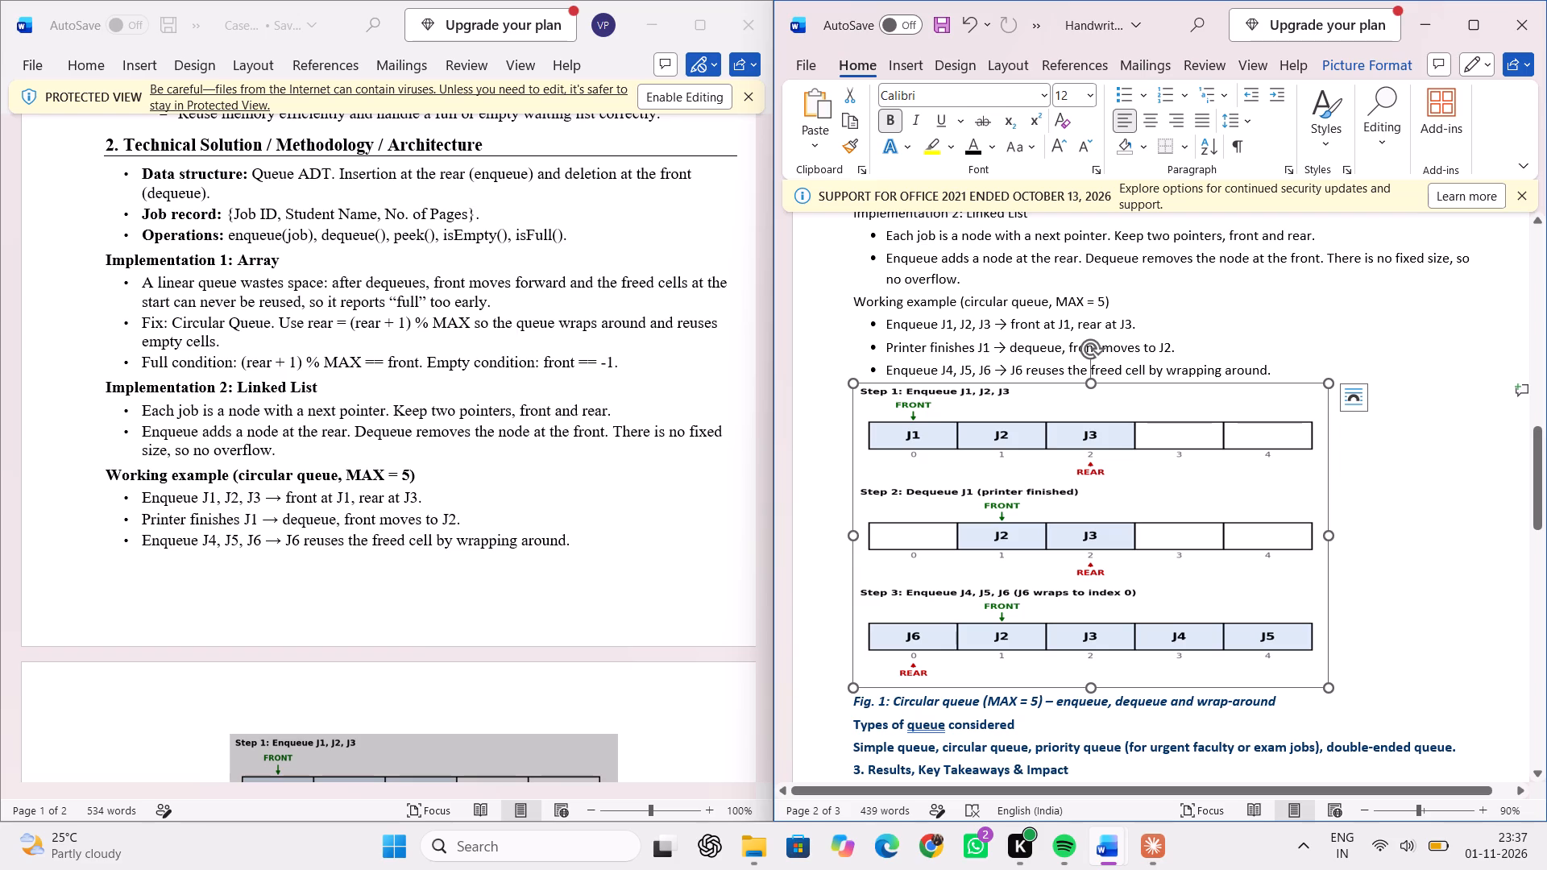
pyautogui.moveTo(855, 532); pyautogui.dragTo(956, 534)
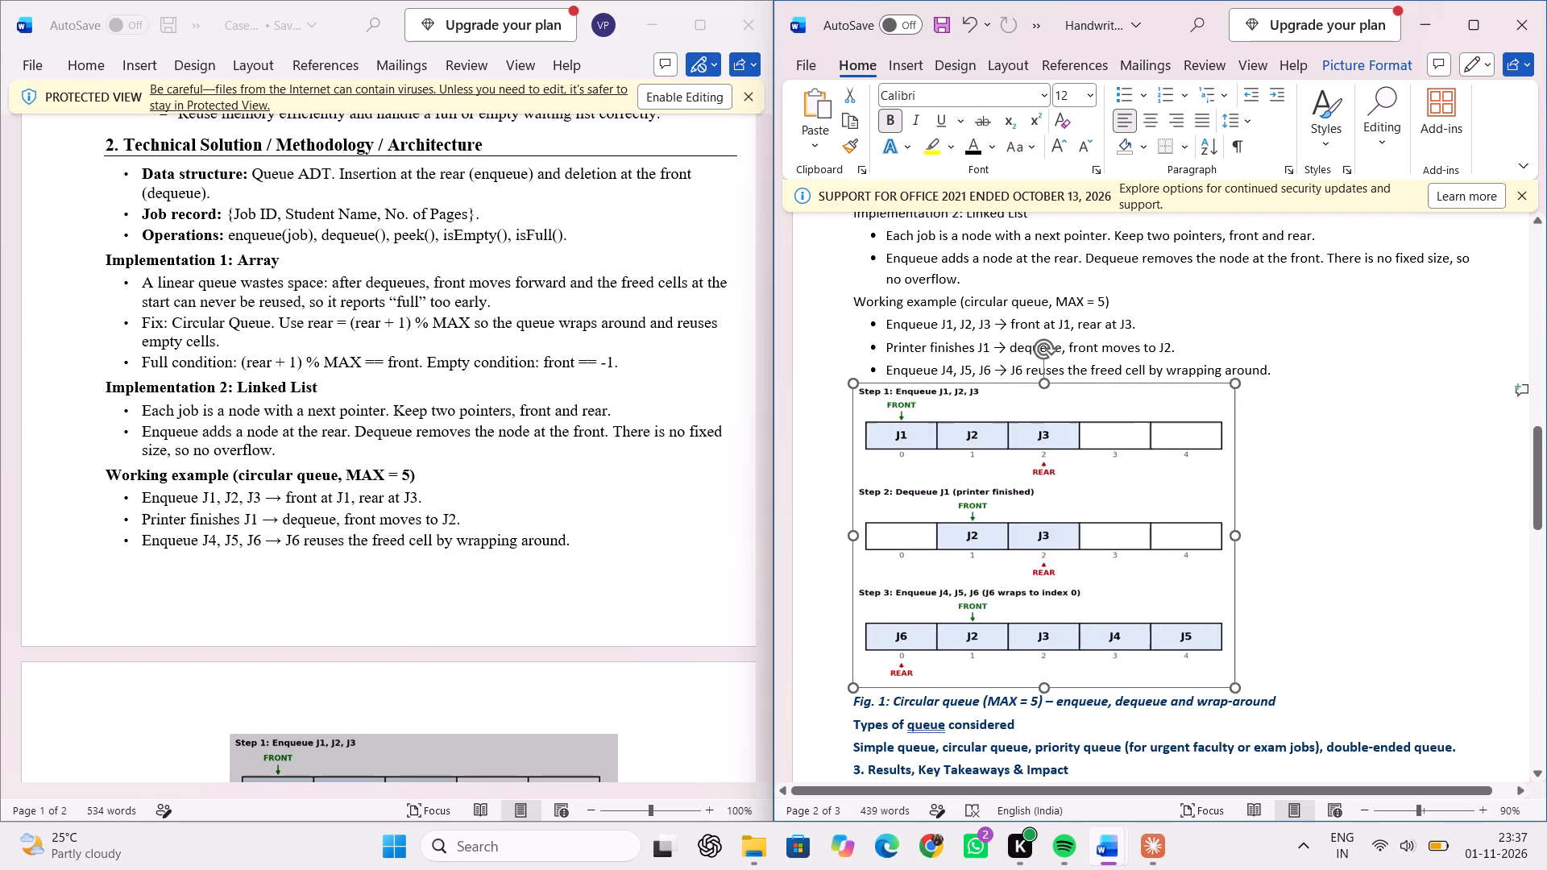
pyautogui.moveTo(956, 534); pyautogui.dragTo(948, 549)
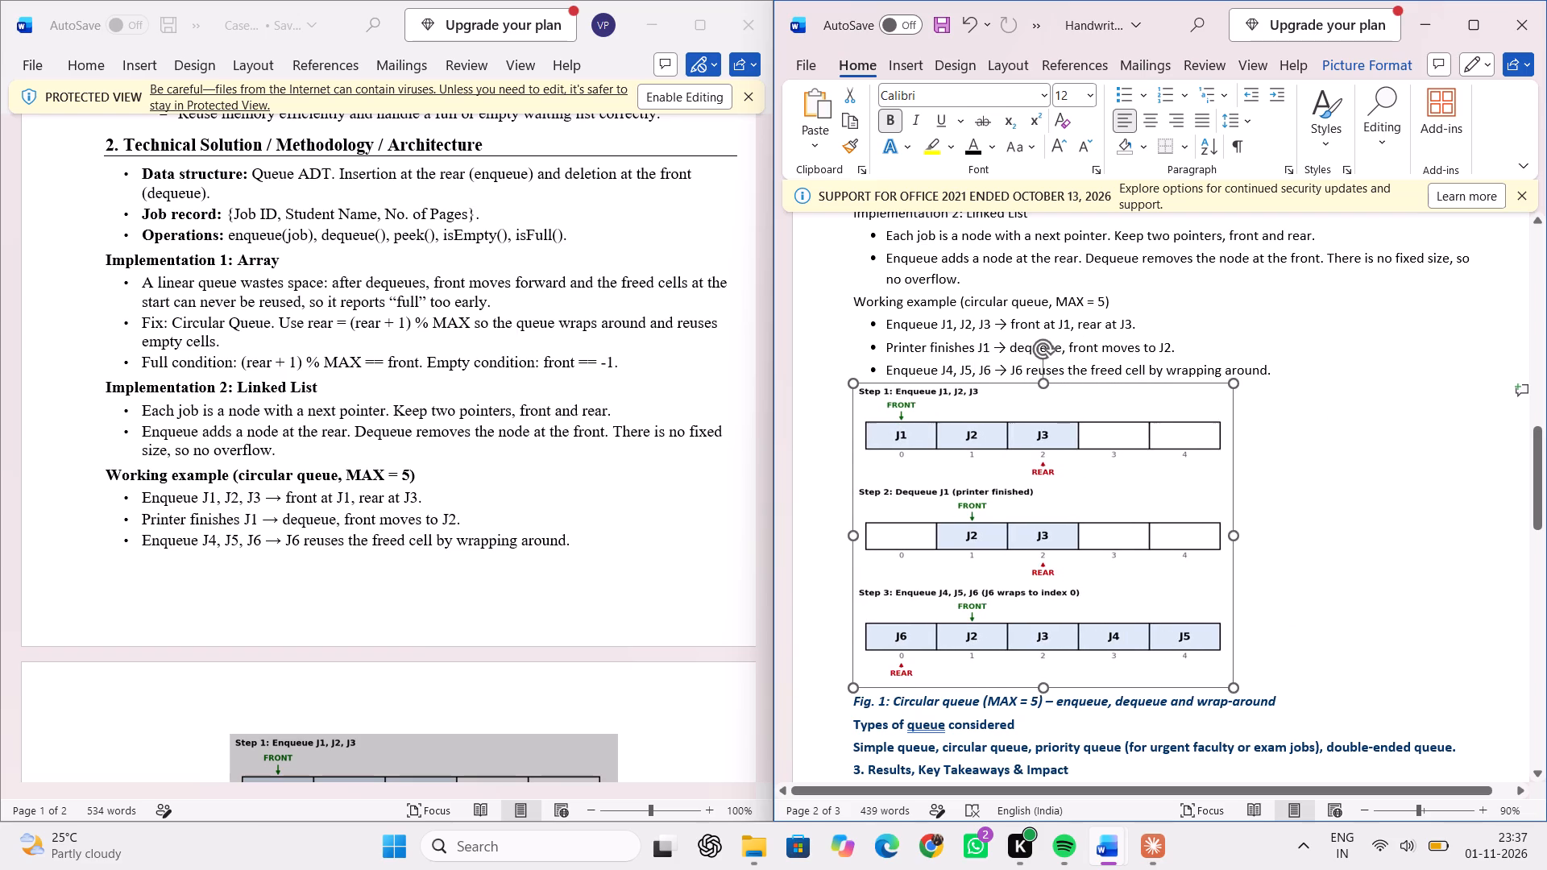
pyautogui.moveTo(948, 549); pyautogui.dragTo(970, 549)
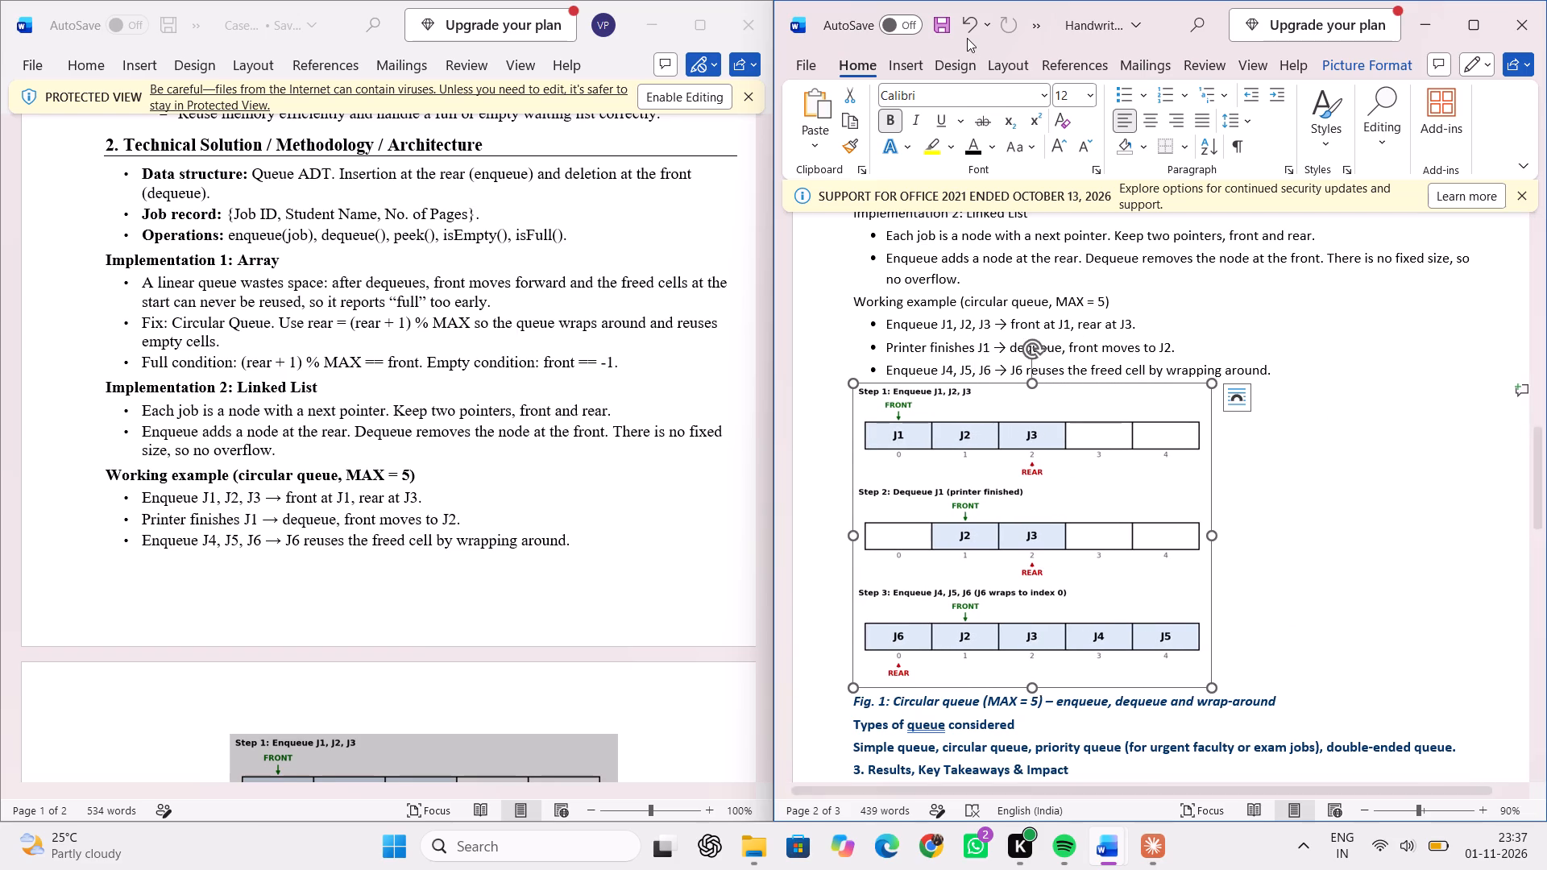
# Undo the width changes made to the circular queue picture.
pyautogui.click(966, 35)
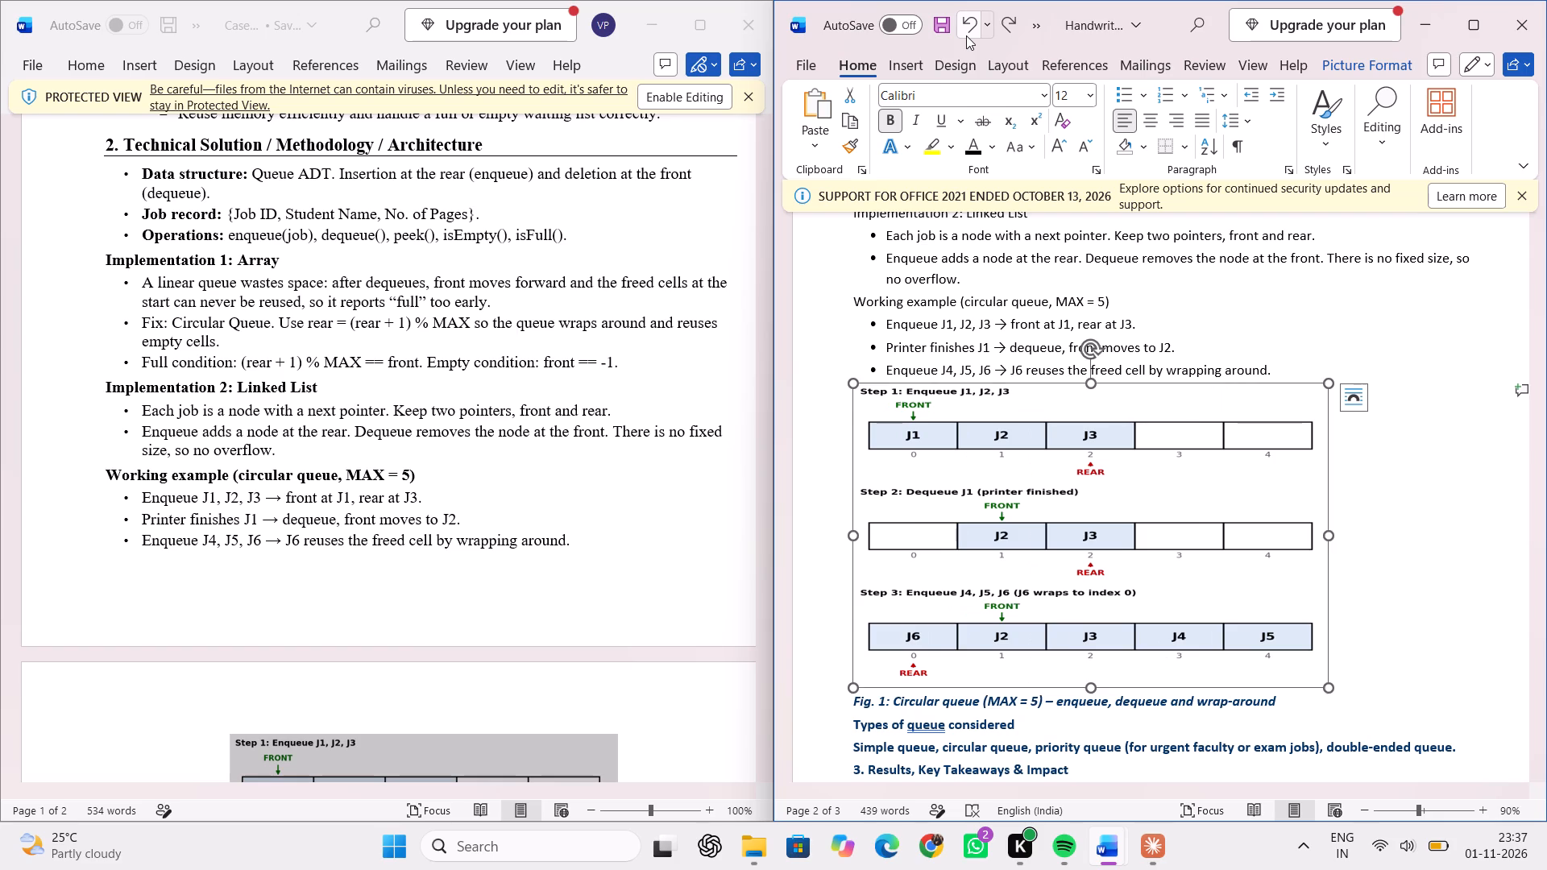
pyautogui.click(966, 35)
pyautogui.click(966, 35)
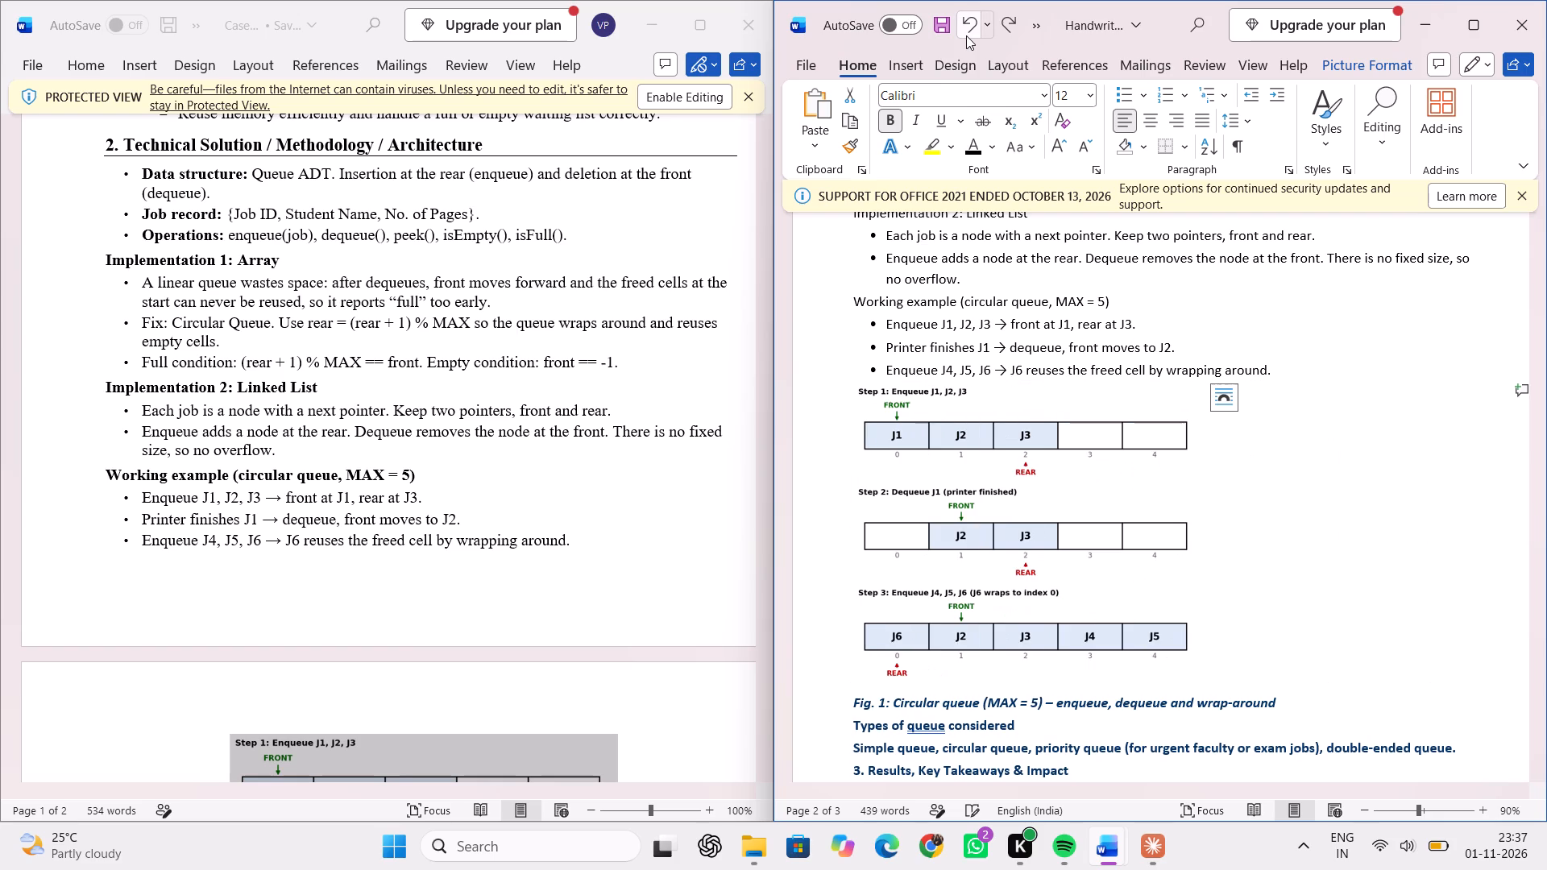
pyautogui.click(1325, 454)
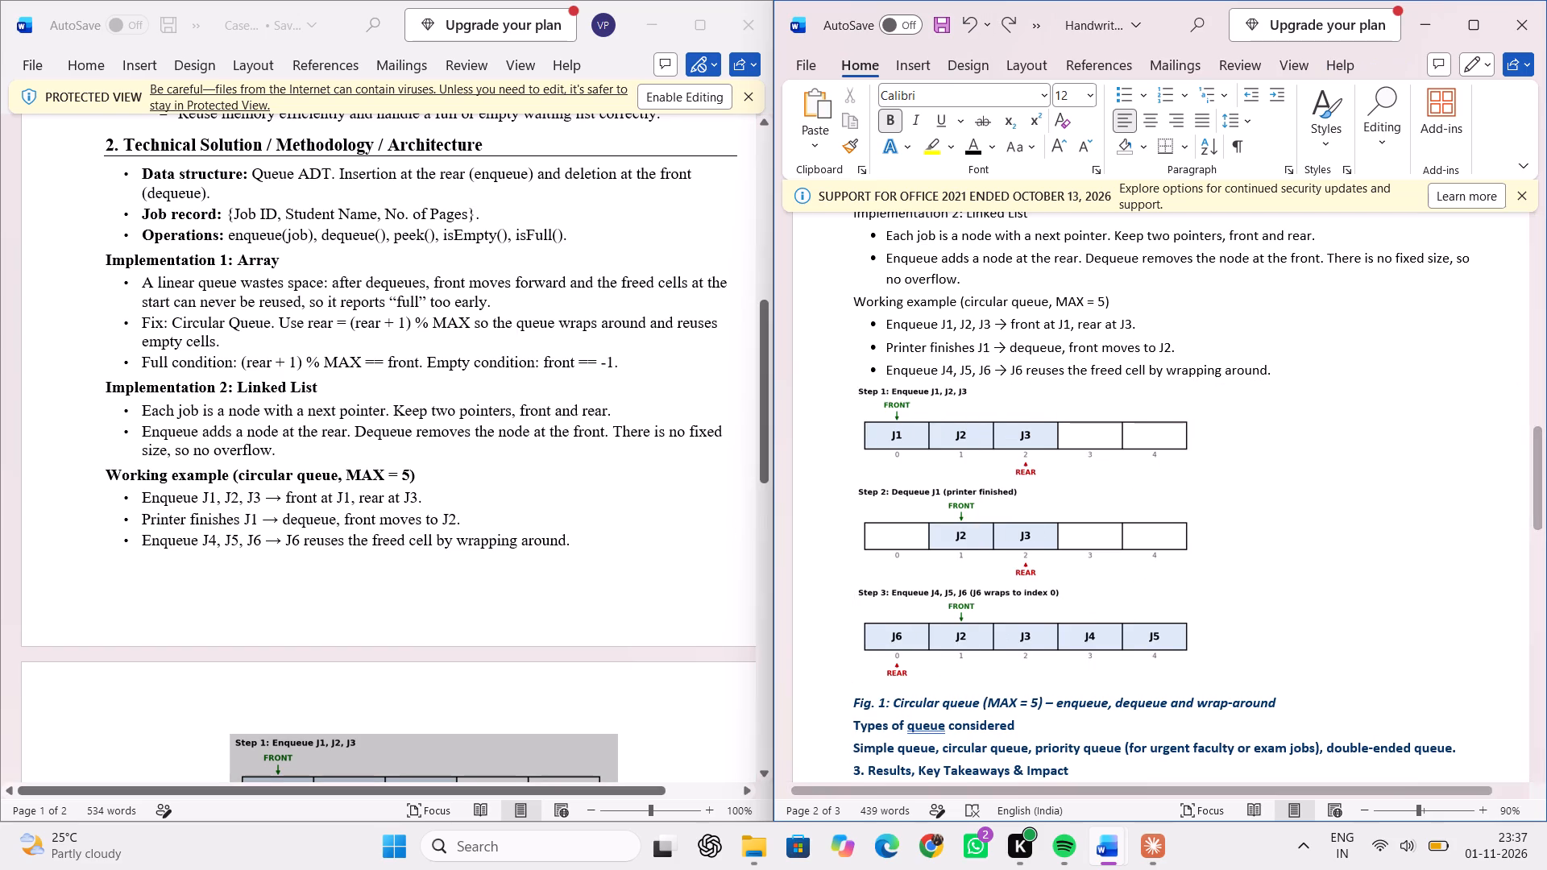
# Delete the circular queue picture from the worksheet and paste a fresh copy from the source document above the Fig. 1 caption.
pyautogui.click(641, 546)
pyautogui.scroll(-2, 641, 546)
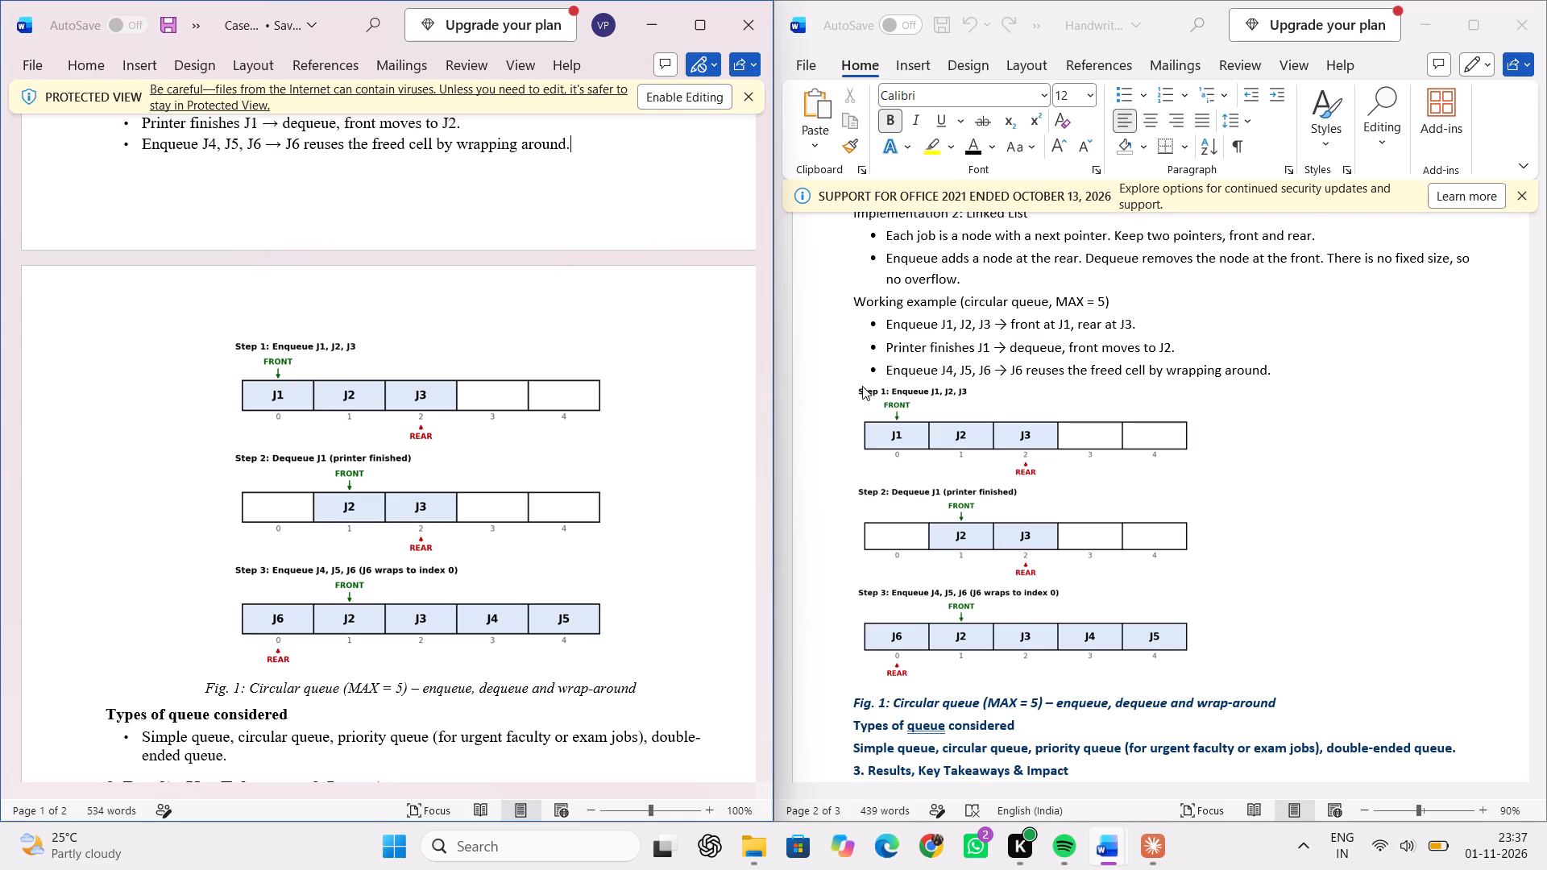
pyautogui.moveTo(862, 386); pyautogui.dragTo(1006, 470)
pyautogui.click(1006, 470)
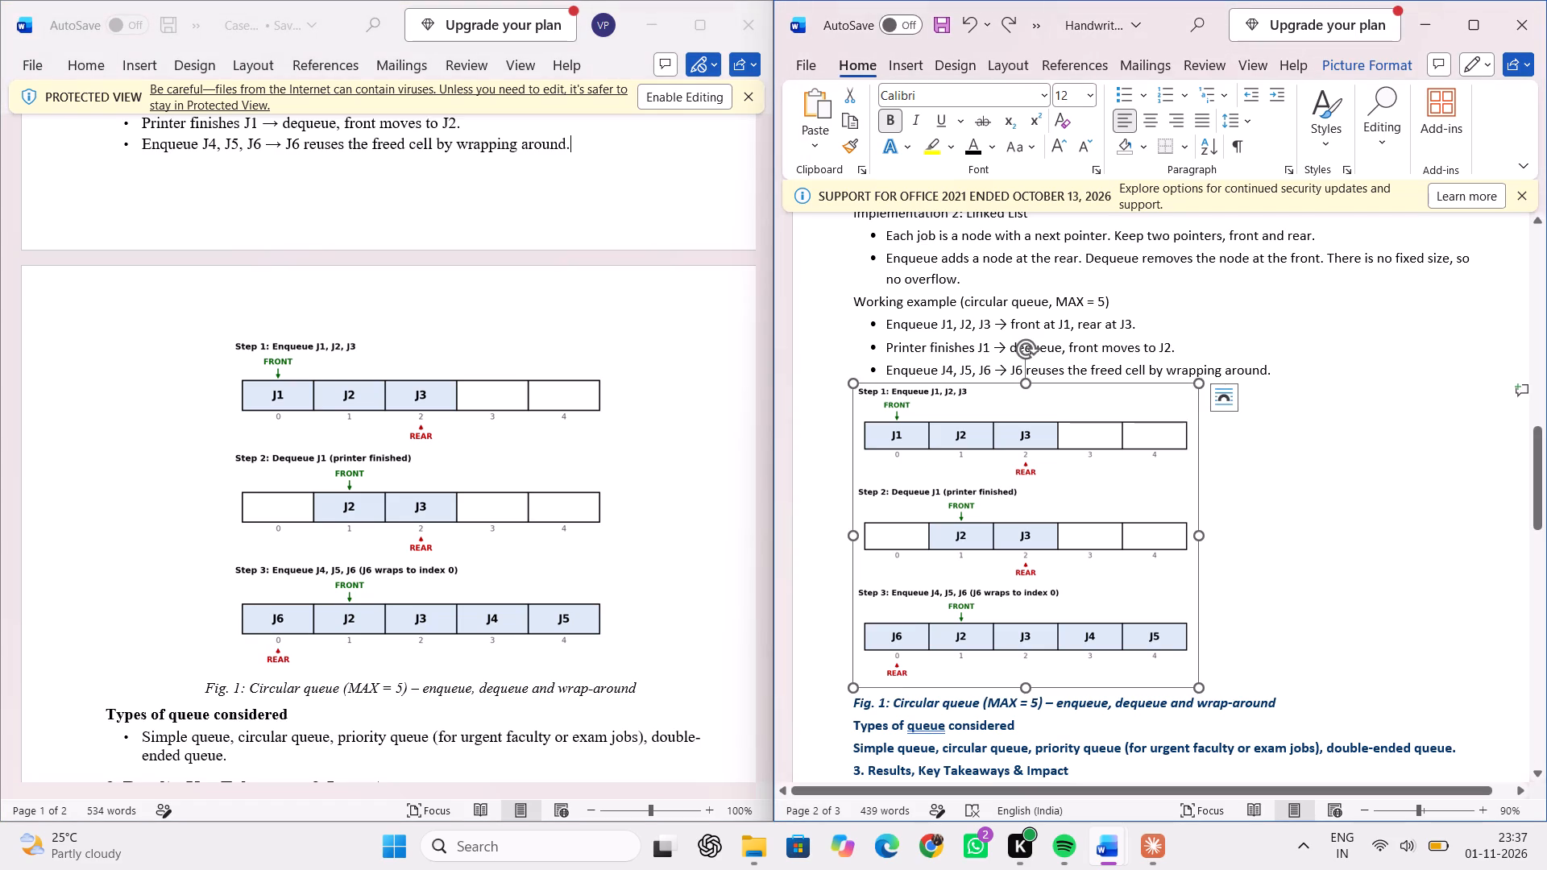
pyautogui.press('BackSpace')
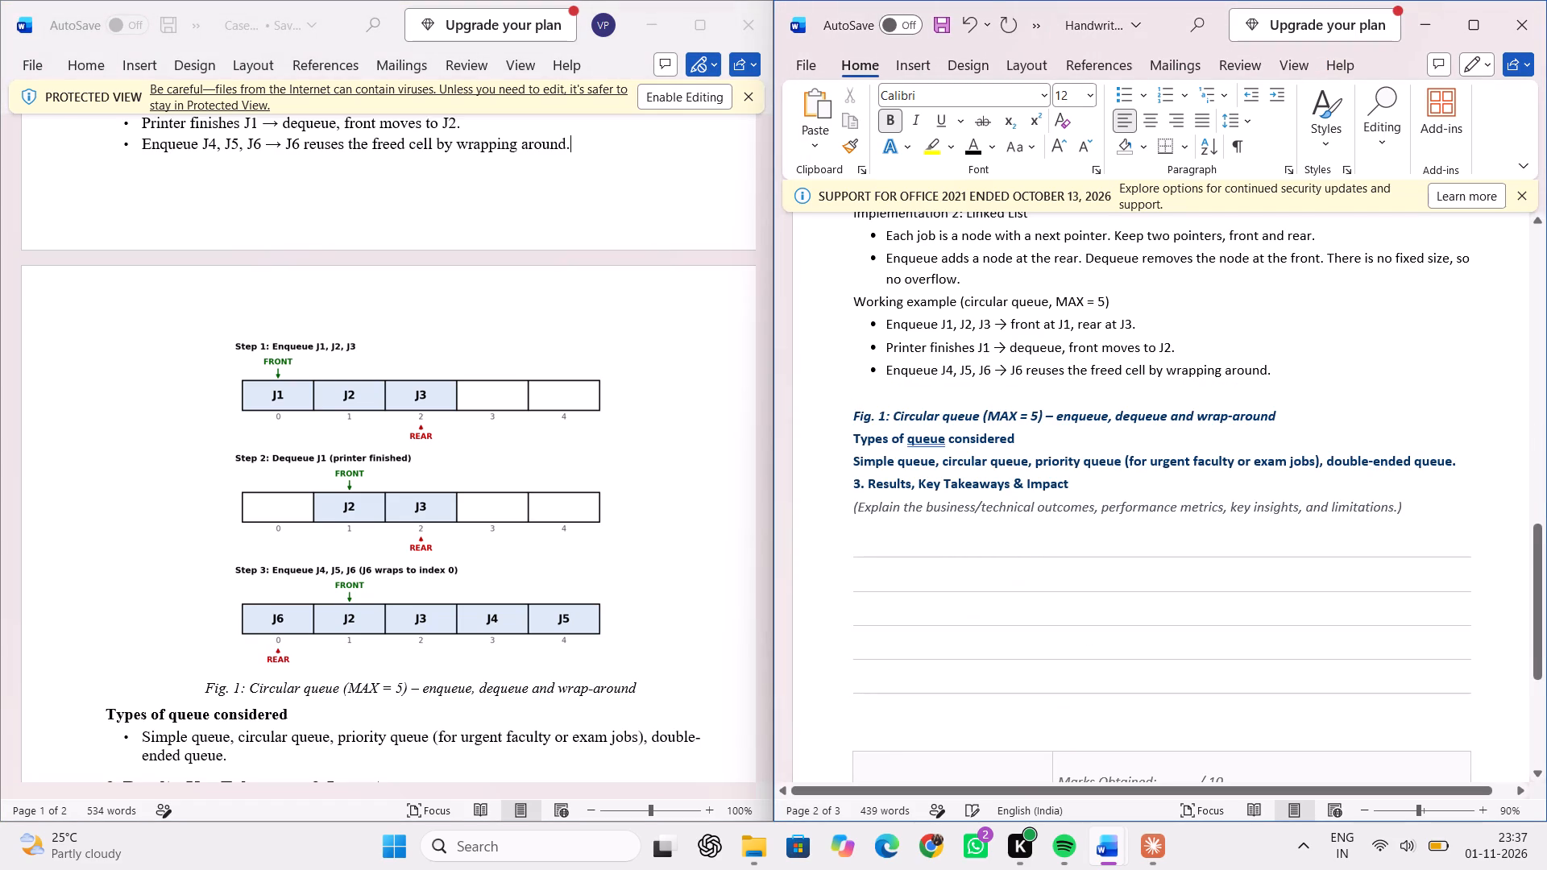
pyautogui.click(404, 456)
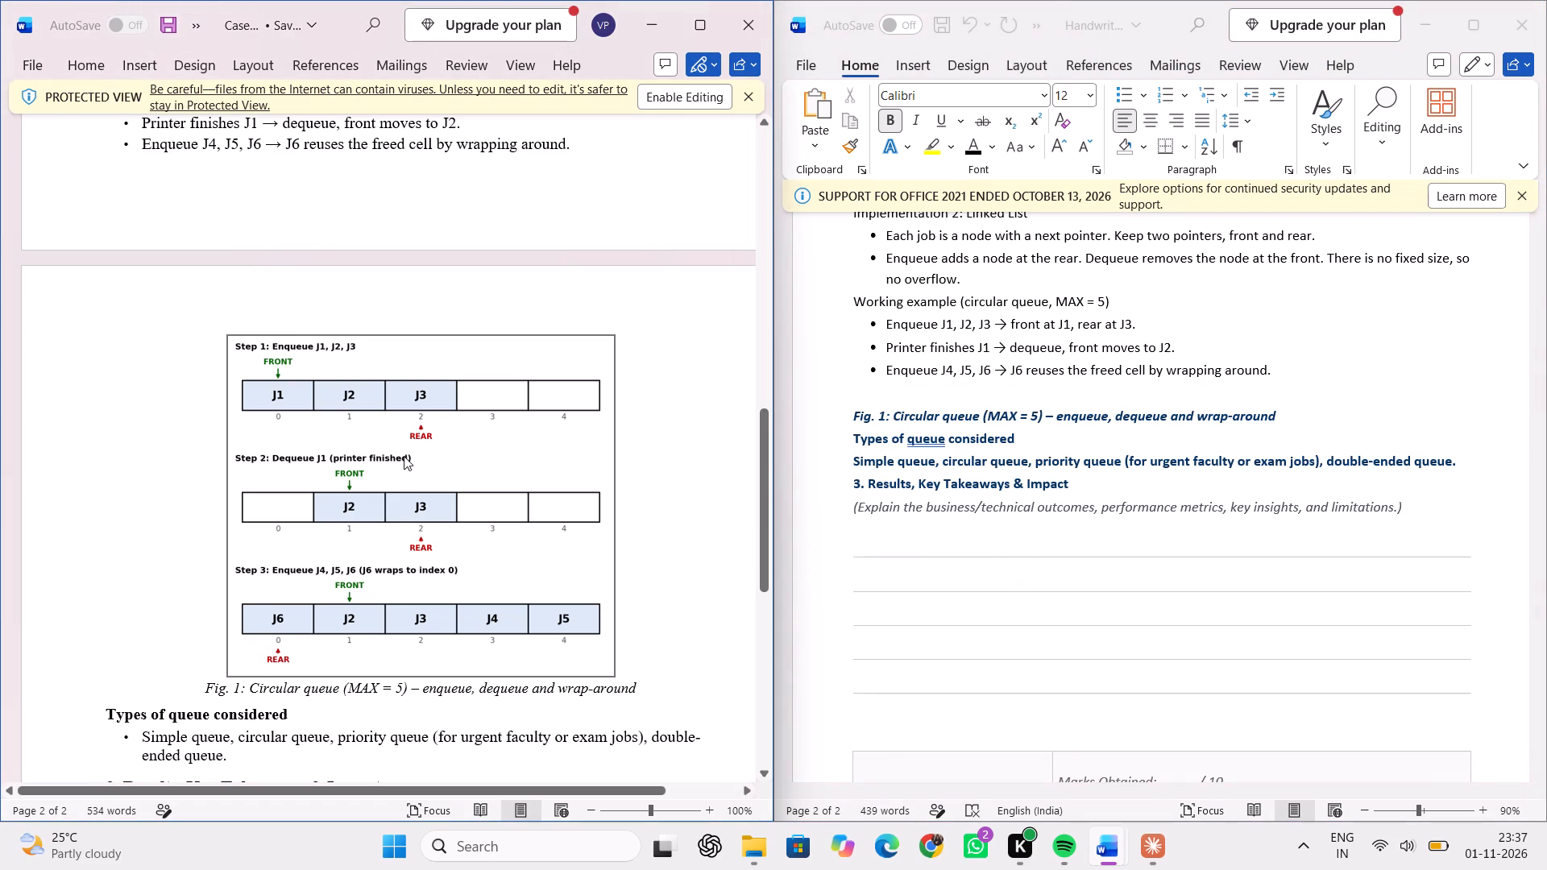
pyautogui.hotkey('ctrl', 'c')
pyautogui.click(905, 391)
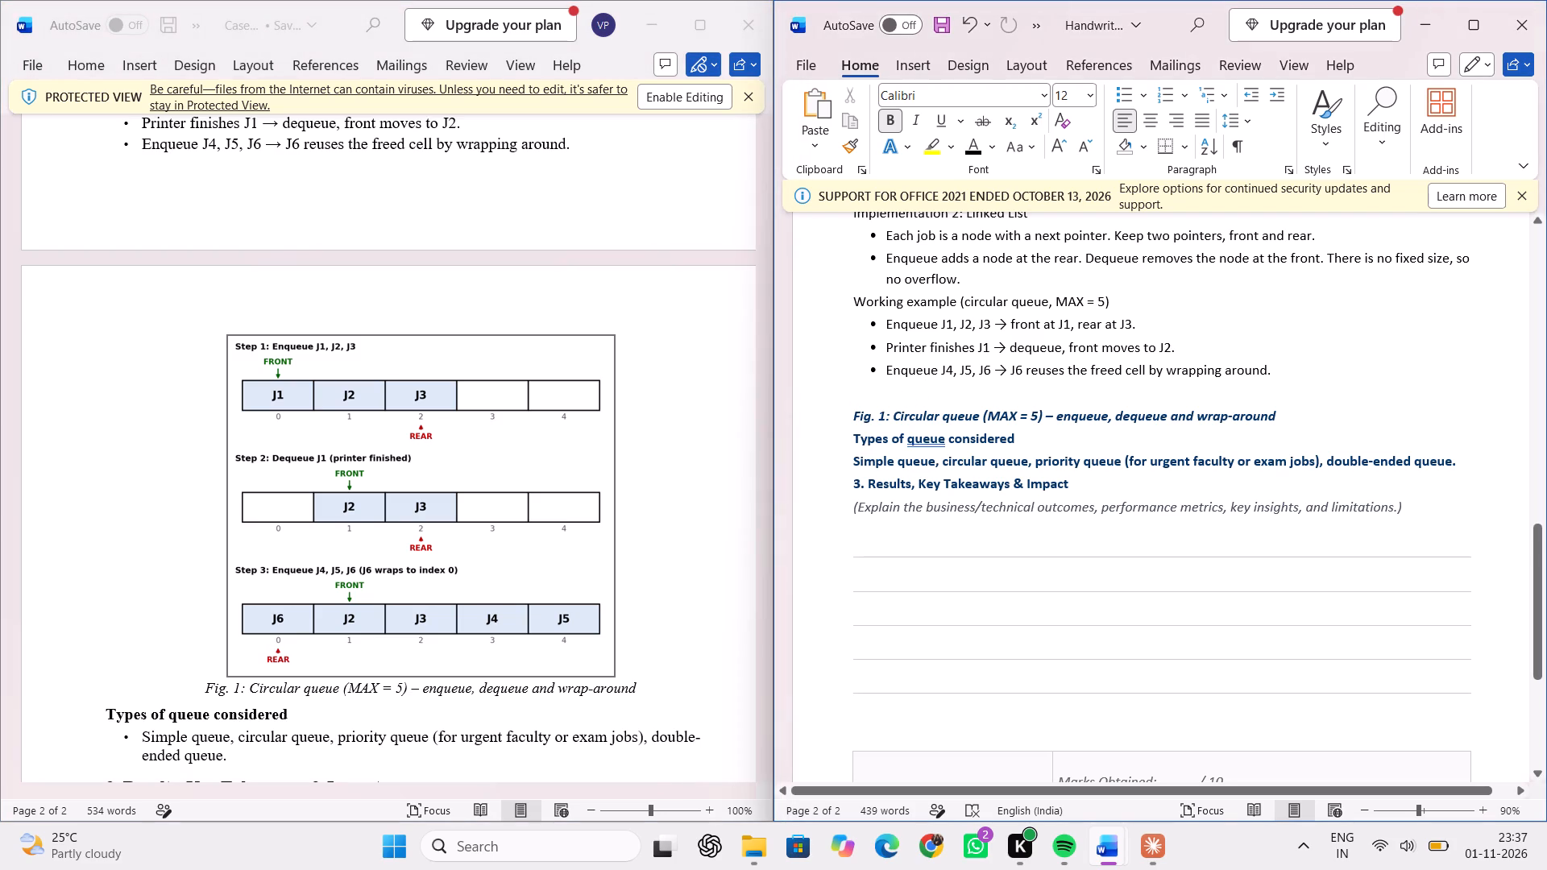
pyautogui.hotkey('ctrl', 'v')
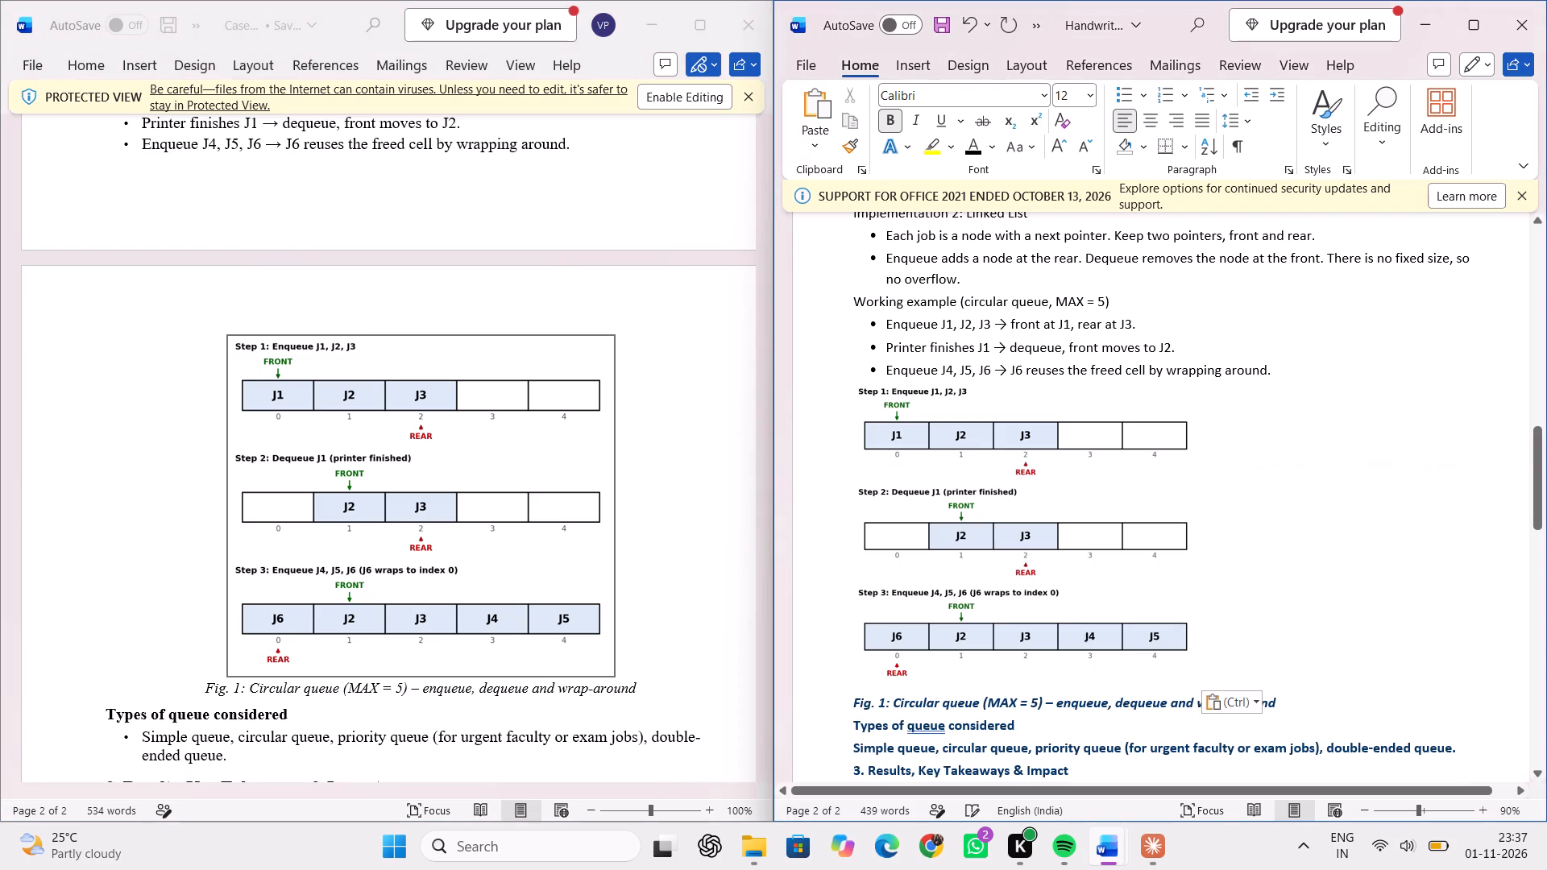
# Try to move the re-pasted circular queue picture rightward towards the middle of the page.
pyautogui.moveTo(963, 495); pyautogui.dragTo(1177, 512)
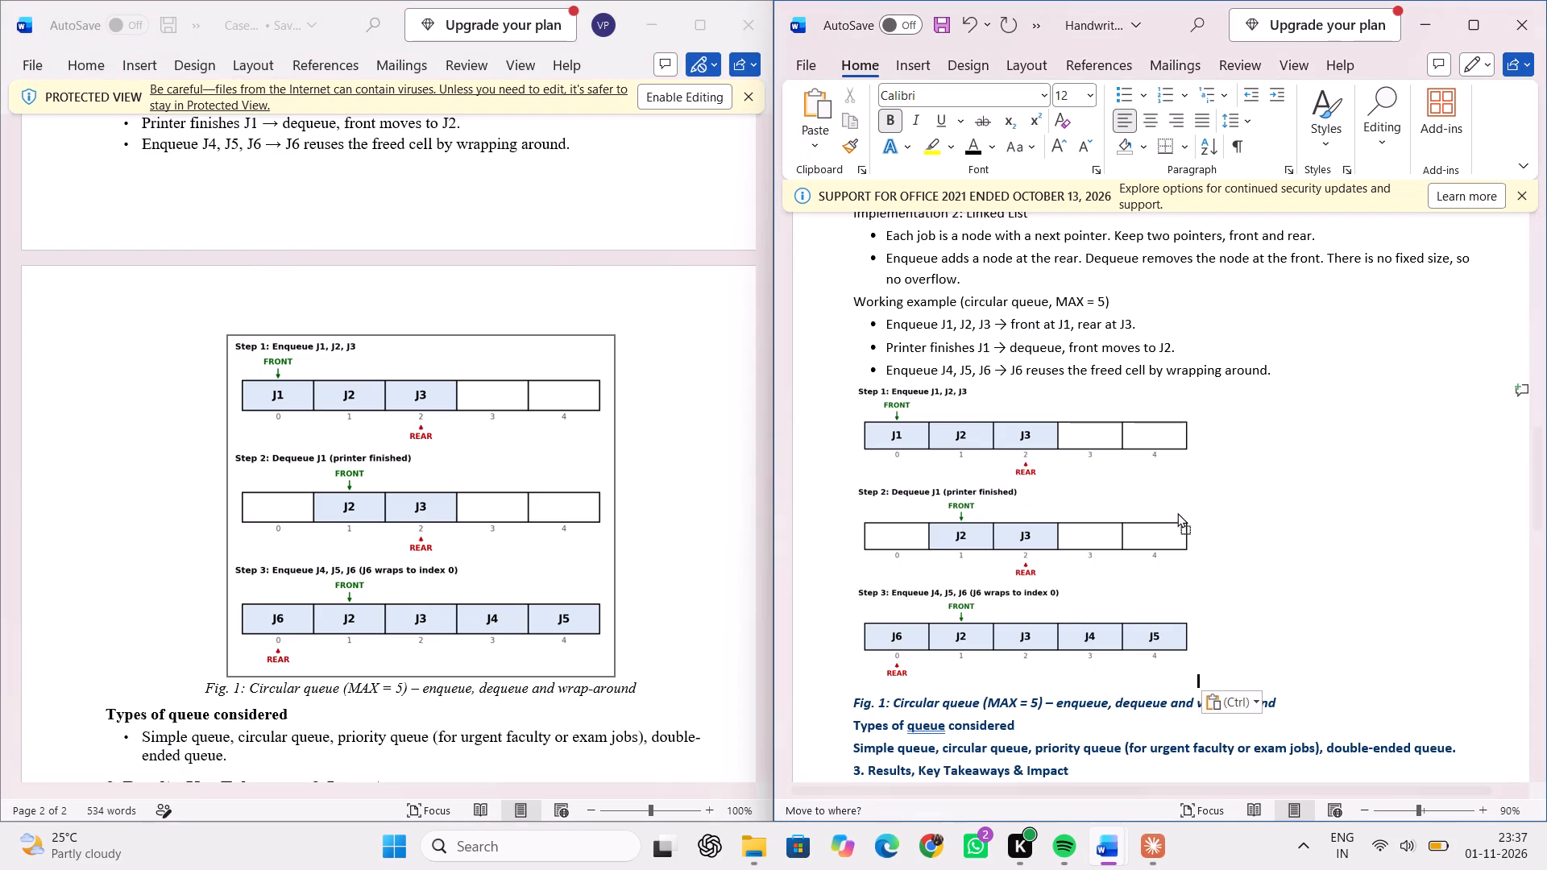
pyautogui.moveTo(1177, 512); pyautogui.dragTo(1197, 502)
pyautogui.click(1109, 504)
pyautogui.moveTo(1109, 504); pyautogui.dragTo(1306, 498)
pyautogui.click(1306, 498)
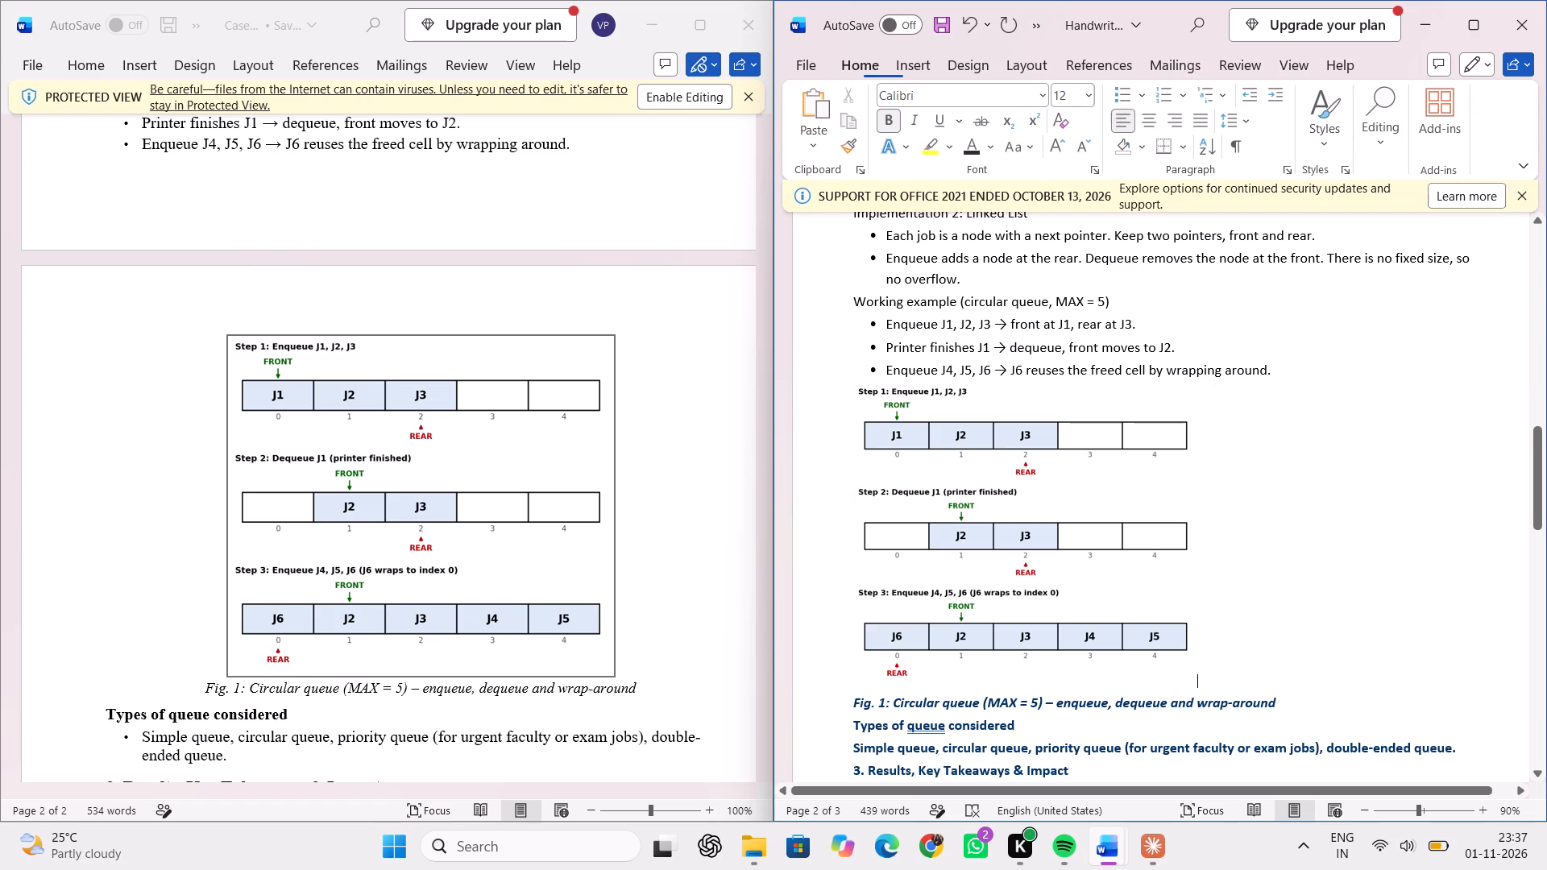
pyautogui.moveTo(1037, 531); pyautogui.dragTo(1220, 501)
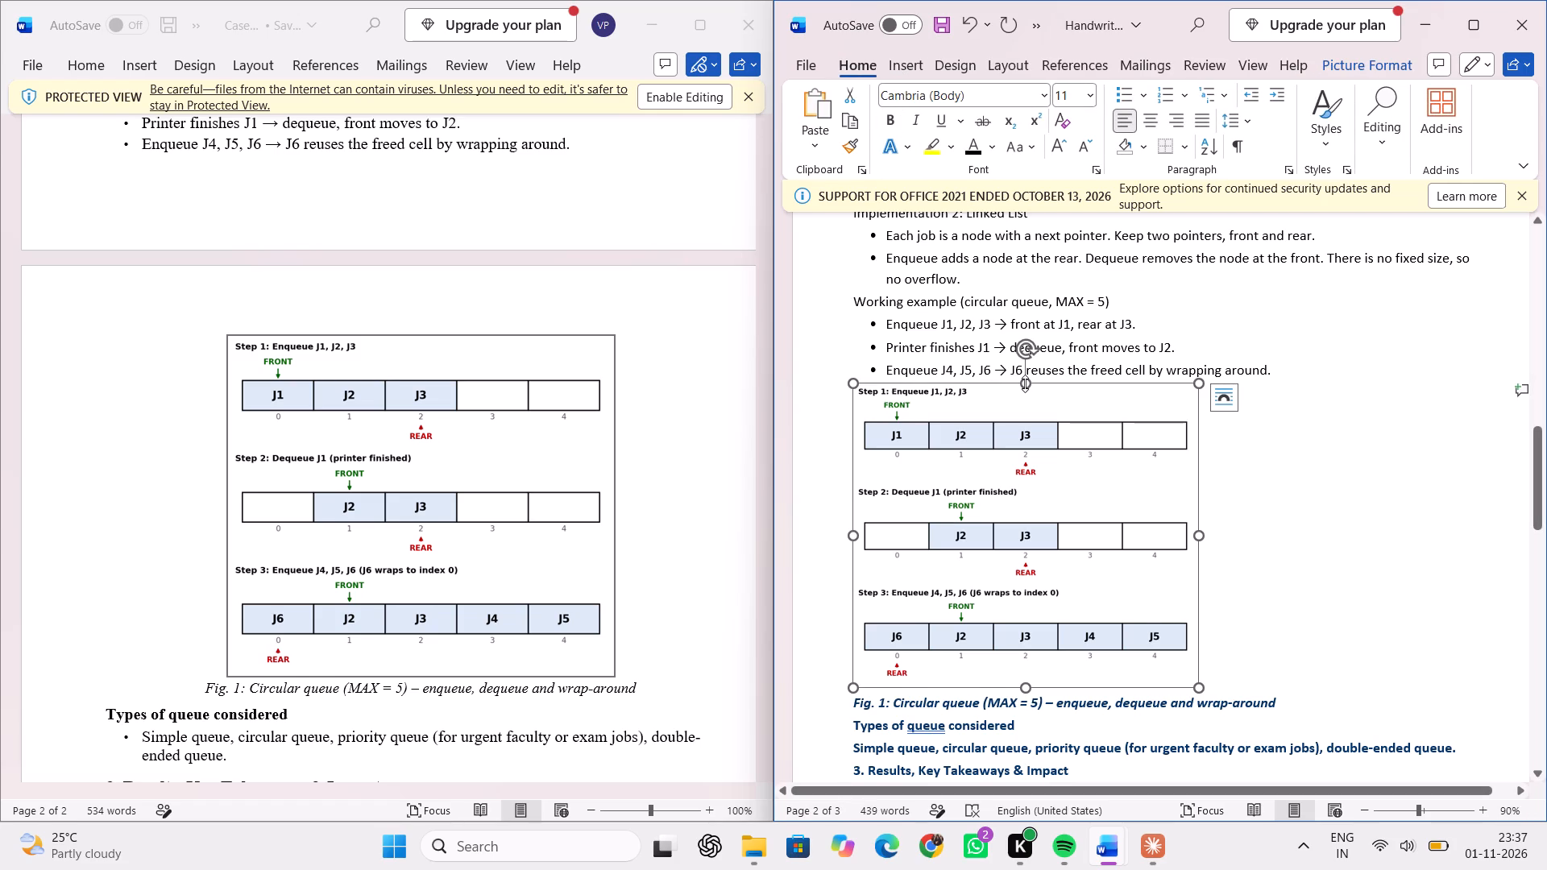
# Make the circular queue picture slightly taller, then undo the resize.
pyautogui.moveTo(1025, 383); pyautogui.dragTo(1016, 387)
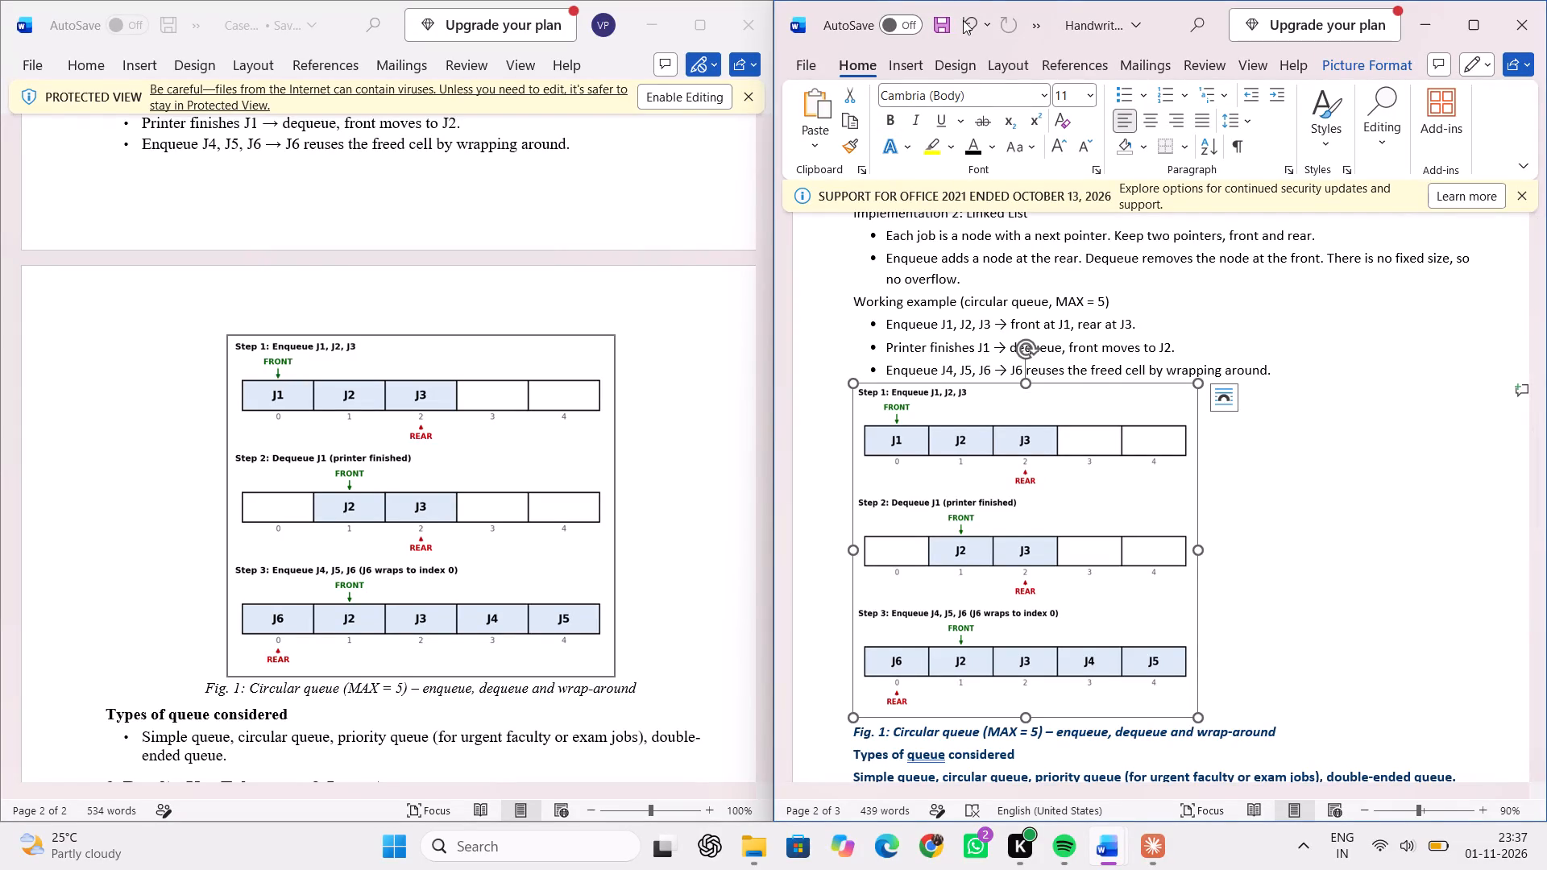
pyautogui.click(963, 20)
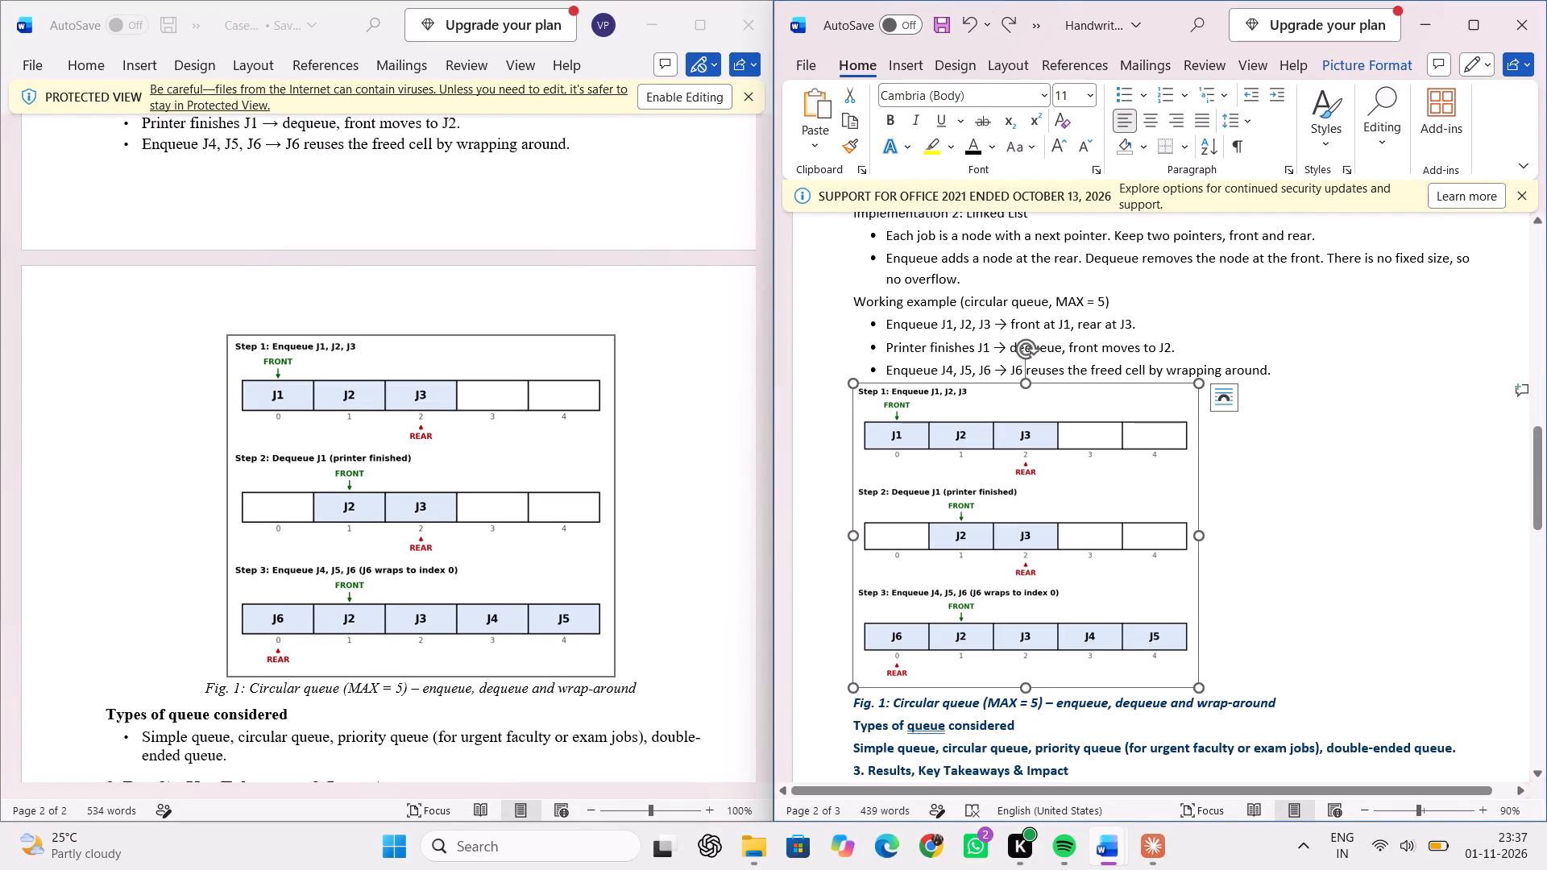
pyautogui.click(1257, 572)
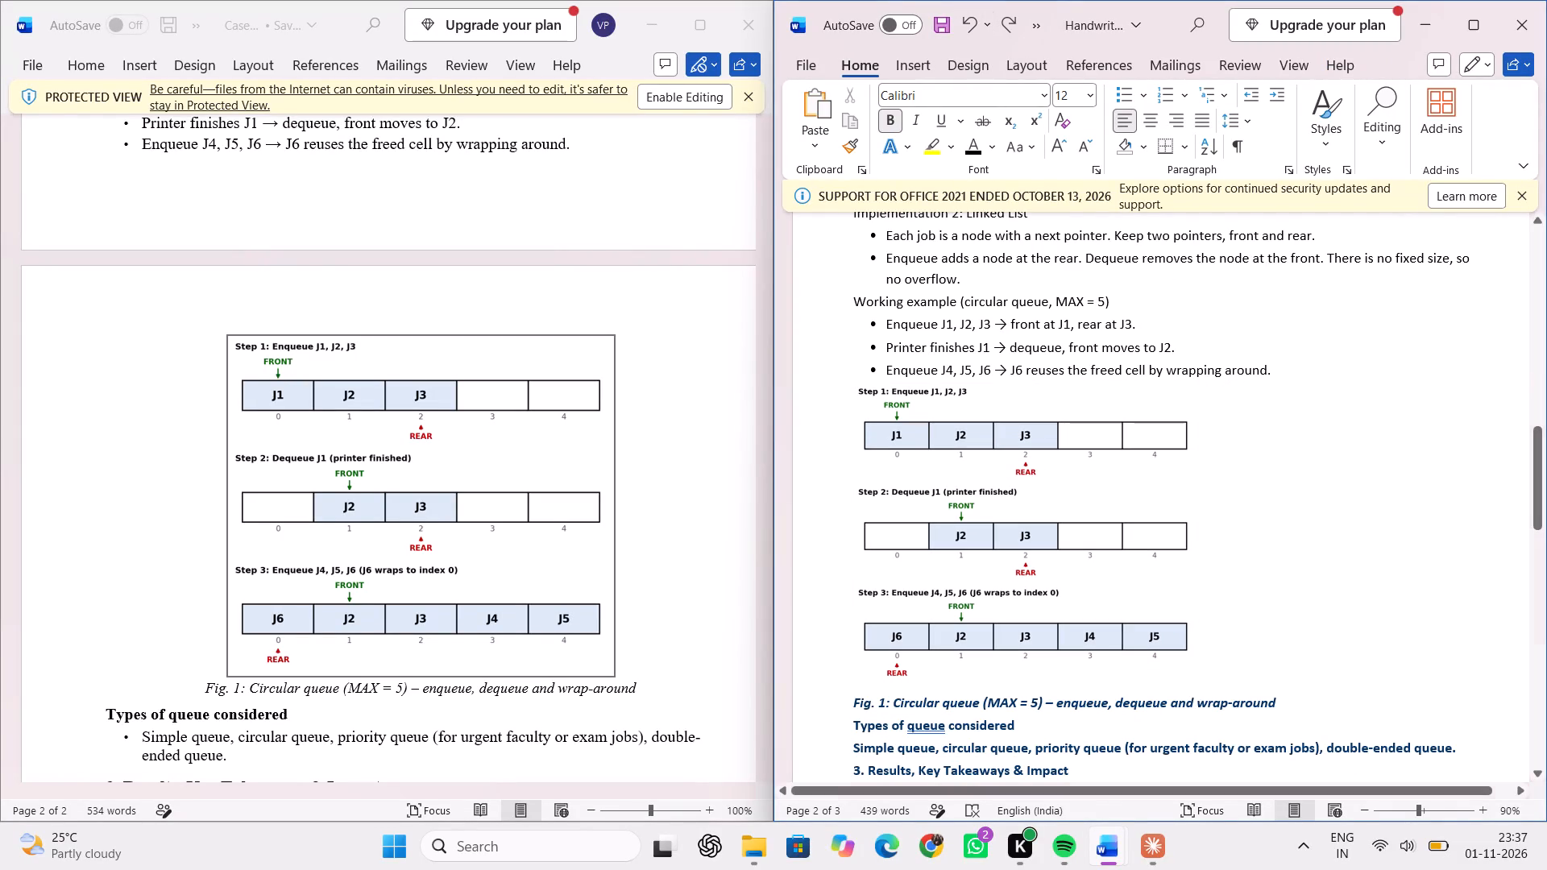
# Remove the bold and apply black font colour to the Fig. 1 caption and the two "Types of queue considered" lines.
pyautogui.click(708, 676)
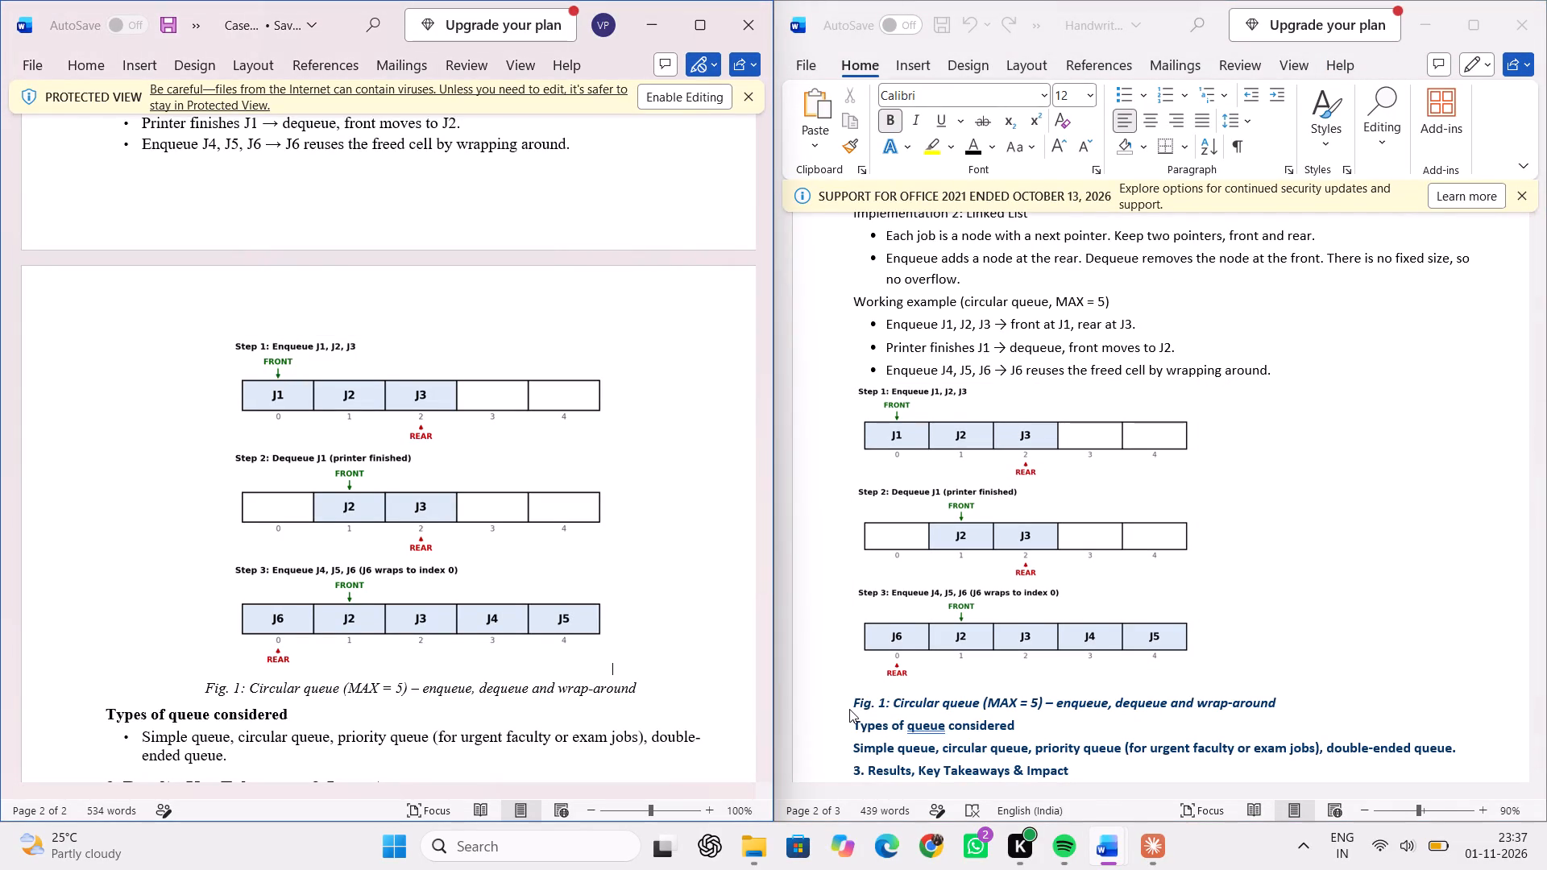
pyautogui.scroll(-1, 849, 709)
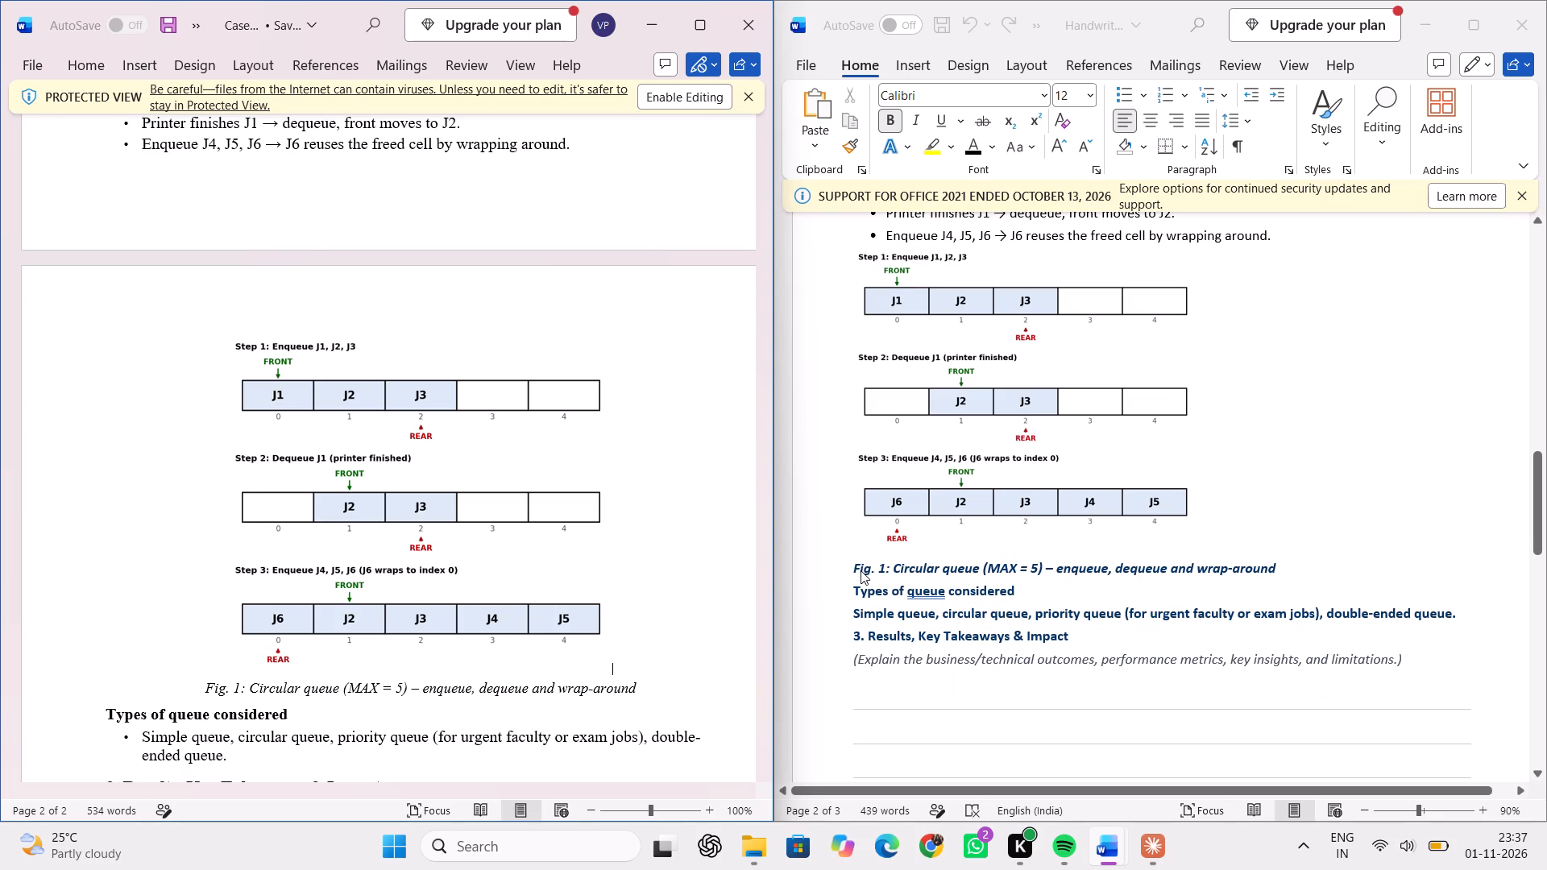
pyautogui.click(856, 565)
pyautogui.moveTo(856, 565); pyautogui.dragTo(1188, 617)
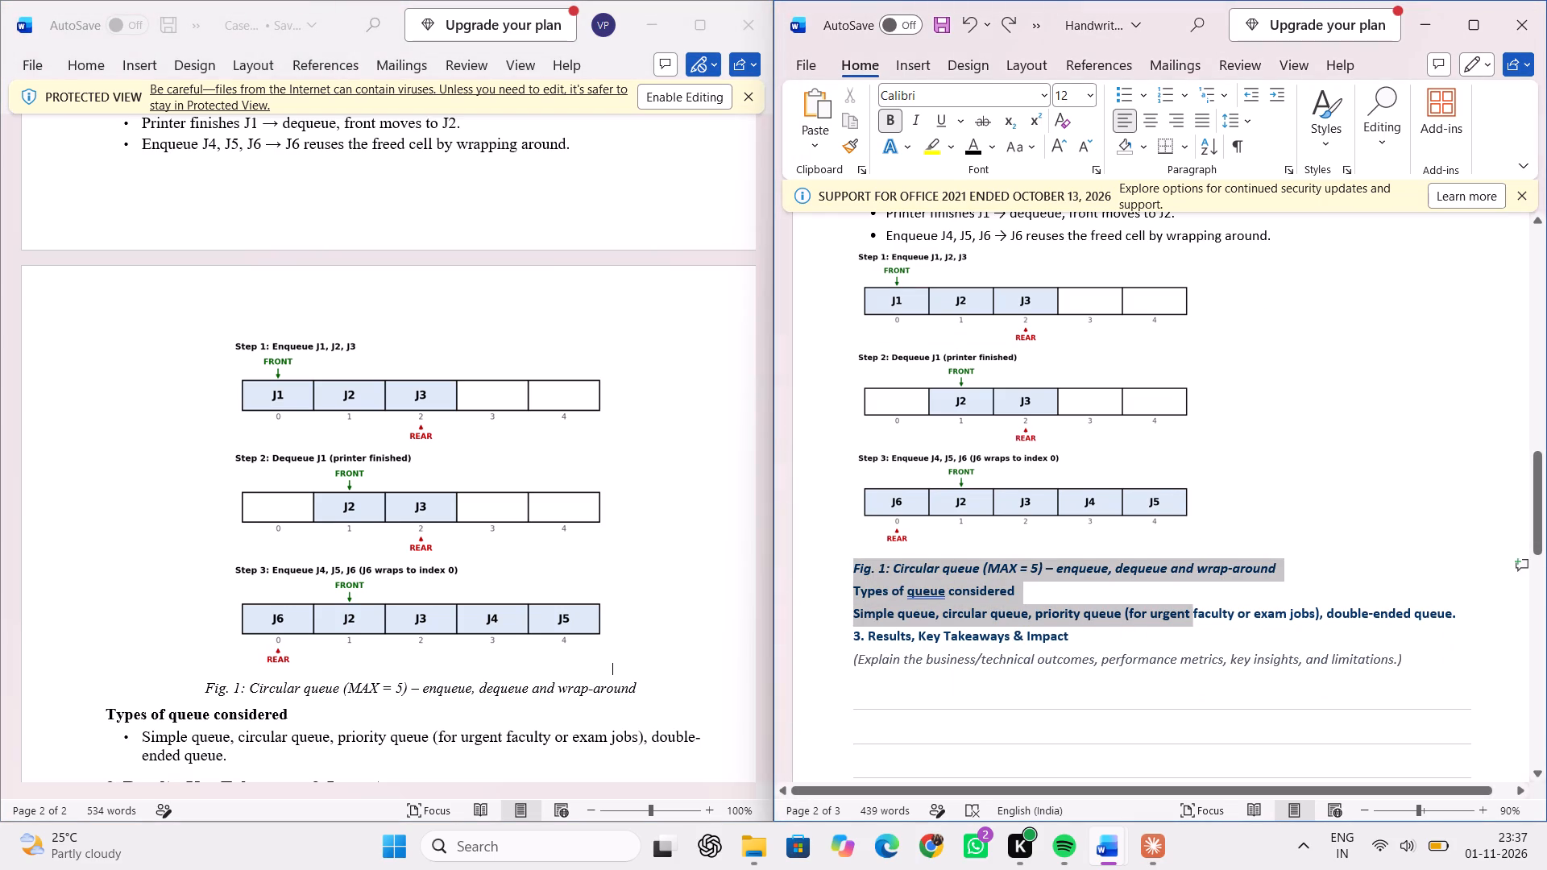
pyautogui.moveTo(1188, 617); pyautogui.dragTo(1448, 611)
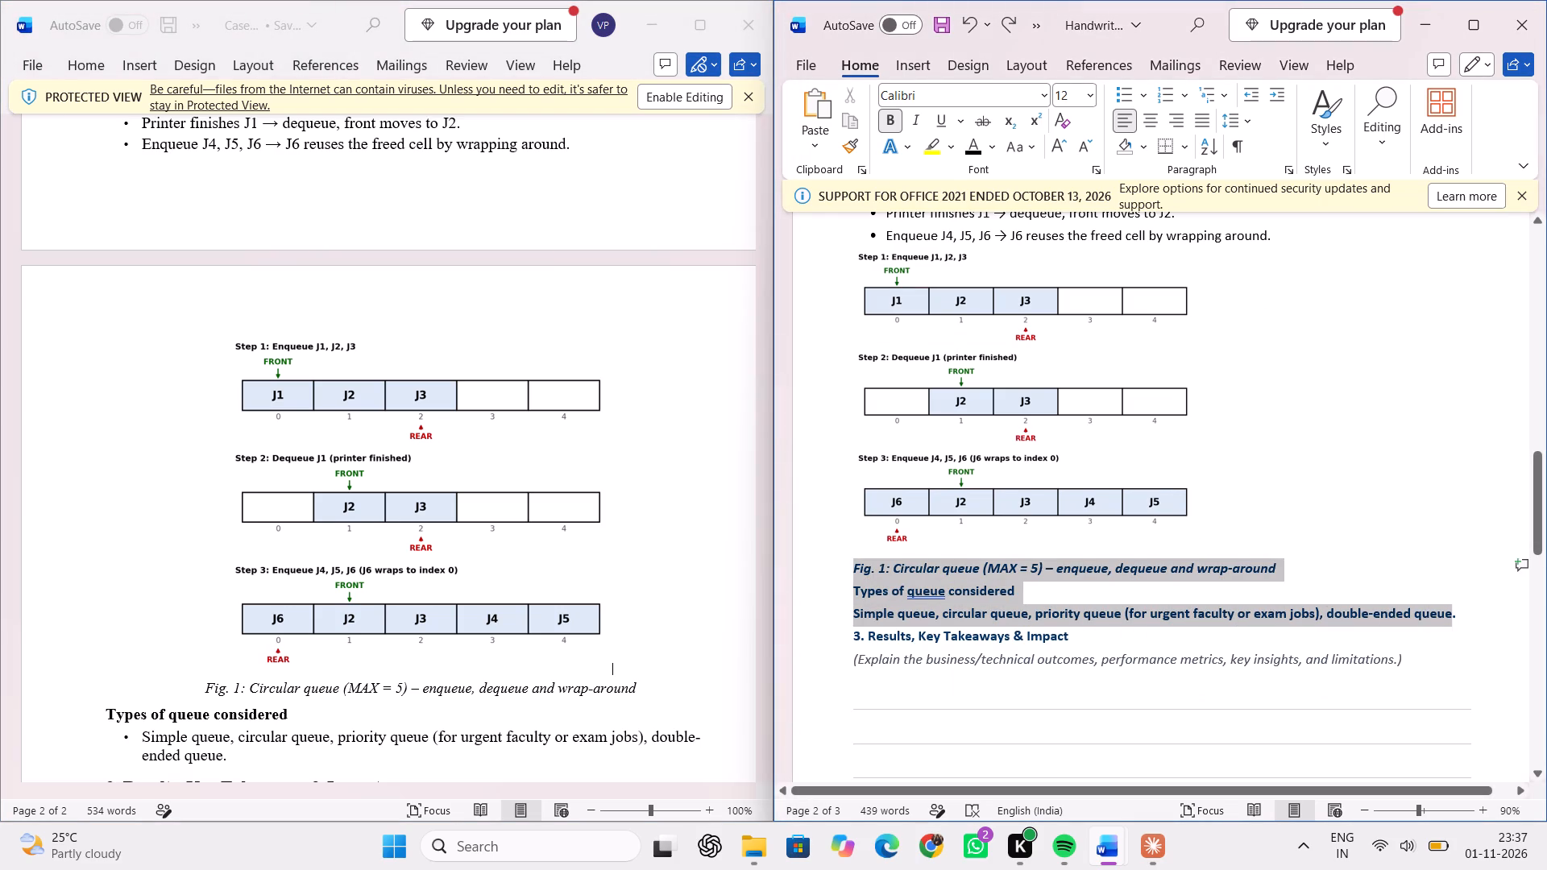
pyautogui.moveTo(1448, 611); pyautogui.dragTo(1487, 612)
pyautogui.moveTo(1487, 612); pyautogui.dragTo(1487, 611)
pyautogui.click(1227, 581)
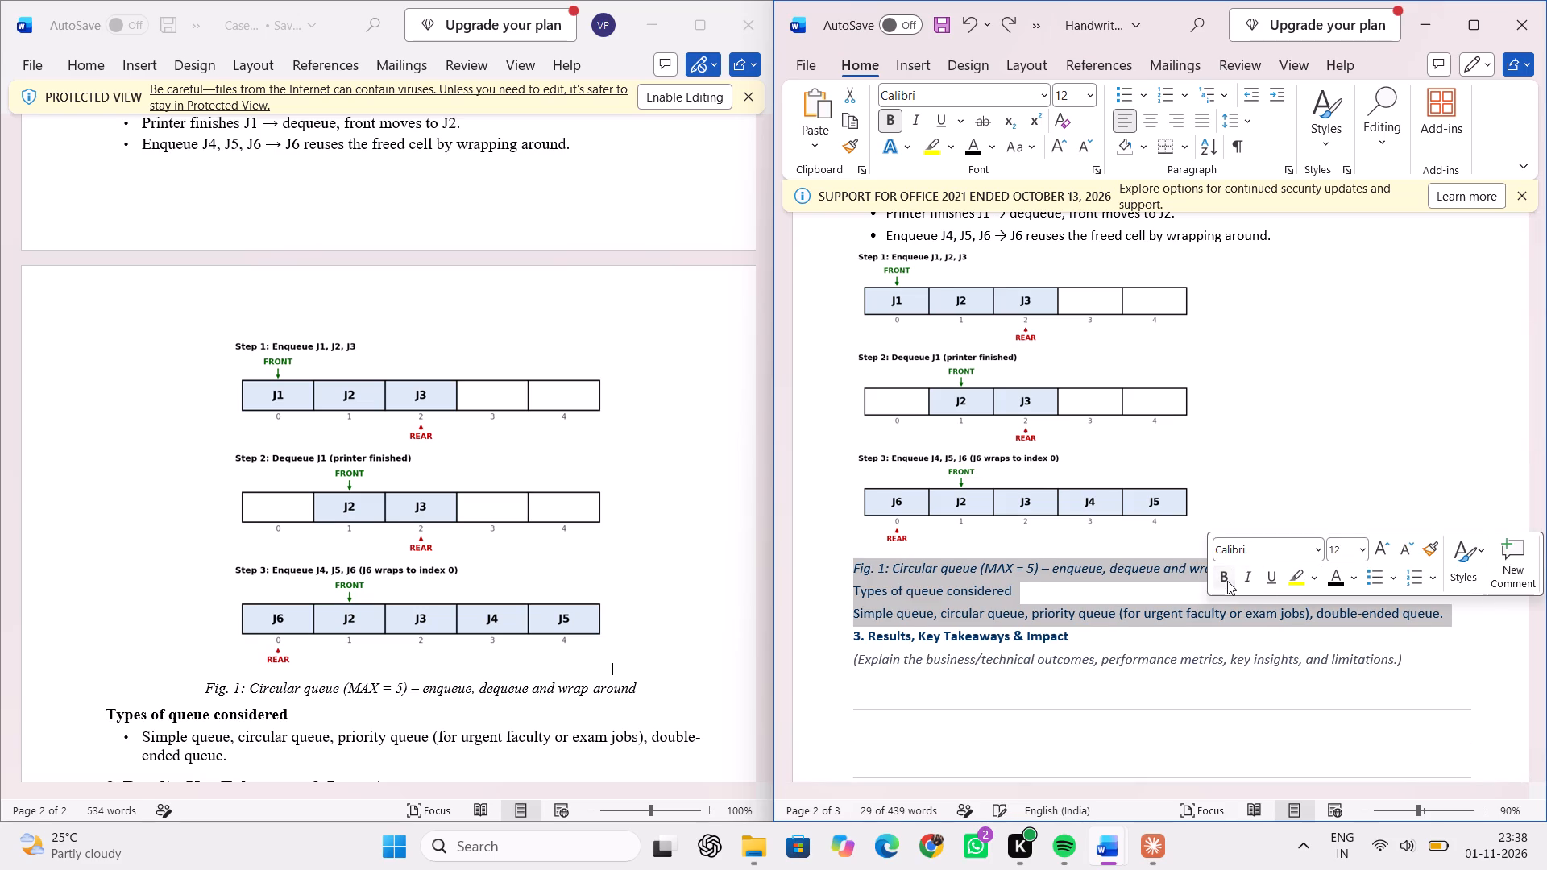
pyautogui.click(1329, 582)
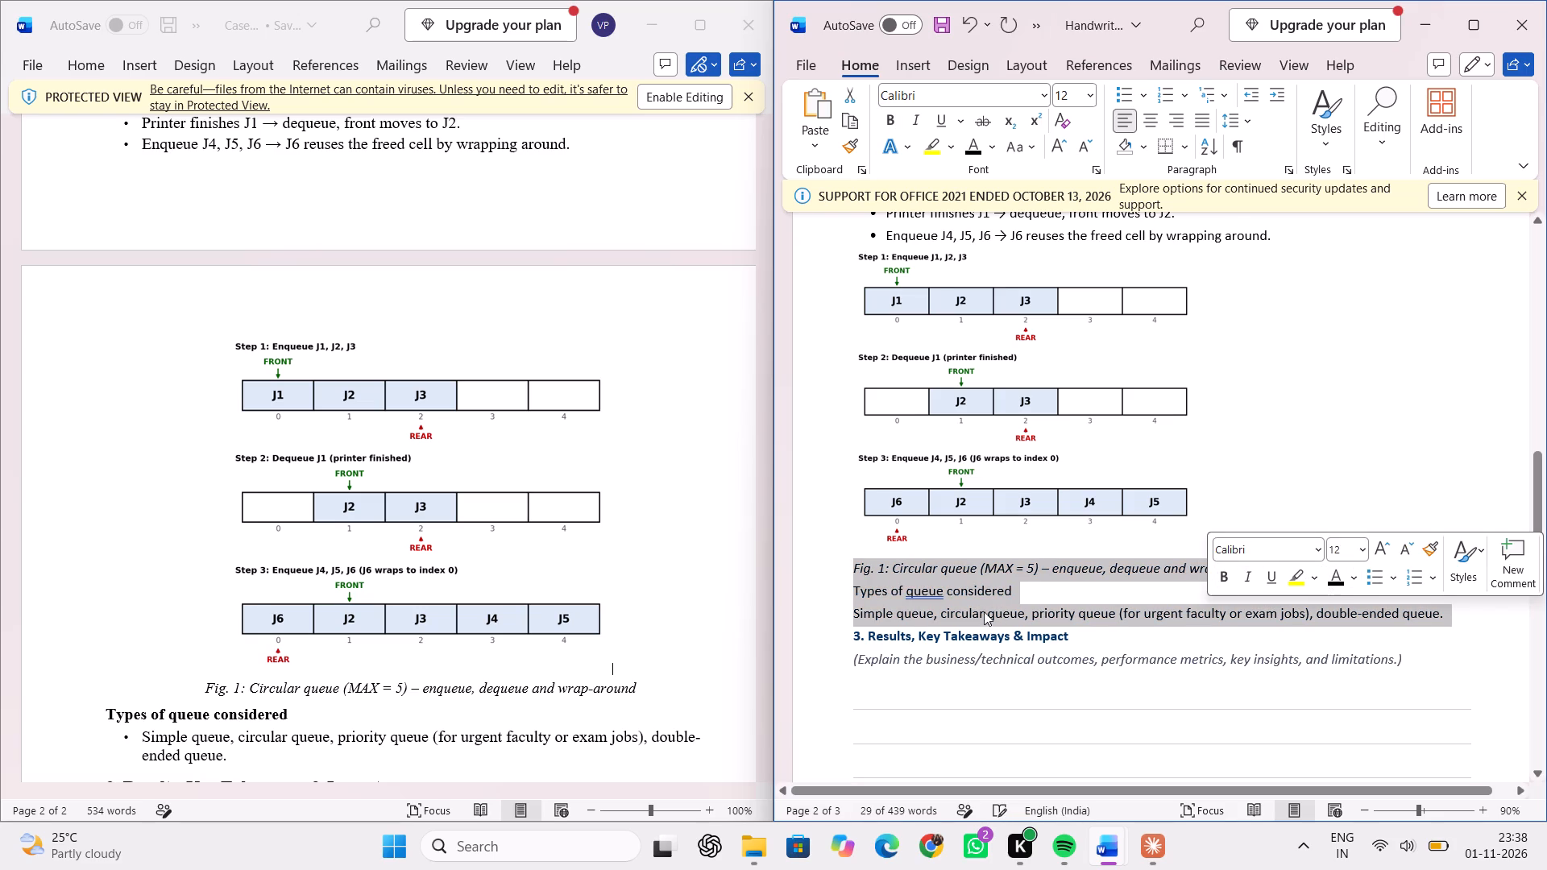
pyautogui.click(824, 557)
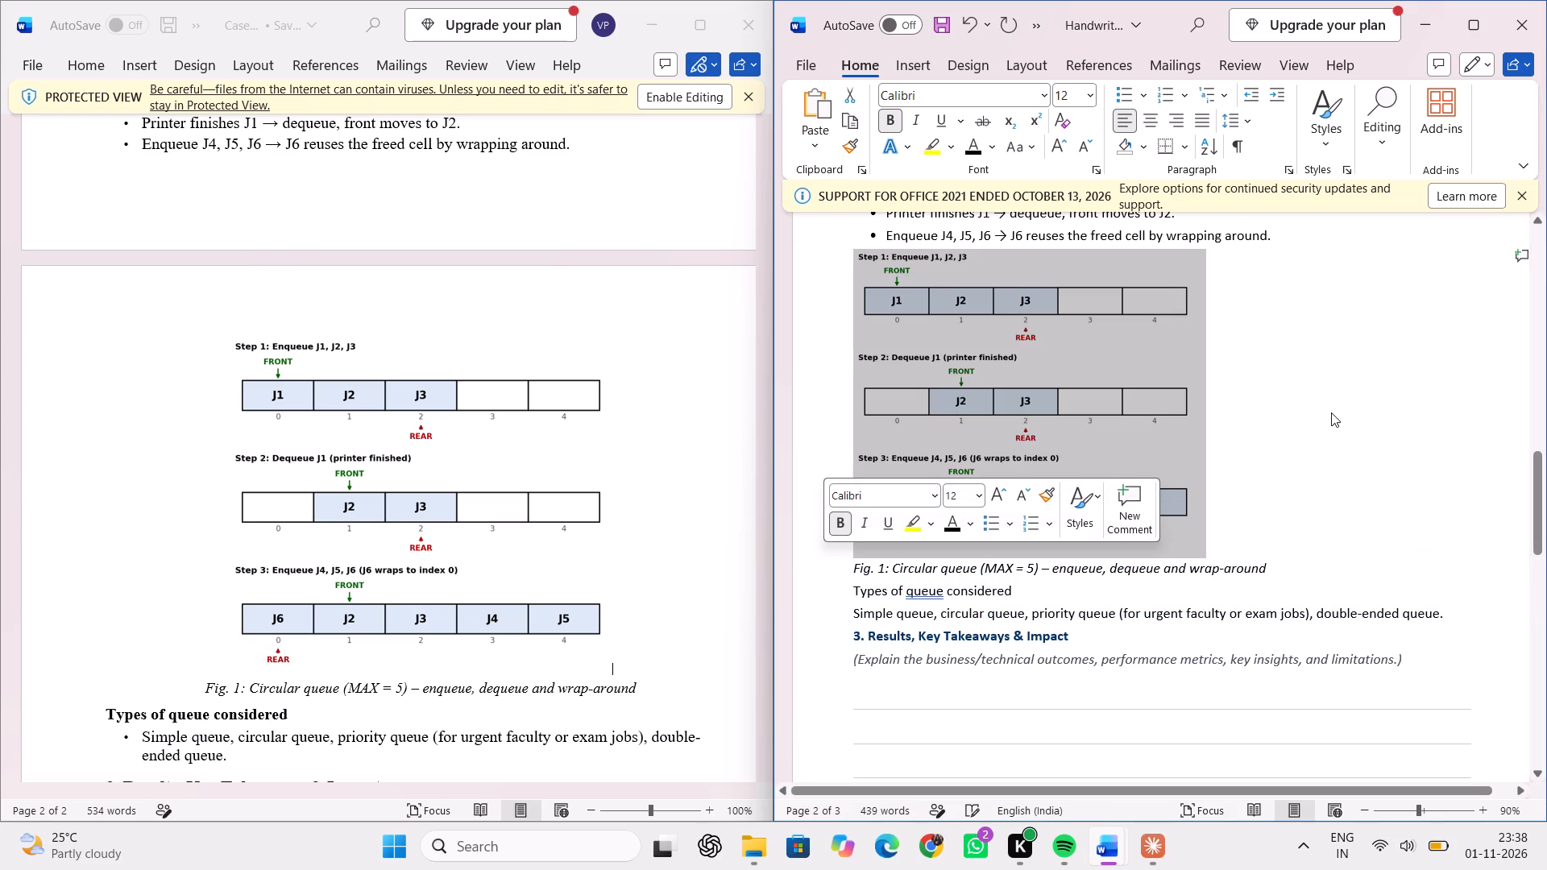
pyautogui.click(1338, 423)
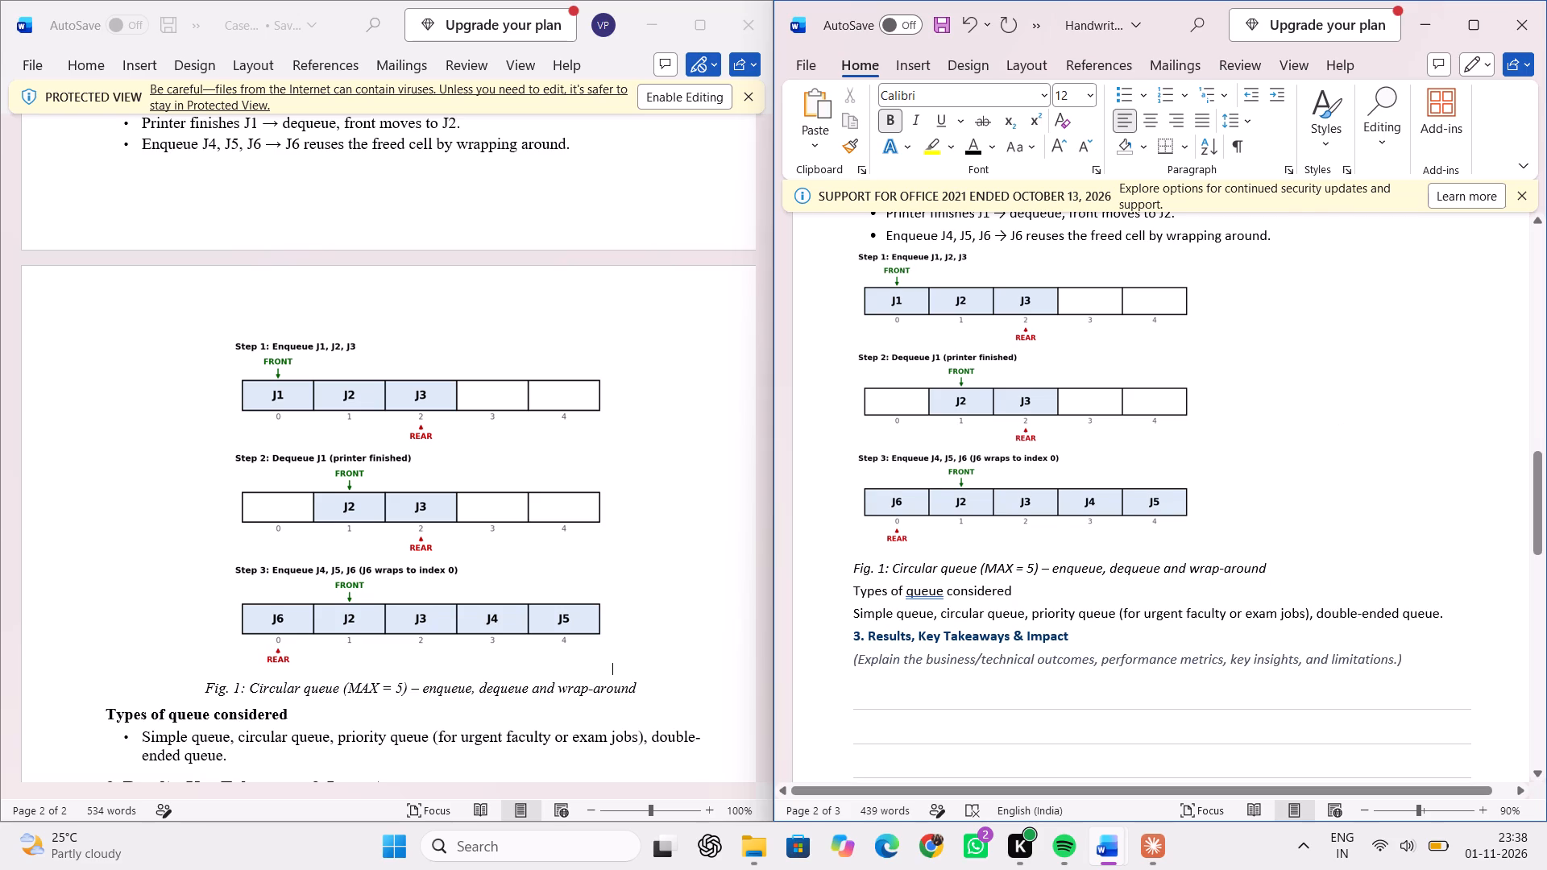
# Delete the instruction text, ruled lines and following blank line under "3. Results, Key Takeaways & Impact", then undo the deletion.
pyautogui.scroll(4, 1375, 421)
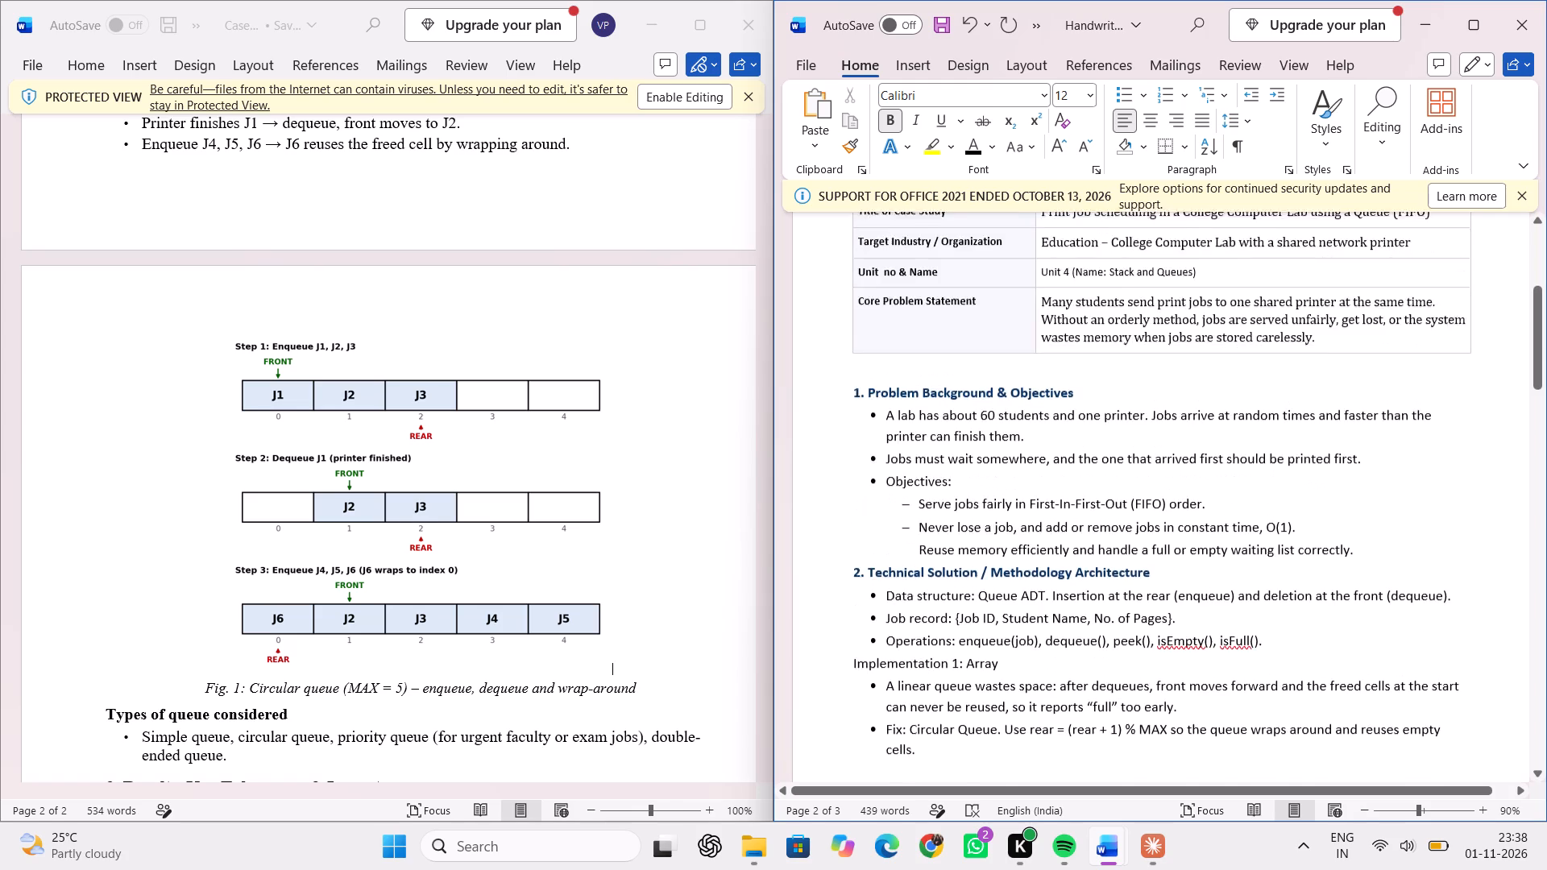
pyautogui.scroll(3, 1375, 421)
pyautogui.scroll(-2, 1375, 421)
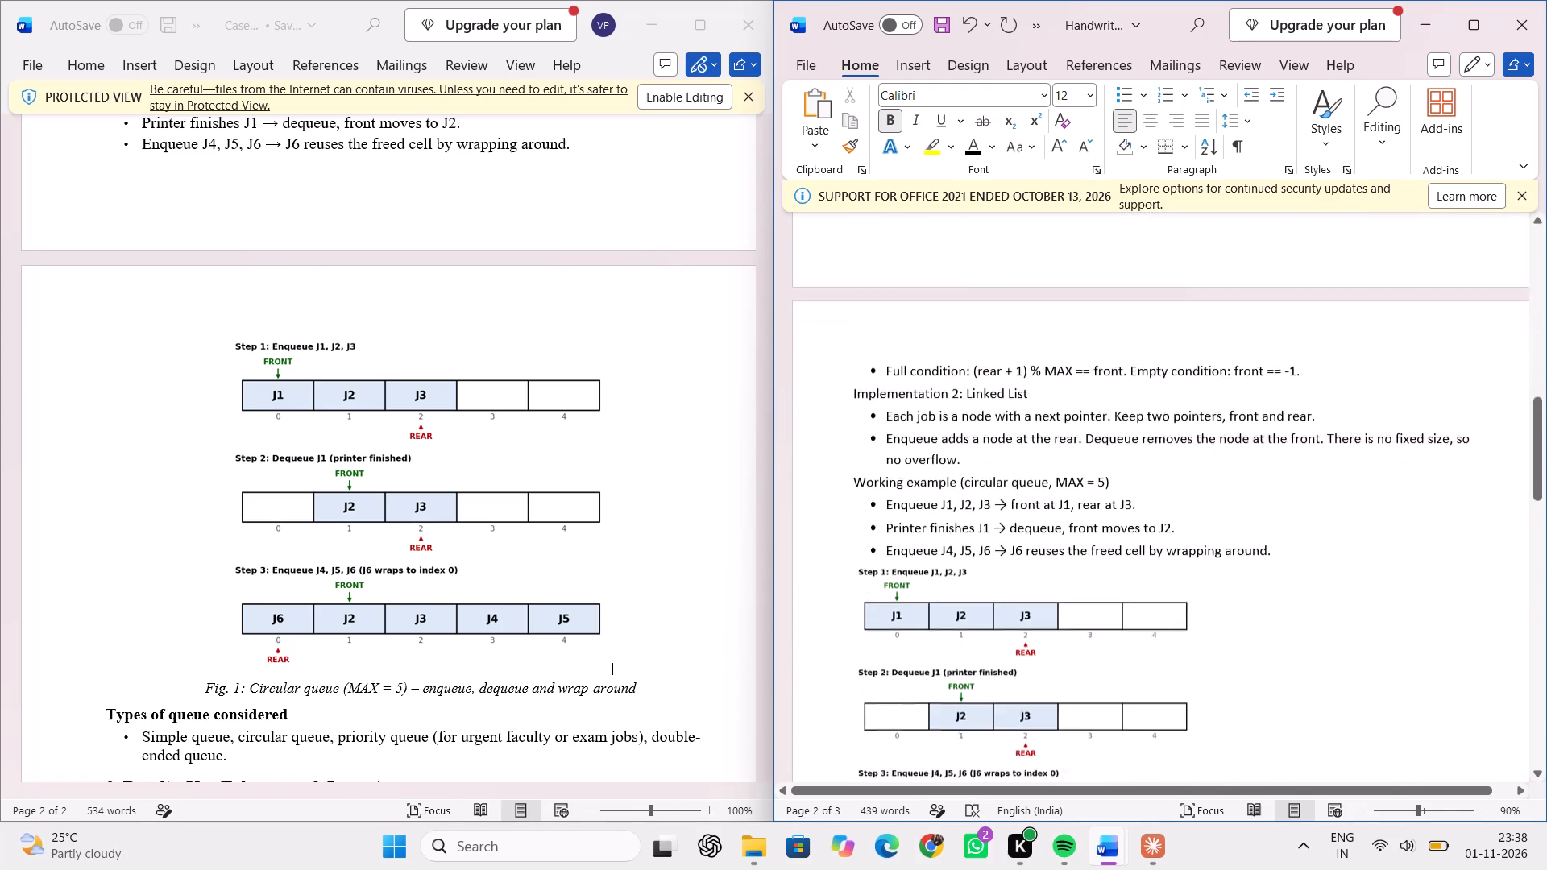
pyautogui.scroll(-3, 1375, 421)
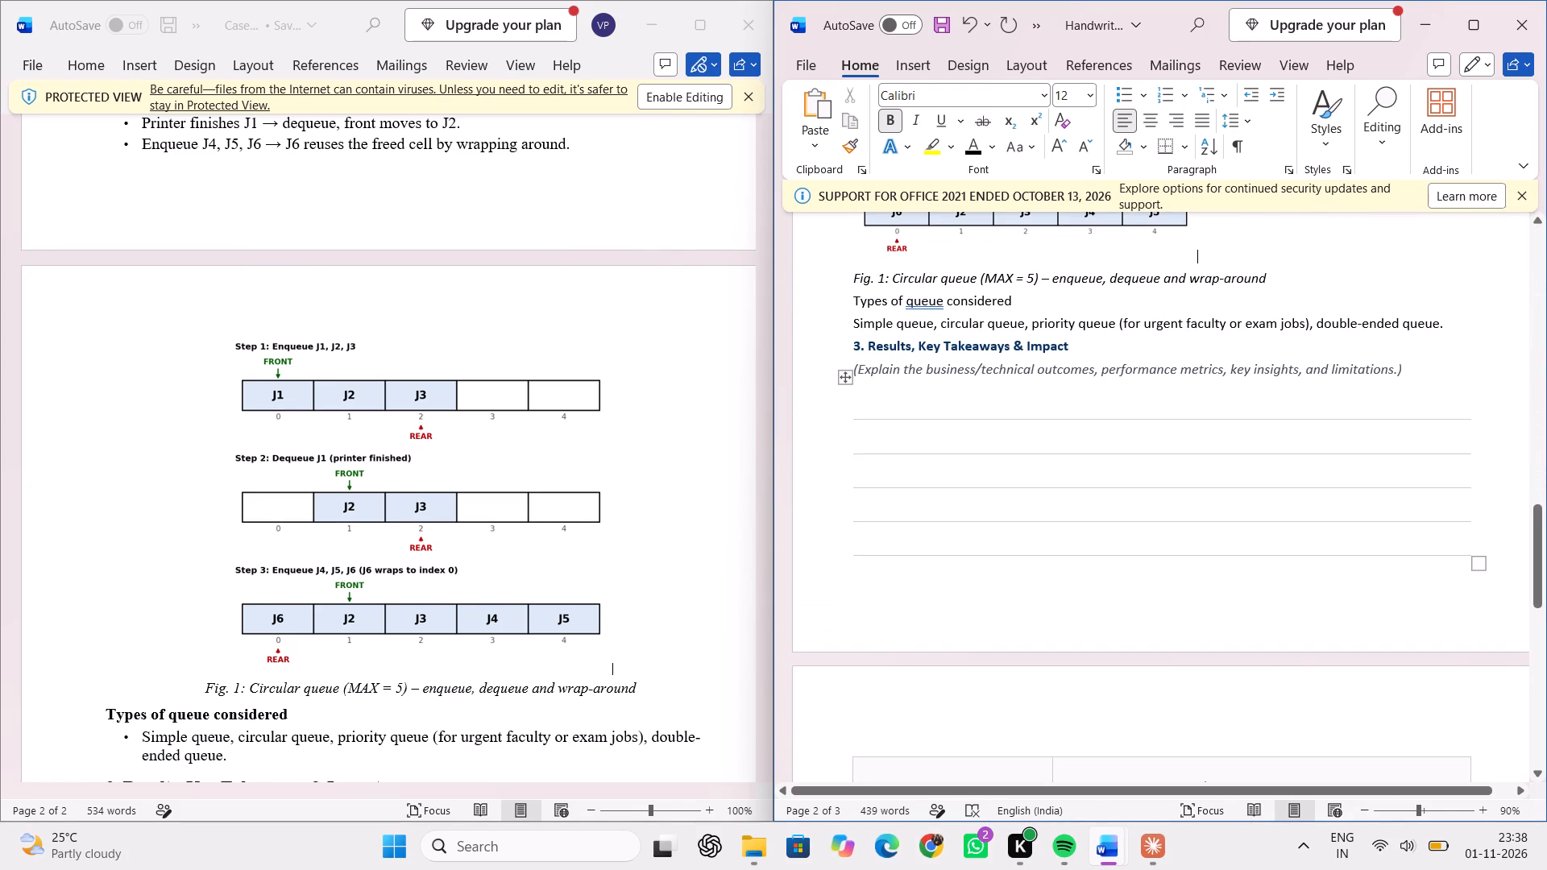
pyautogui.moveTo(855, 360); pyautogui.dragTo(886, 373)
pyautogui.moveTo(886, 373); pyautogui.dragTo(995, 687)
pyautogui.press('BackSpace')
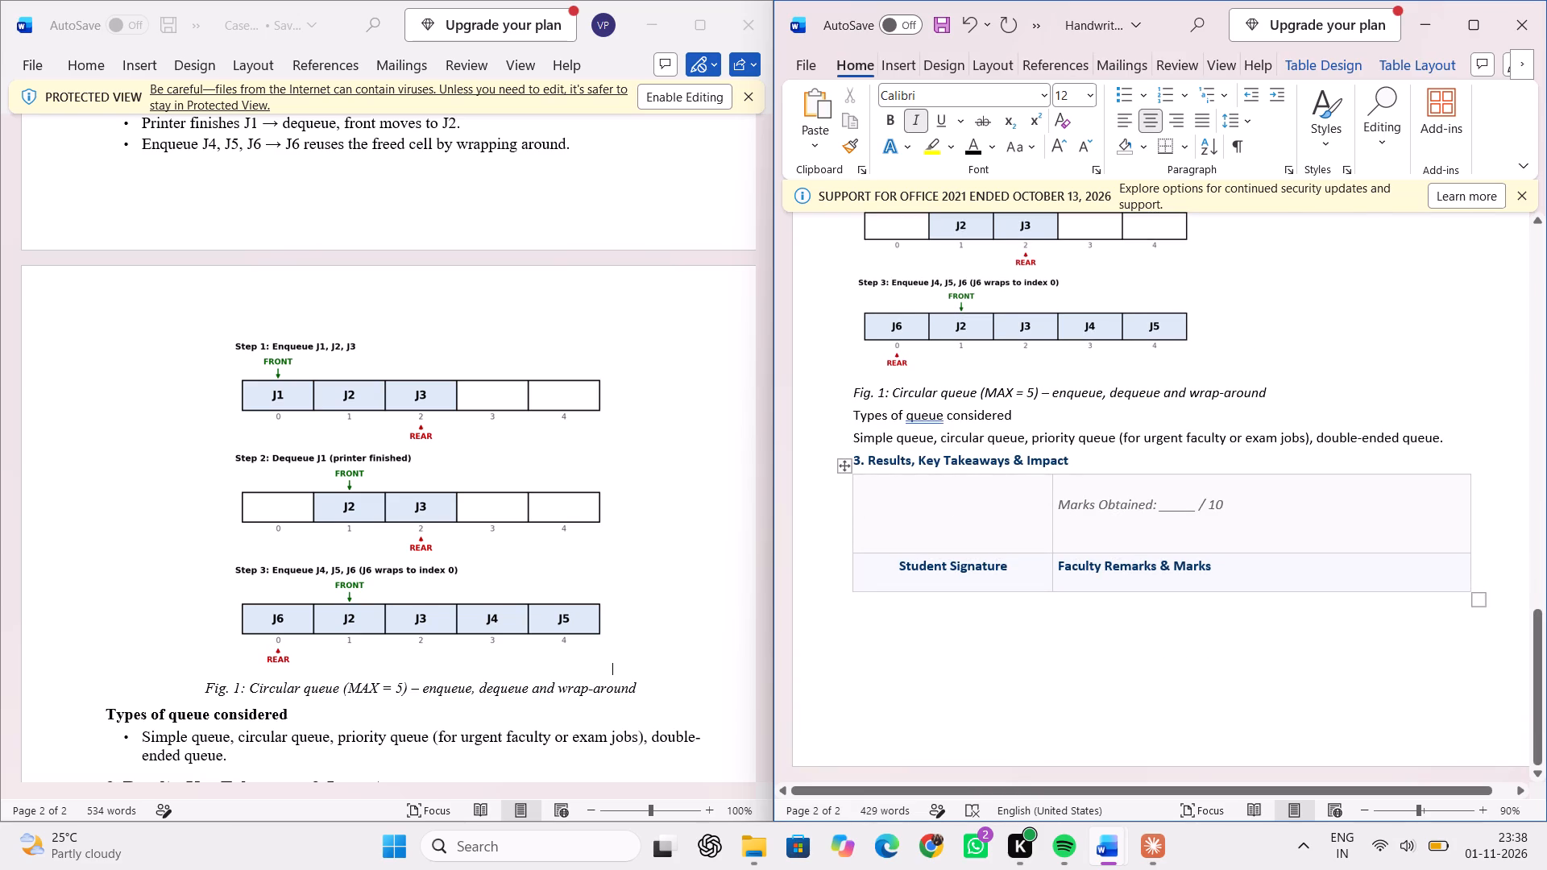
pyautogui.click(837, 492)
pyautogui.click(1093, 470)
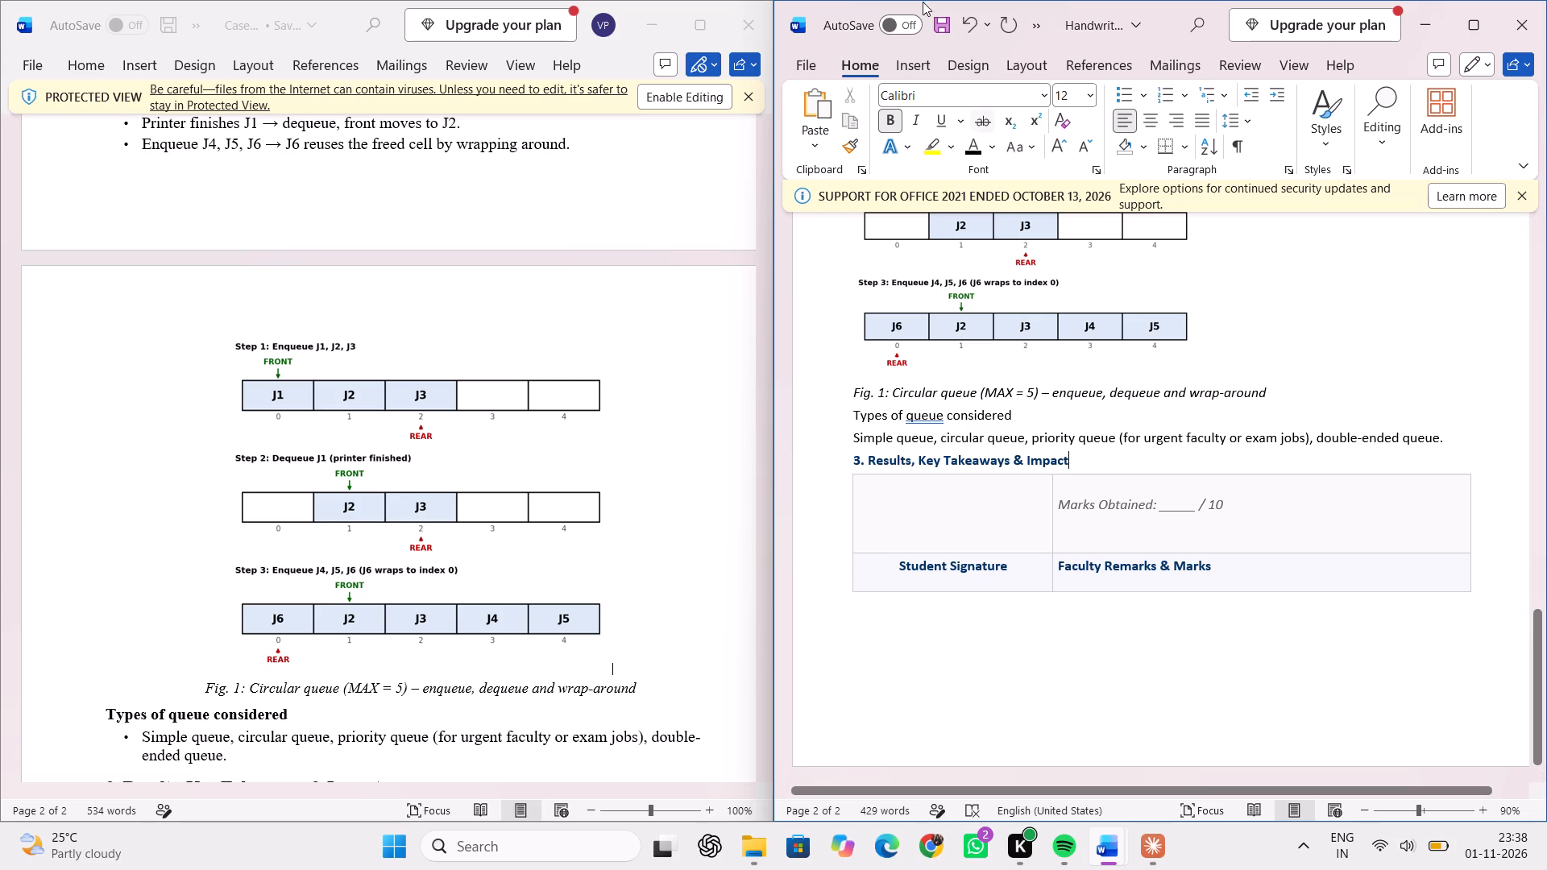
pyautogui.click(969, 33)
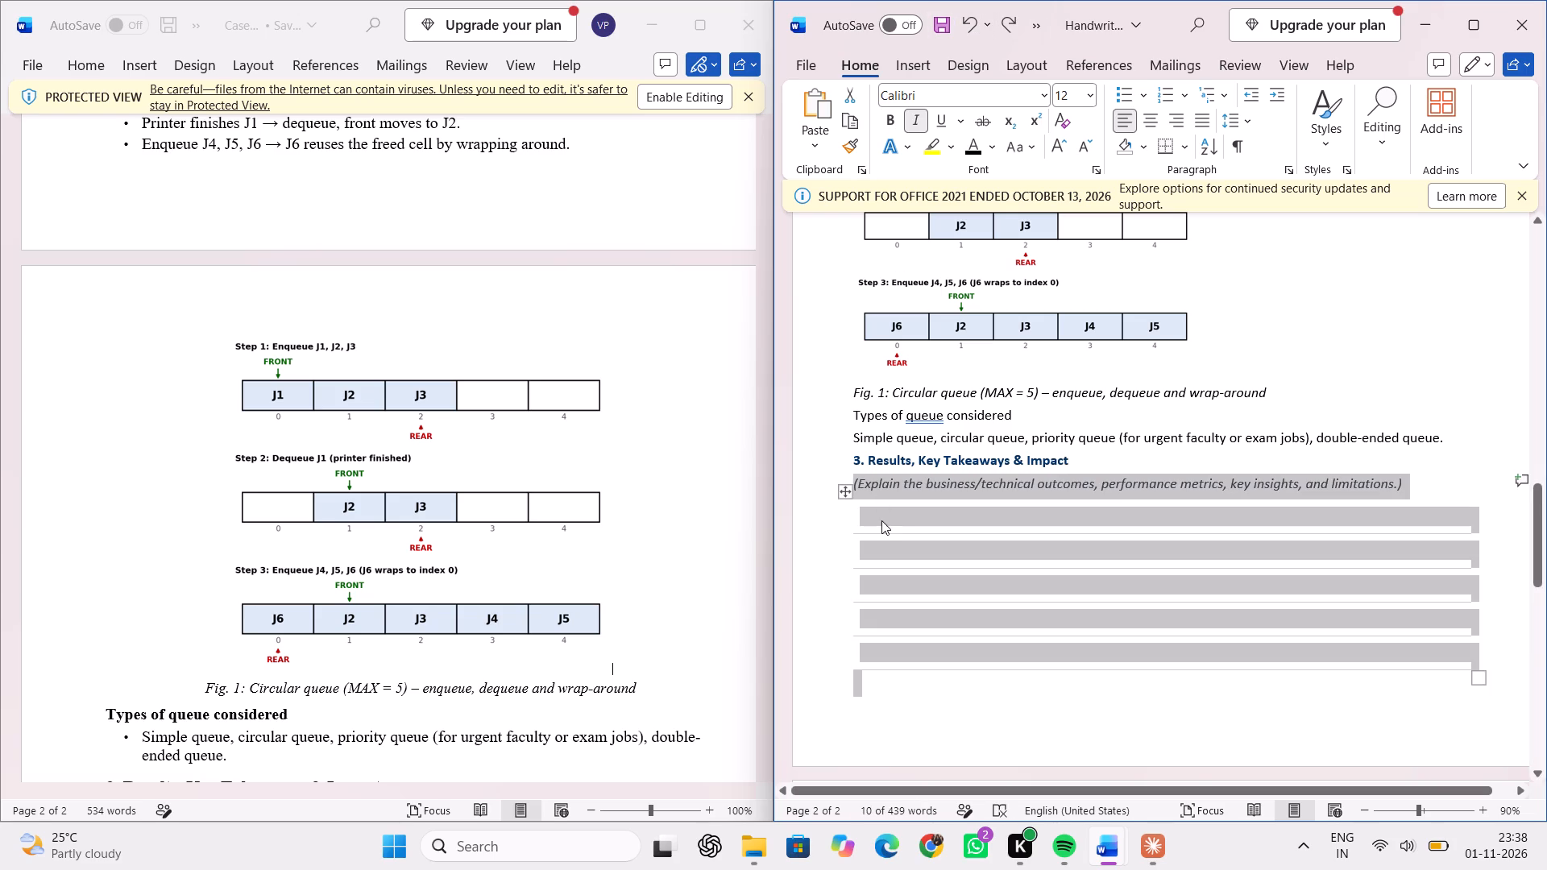
# Delete the instruction text and ruled answer lines under "3. Results, Key Takeaways & Impact", keeping a blank line above the signature table.
pyautogui.click(831, 545)
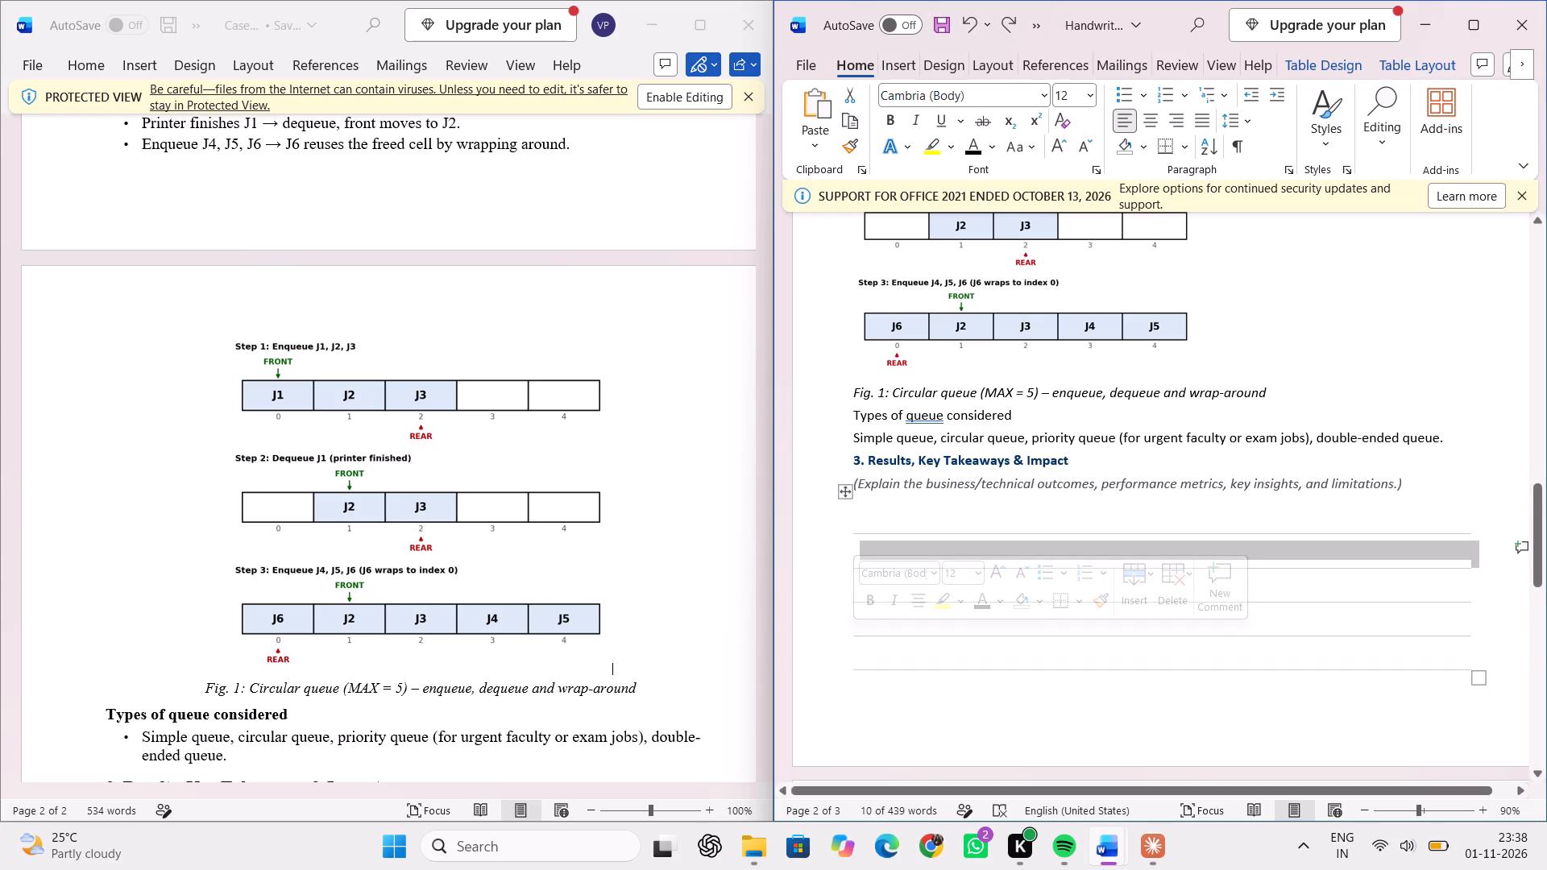
pyautogui.moveTo(855, 483); pyautogui.dragTo(969, 735)
pyautogui.press('BackSpace')
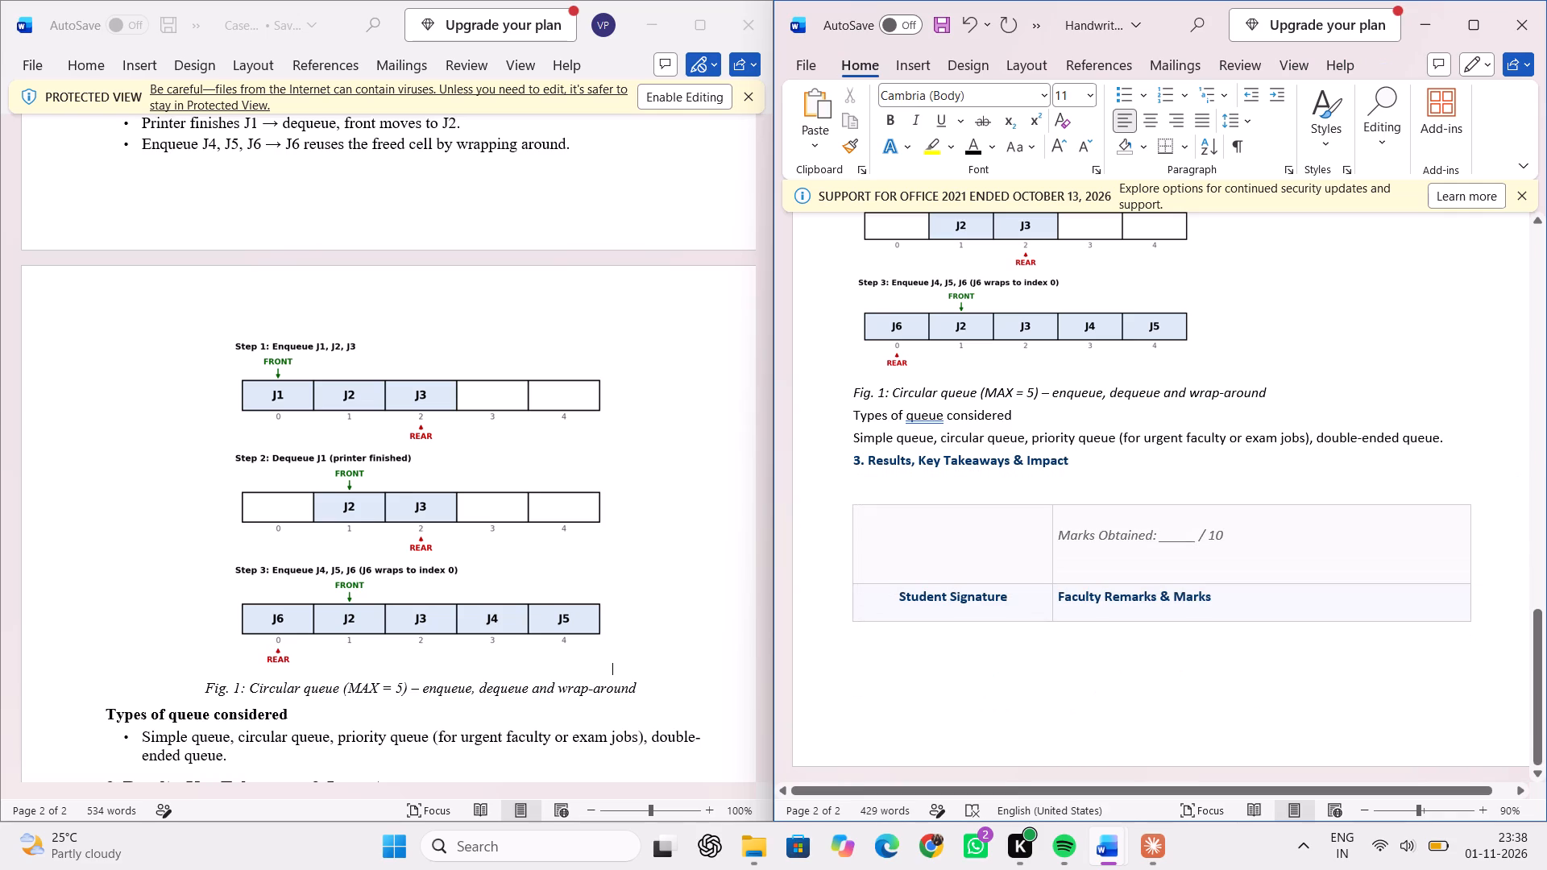
# Copy the queue comparison table and the three bullets below it from the source document into the worksheet under "3. Results, Key Takeaways & Impact".
pyautogui.scroll(-1, 396, 670)
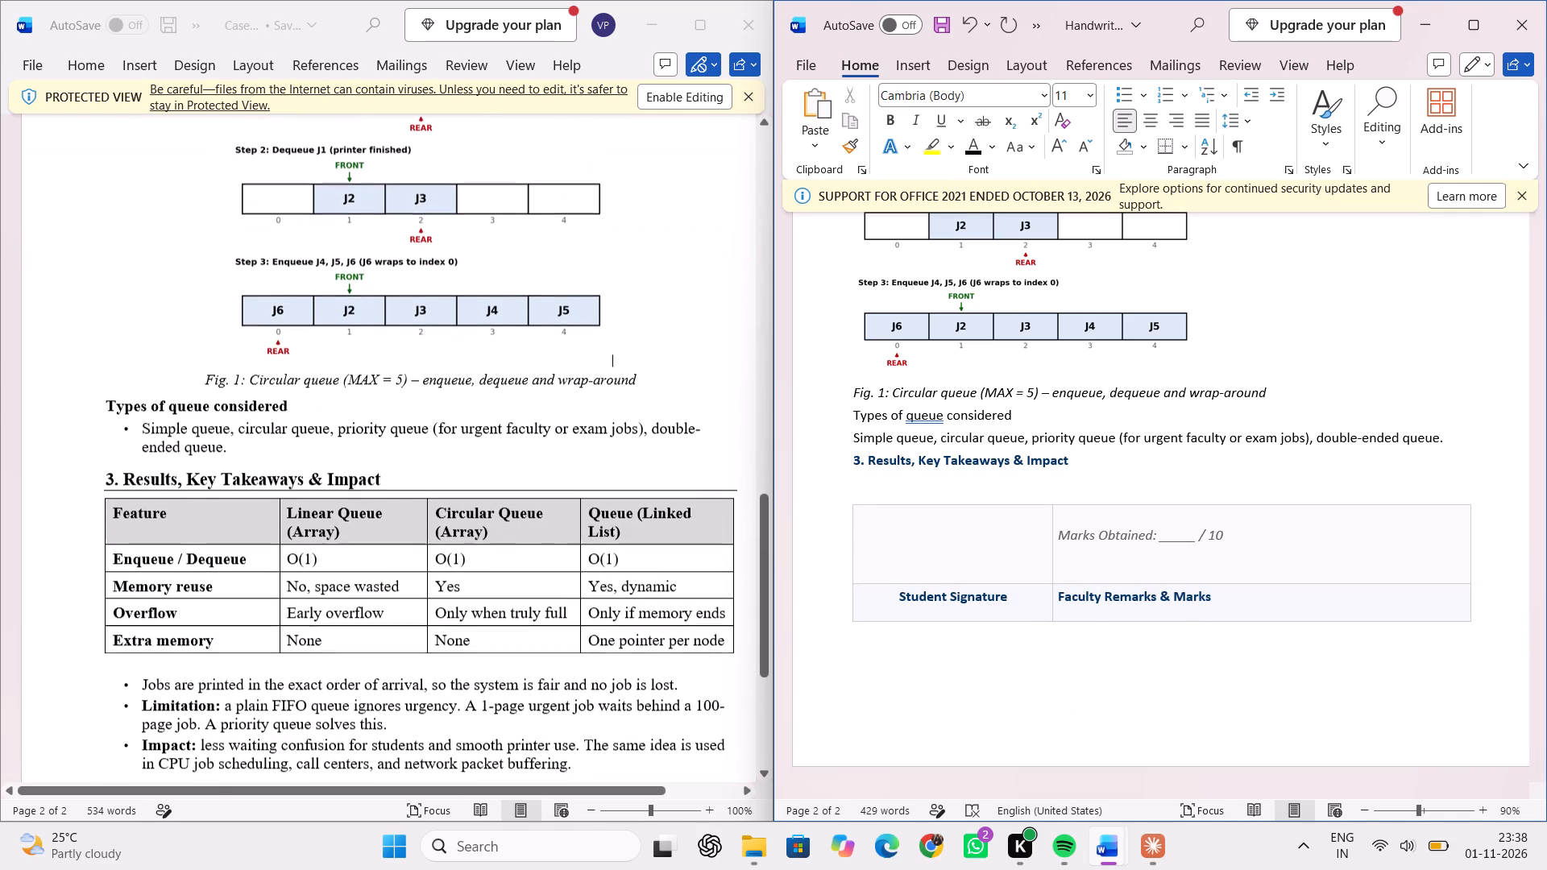
pyautogui.scroll(-1, 285, 714)
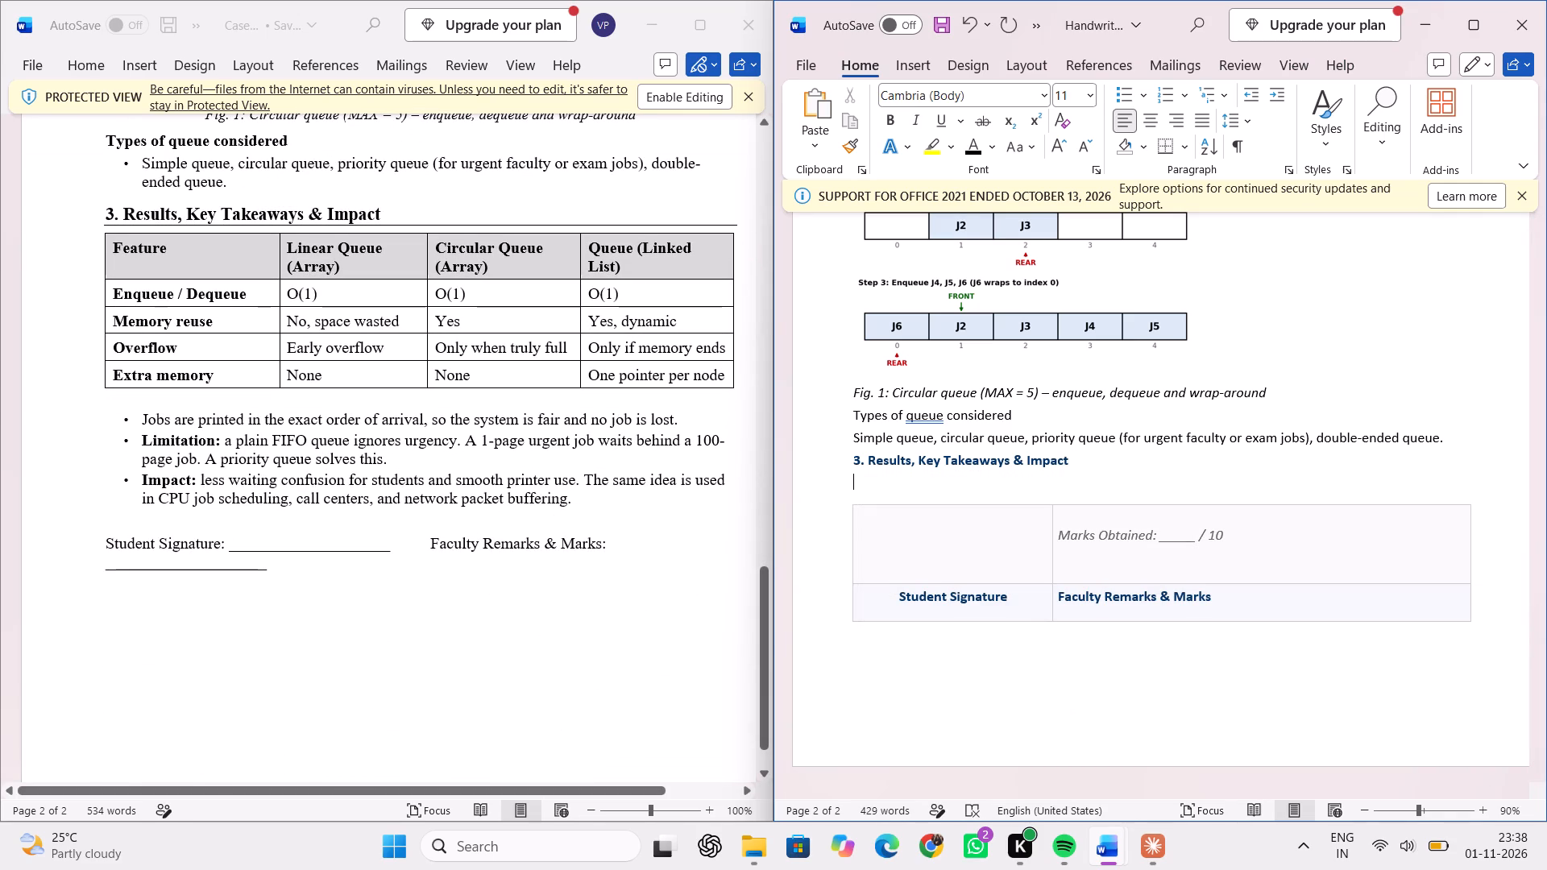
pyautogui.moveTo(102, 239); pyautogui.dragTo(124, 246)
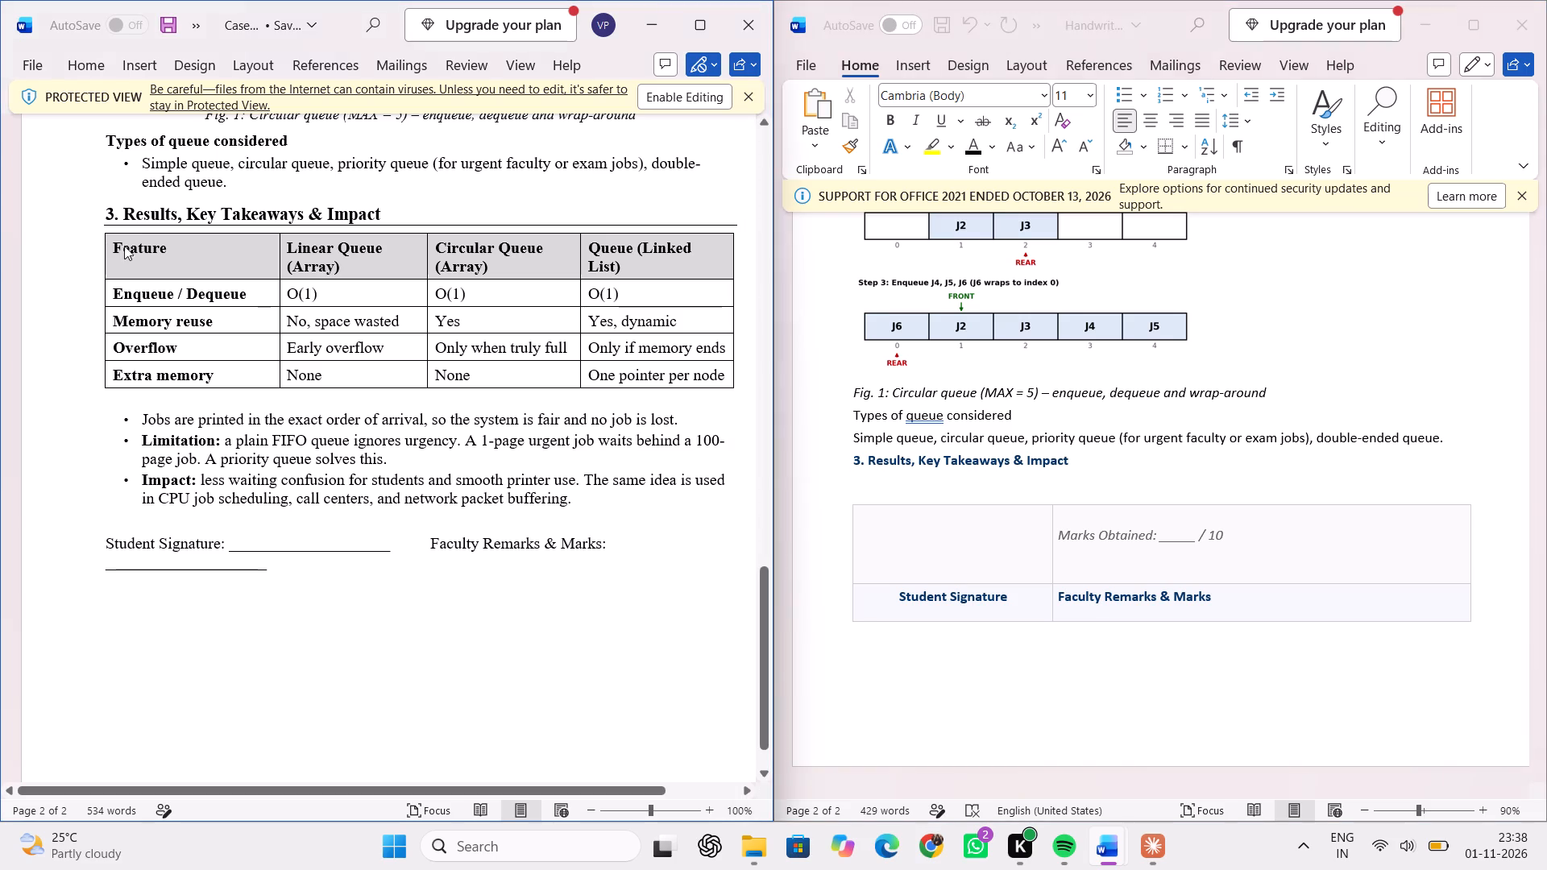
pyautogui.moveTo(124, 246); pyautogui.dragTo(182, 350)
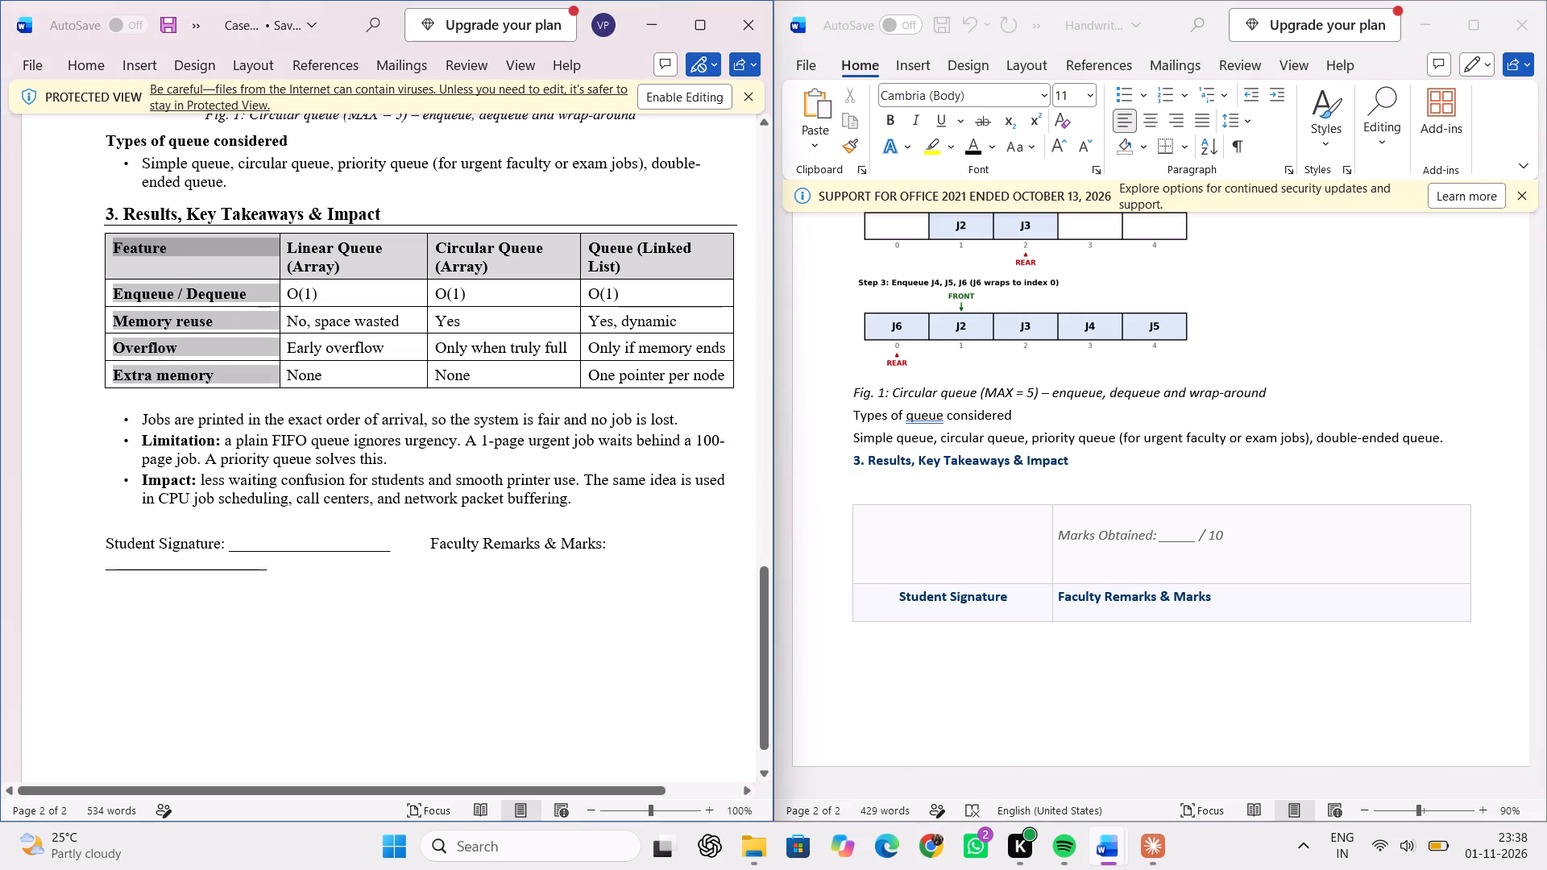
pyautogui.click(78, 462)
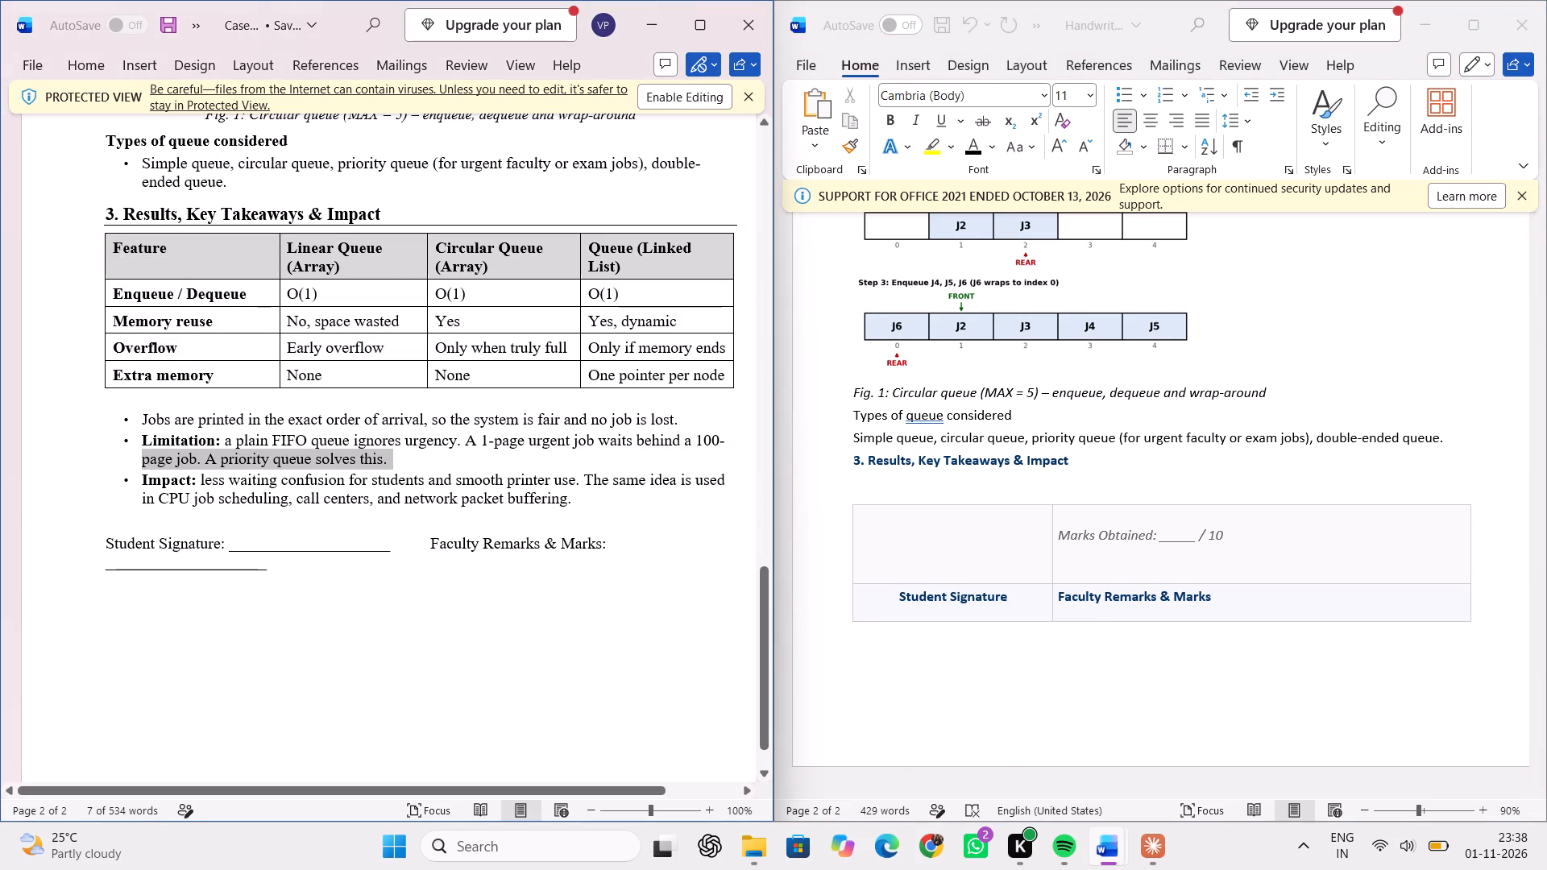
pyautogui.moveTo(99, 227); pyautogui.dragTo(215, 379)
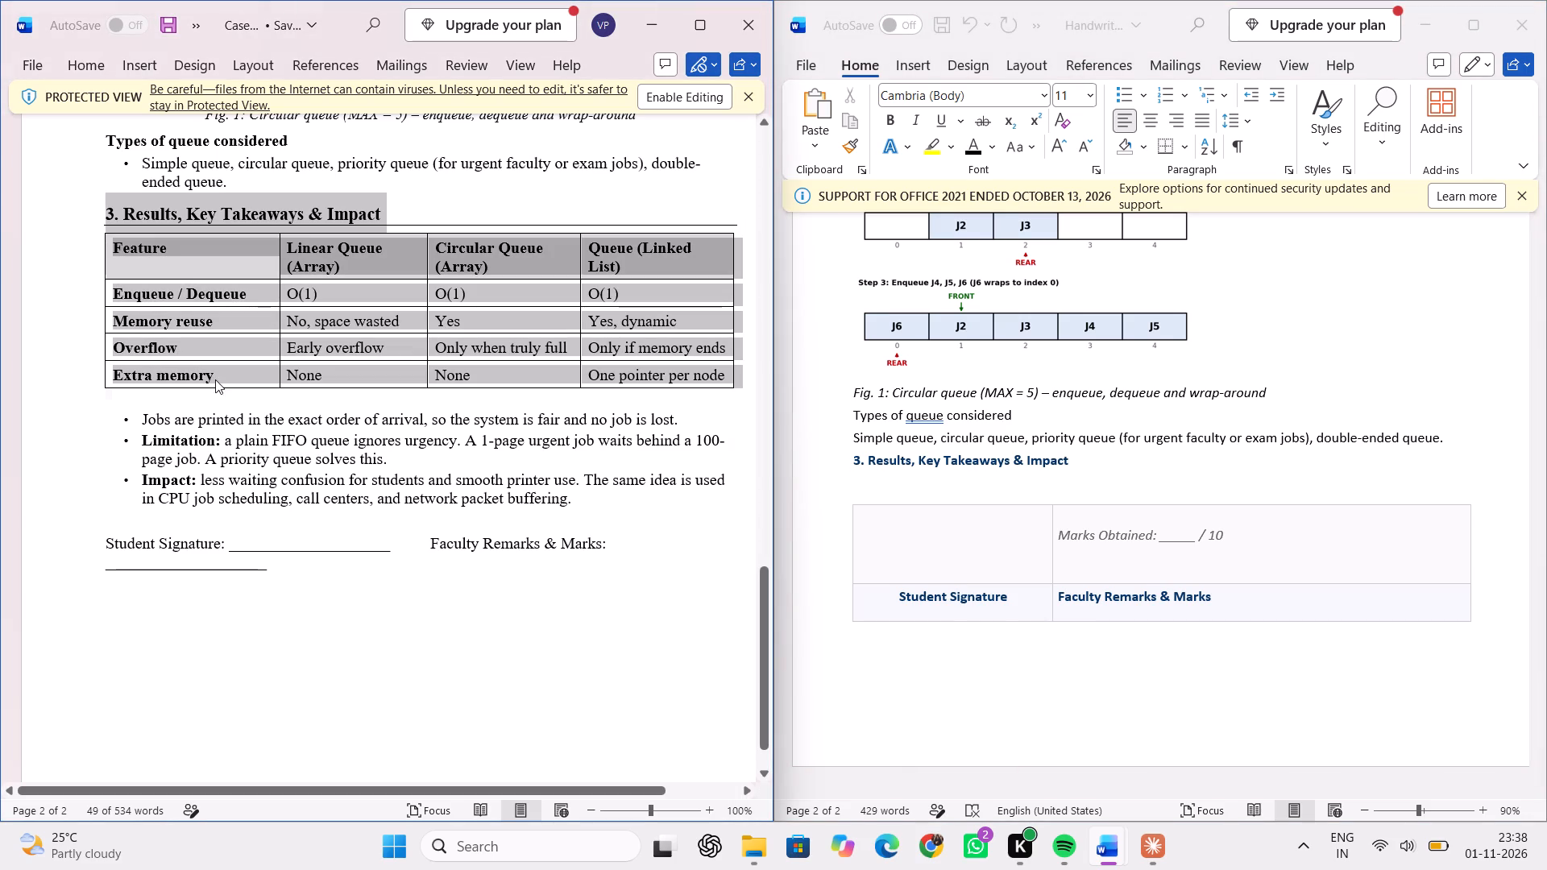
pyautogui.click(27, 493)
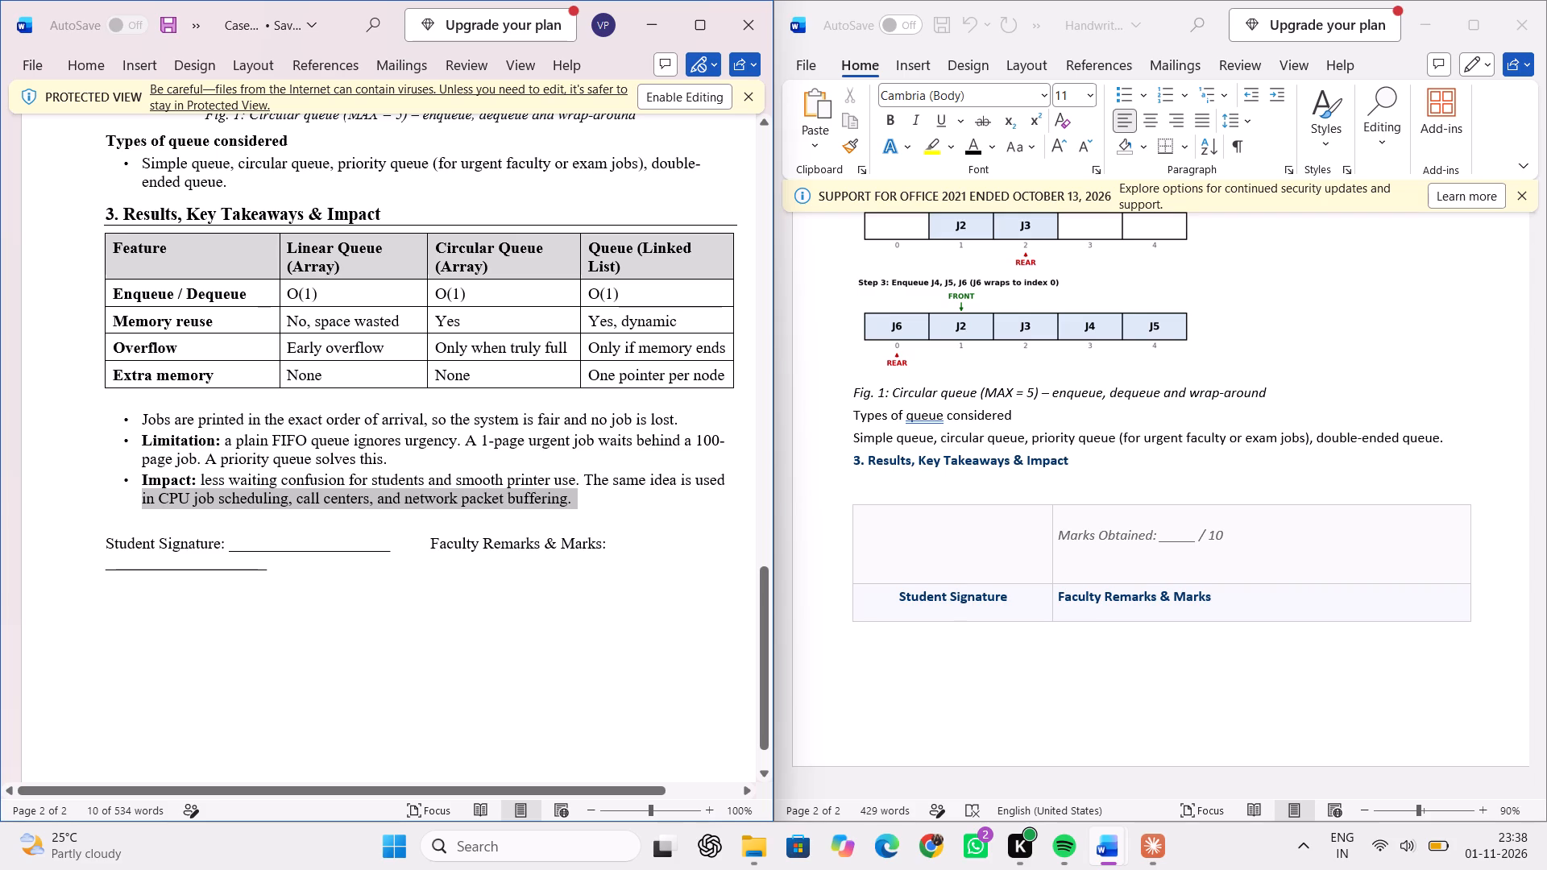
pyautogui.moveTo(93, 242); pyautogui.dragTo(604, 493)
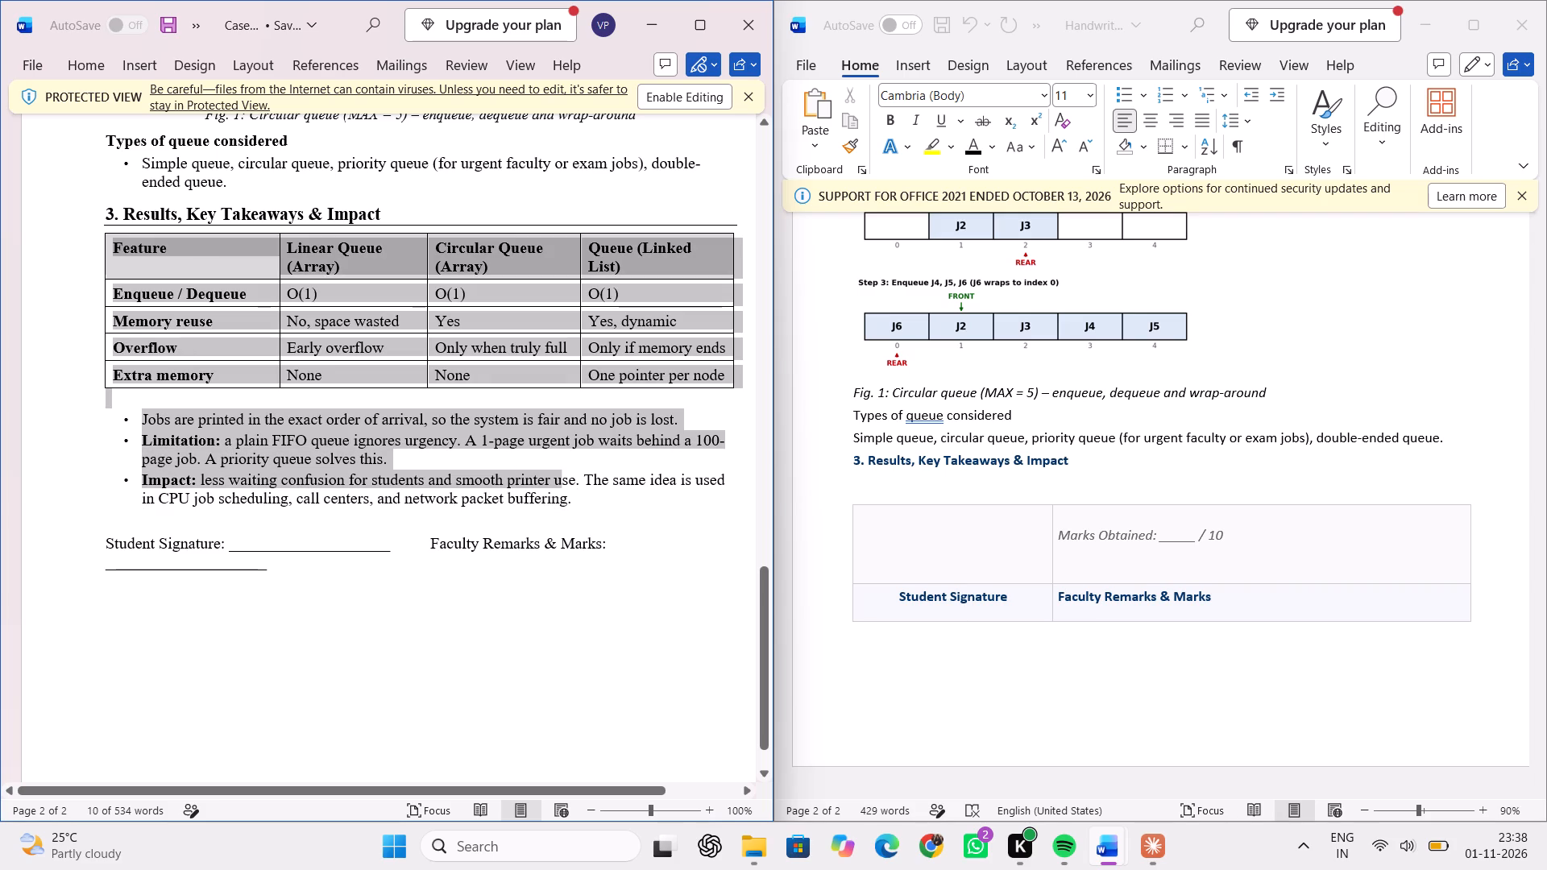
pyautogui.moveTo(604, 493); pyautogui.dragTo(571, 503)
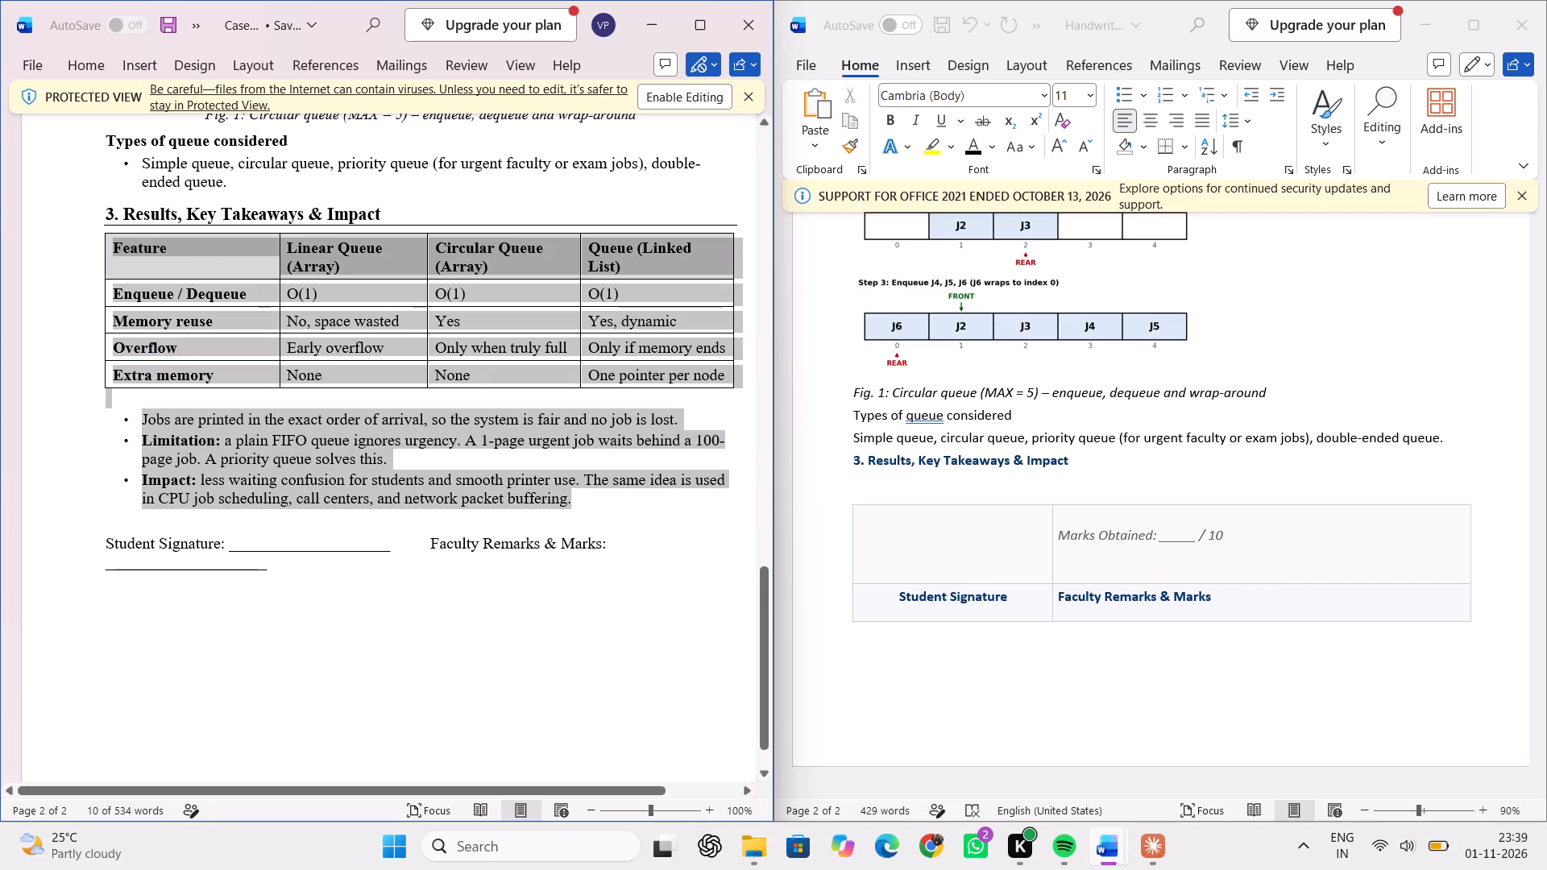
pyautogui.moveTo(571, 503); pyautogui.dragTo(570, 503)
pyautogui.hotkey('ctrl', 'c')
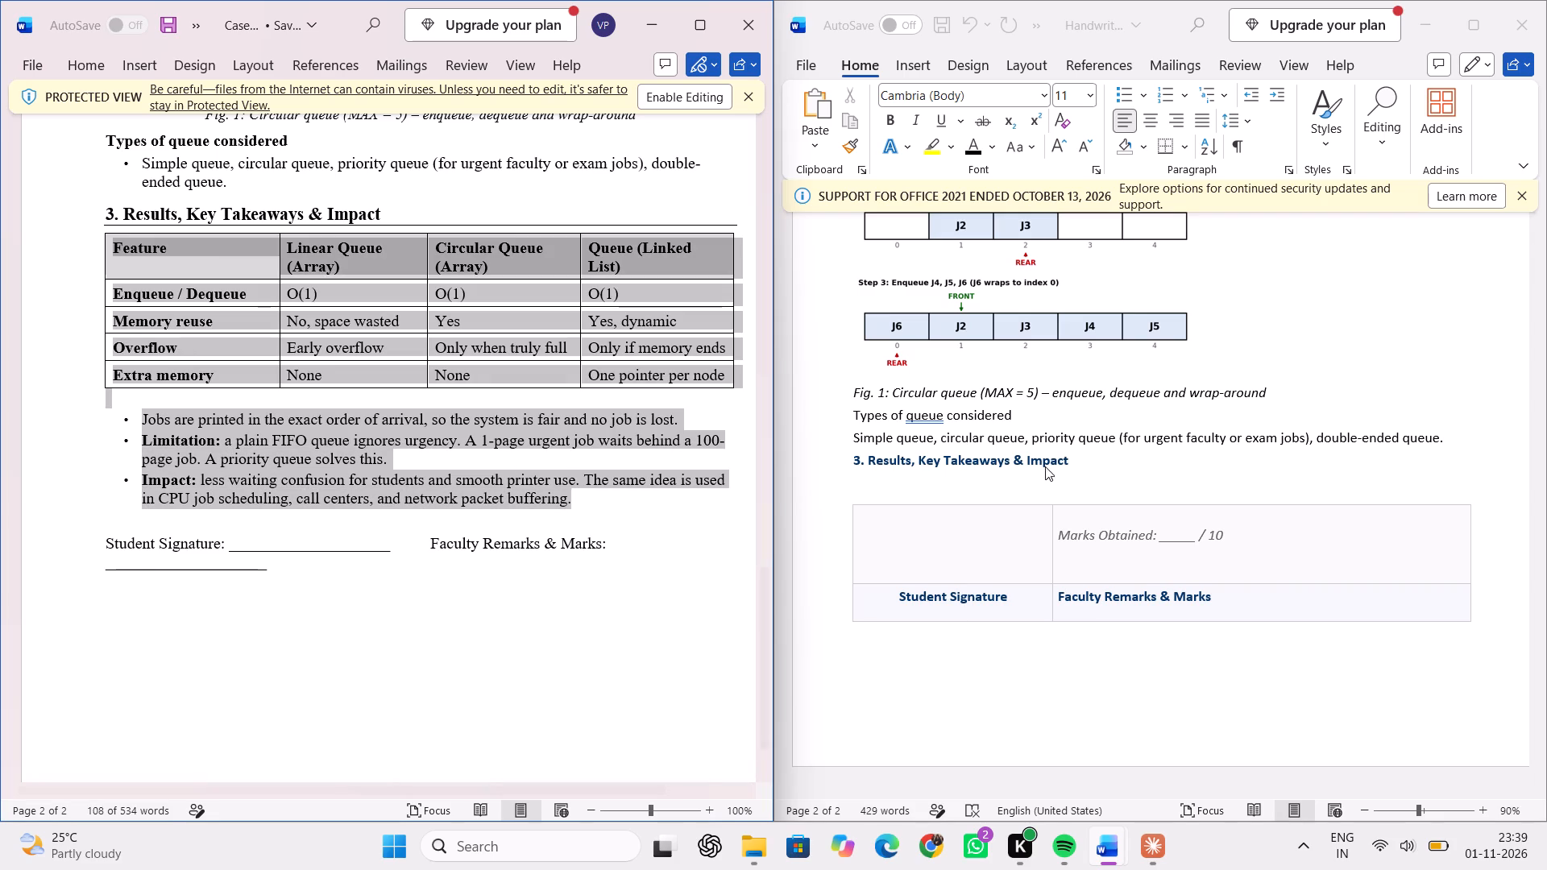
pyautogui.click(896, 487)
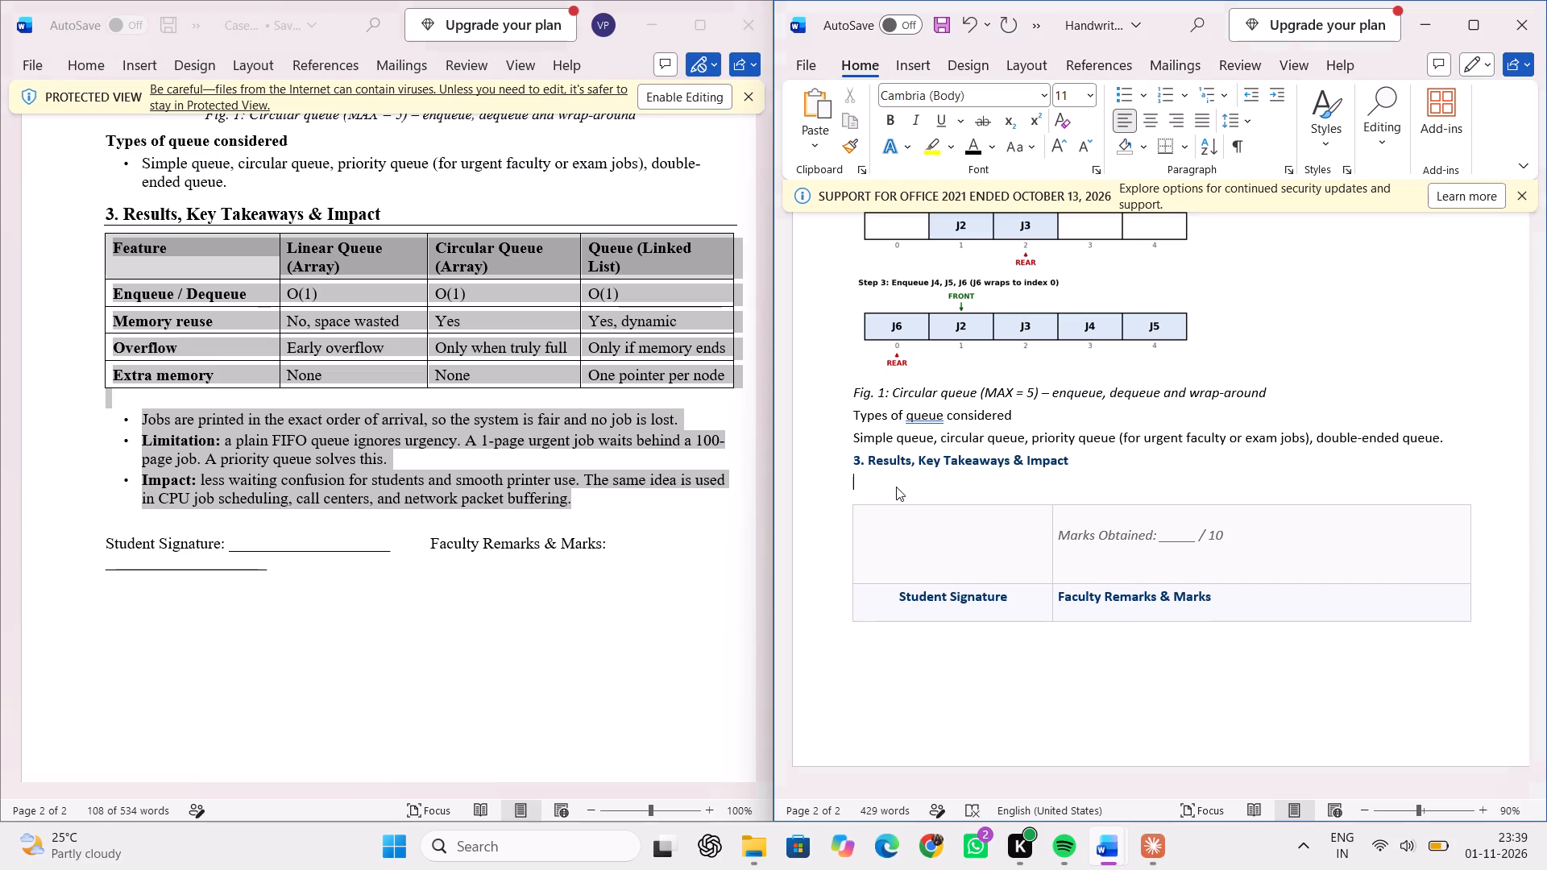
pyautogui.hotkey('ctrl', 'v')
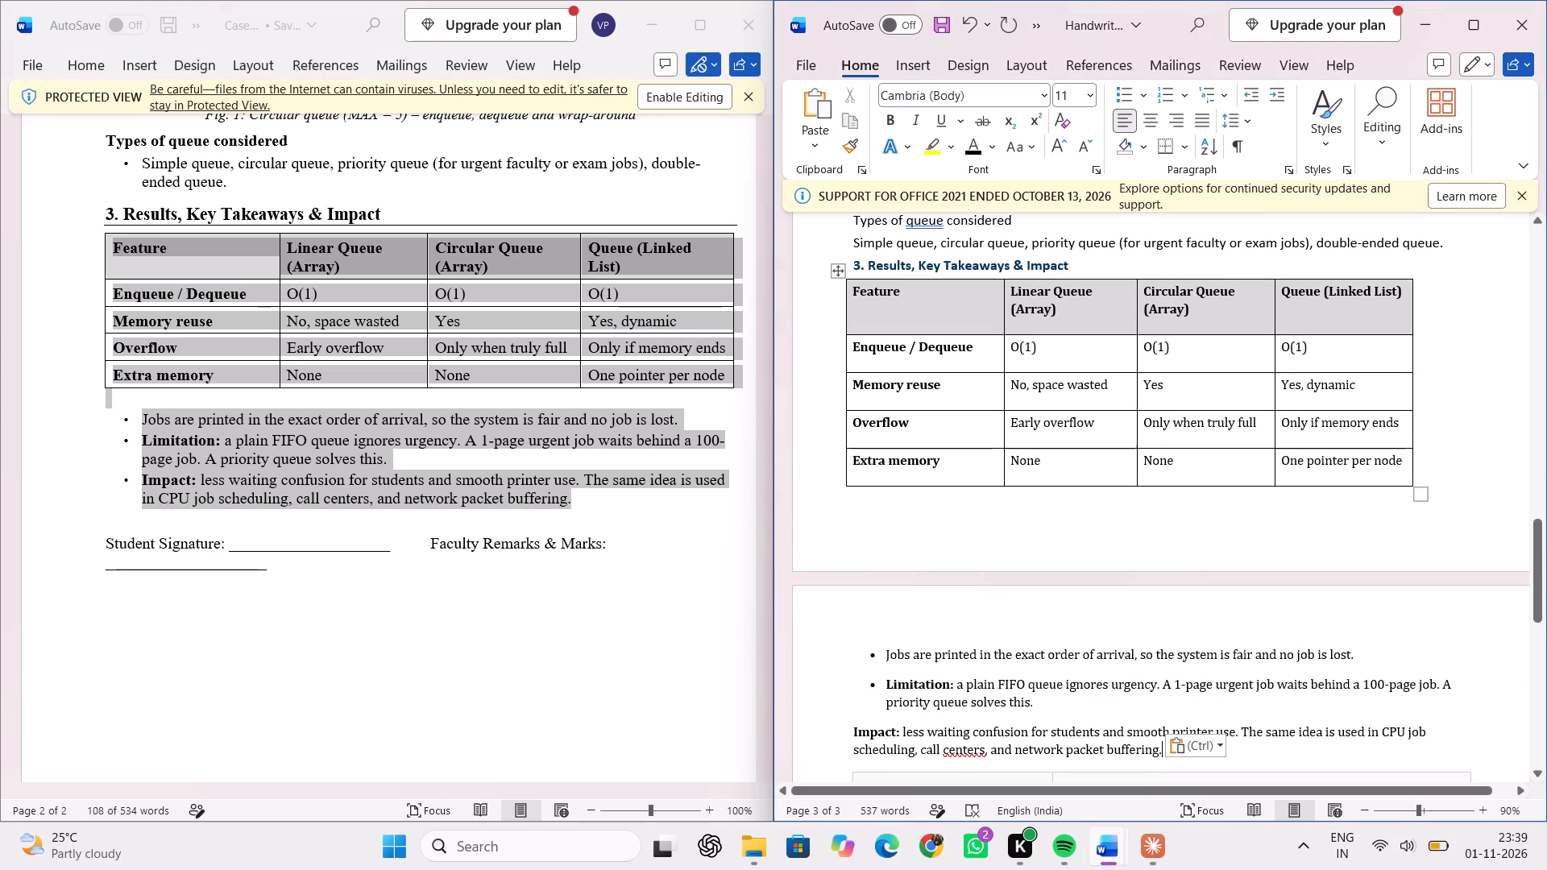
pyautogui.scroll(-1, 842, 623)
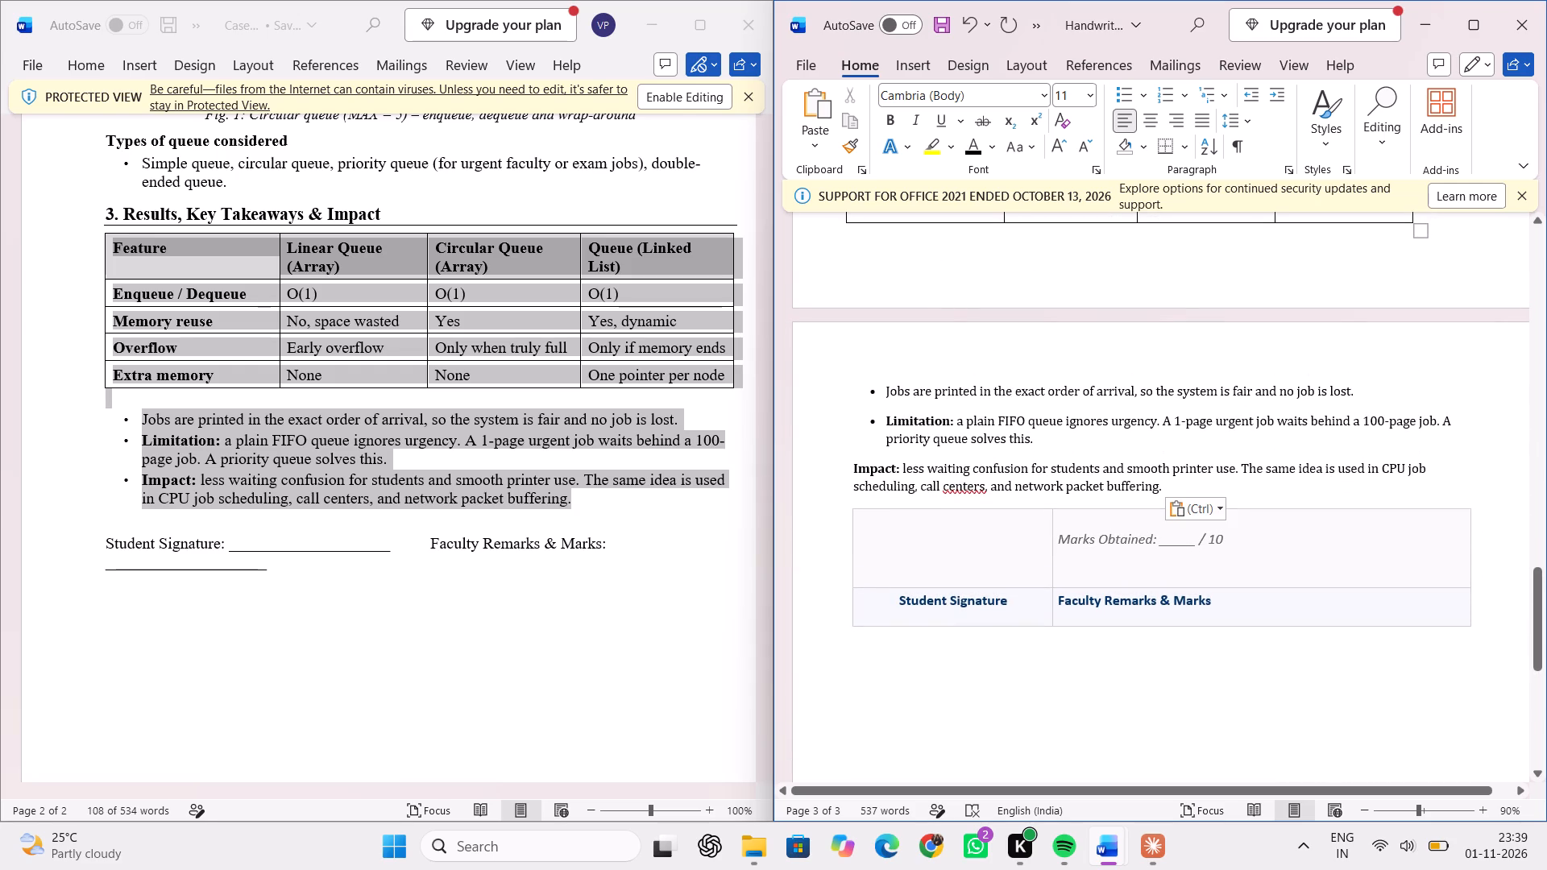
pyautogui.click(993, 722)
pyautogui.click(520, 706)
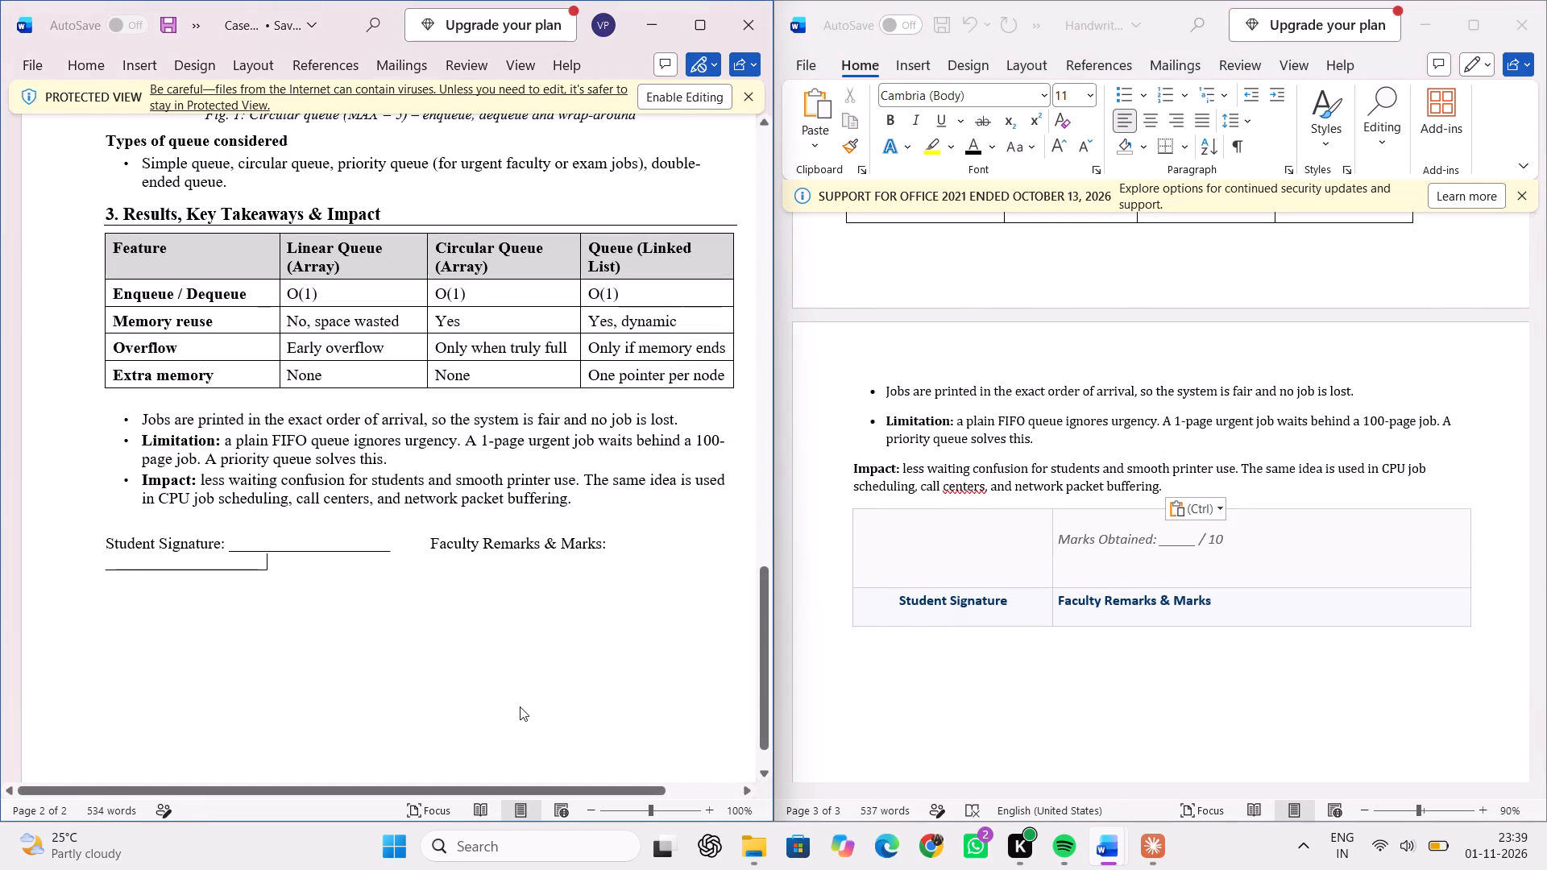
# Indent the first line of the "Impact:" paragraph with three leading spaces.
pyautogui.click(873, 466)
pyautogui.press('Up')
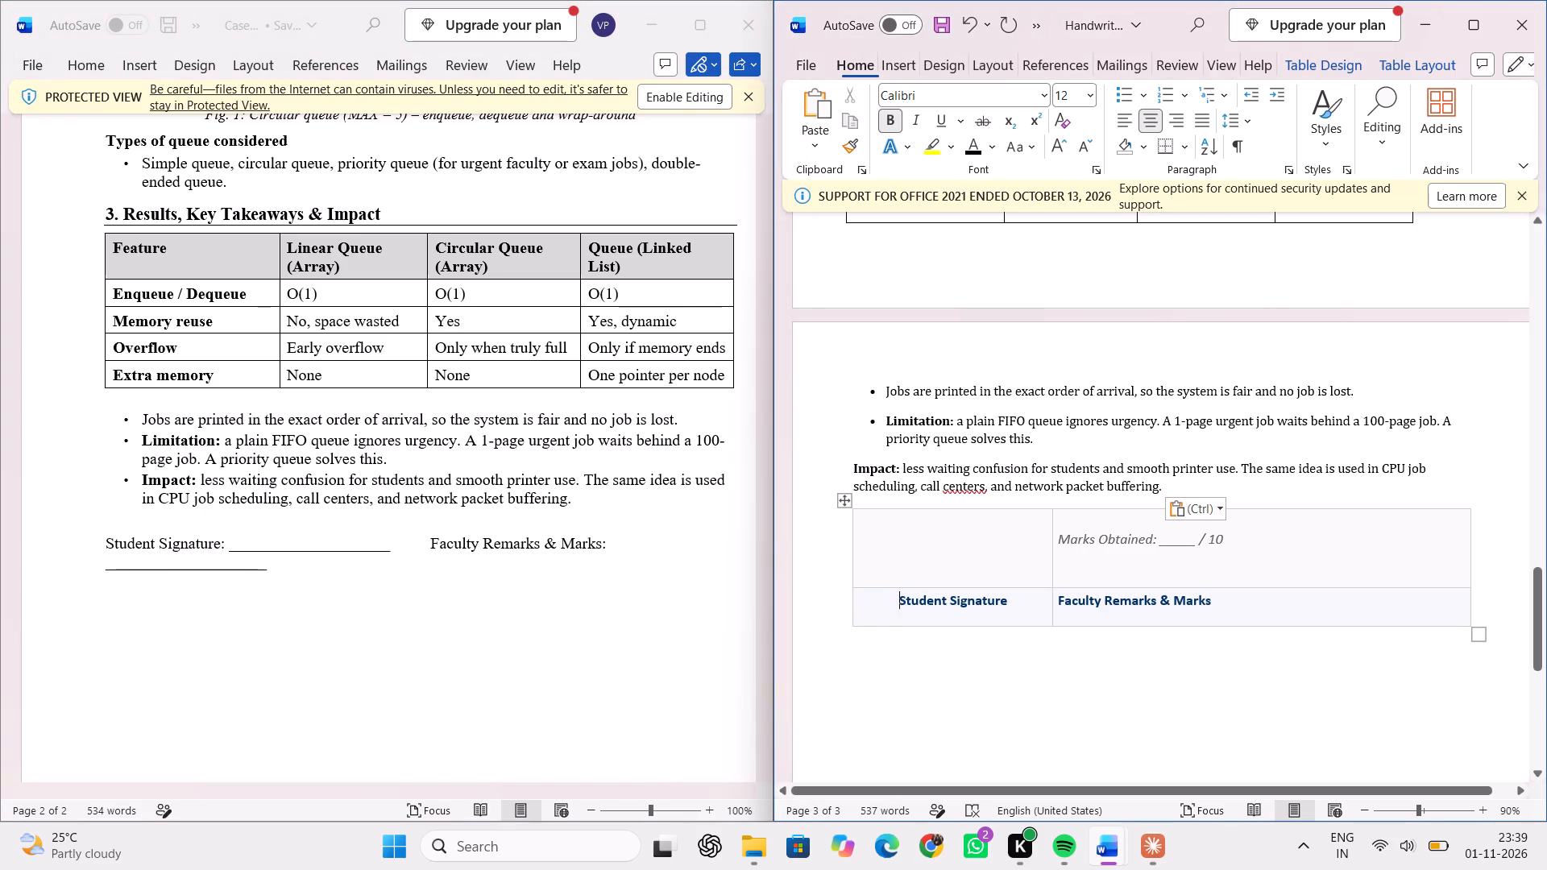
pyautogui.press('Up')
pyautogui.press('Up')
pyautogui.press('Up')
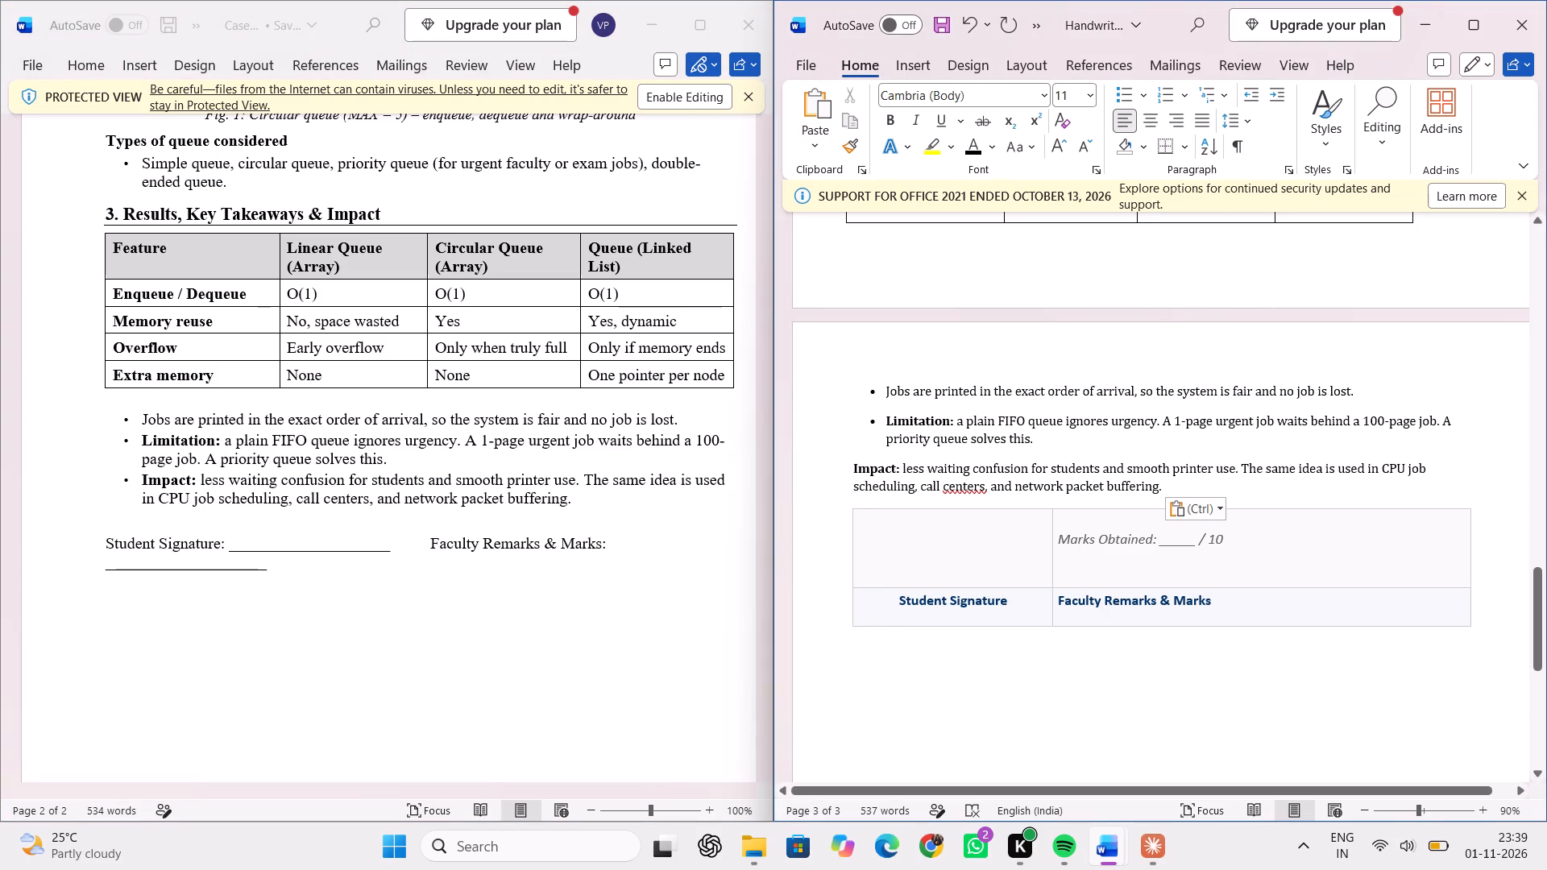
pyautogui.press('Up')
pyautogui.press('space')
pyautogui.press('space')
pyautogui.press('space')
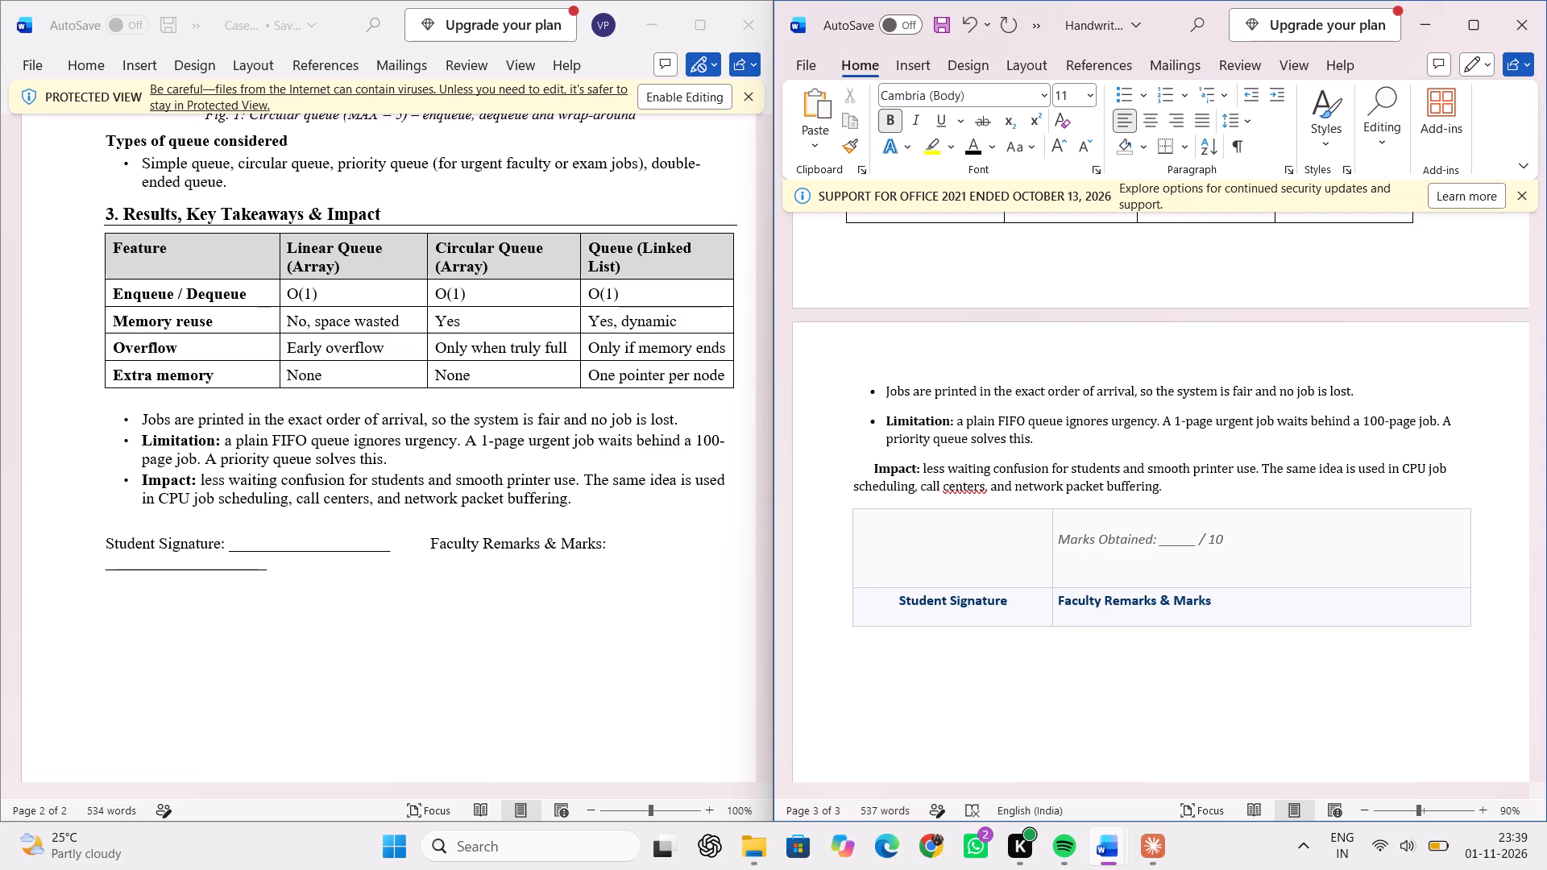
# Try to indent the second line of the "Impact:" paragraph by inserting spaces before "scheduling".
pyautogui.press('Down')
pyautogui.press('Left')
pyautogui.press('Left')
pyautogui.press('Left')
pyautogui.press('space')
pyautogui.press('space')
pyautogui.press('space')
pyautogui.press('space')
pyautogui.press('space')
pyautogui.press('space')
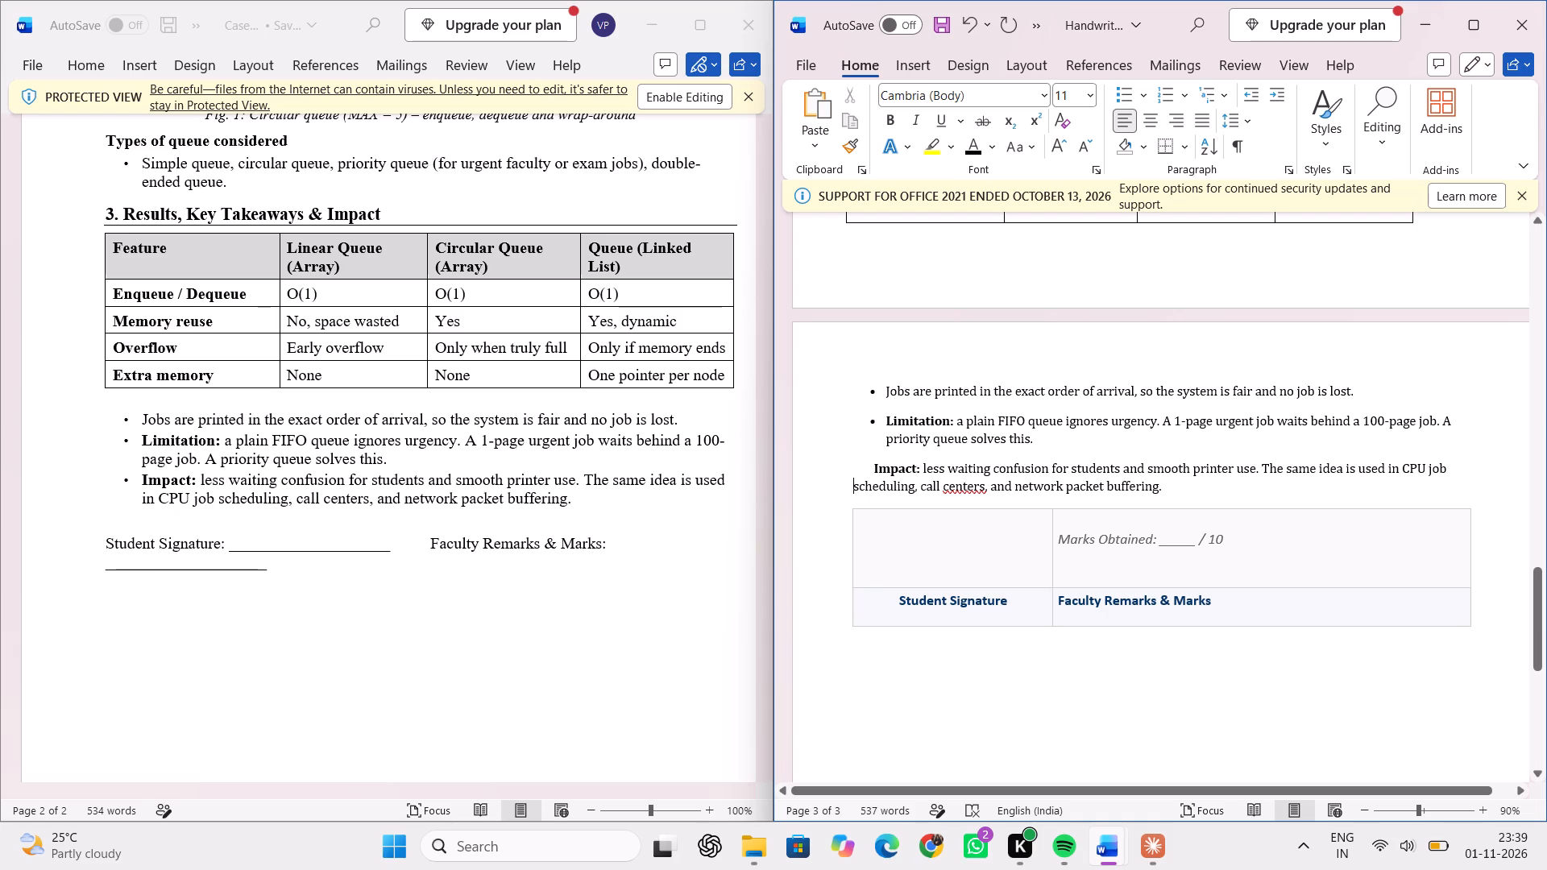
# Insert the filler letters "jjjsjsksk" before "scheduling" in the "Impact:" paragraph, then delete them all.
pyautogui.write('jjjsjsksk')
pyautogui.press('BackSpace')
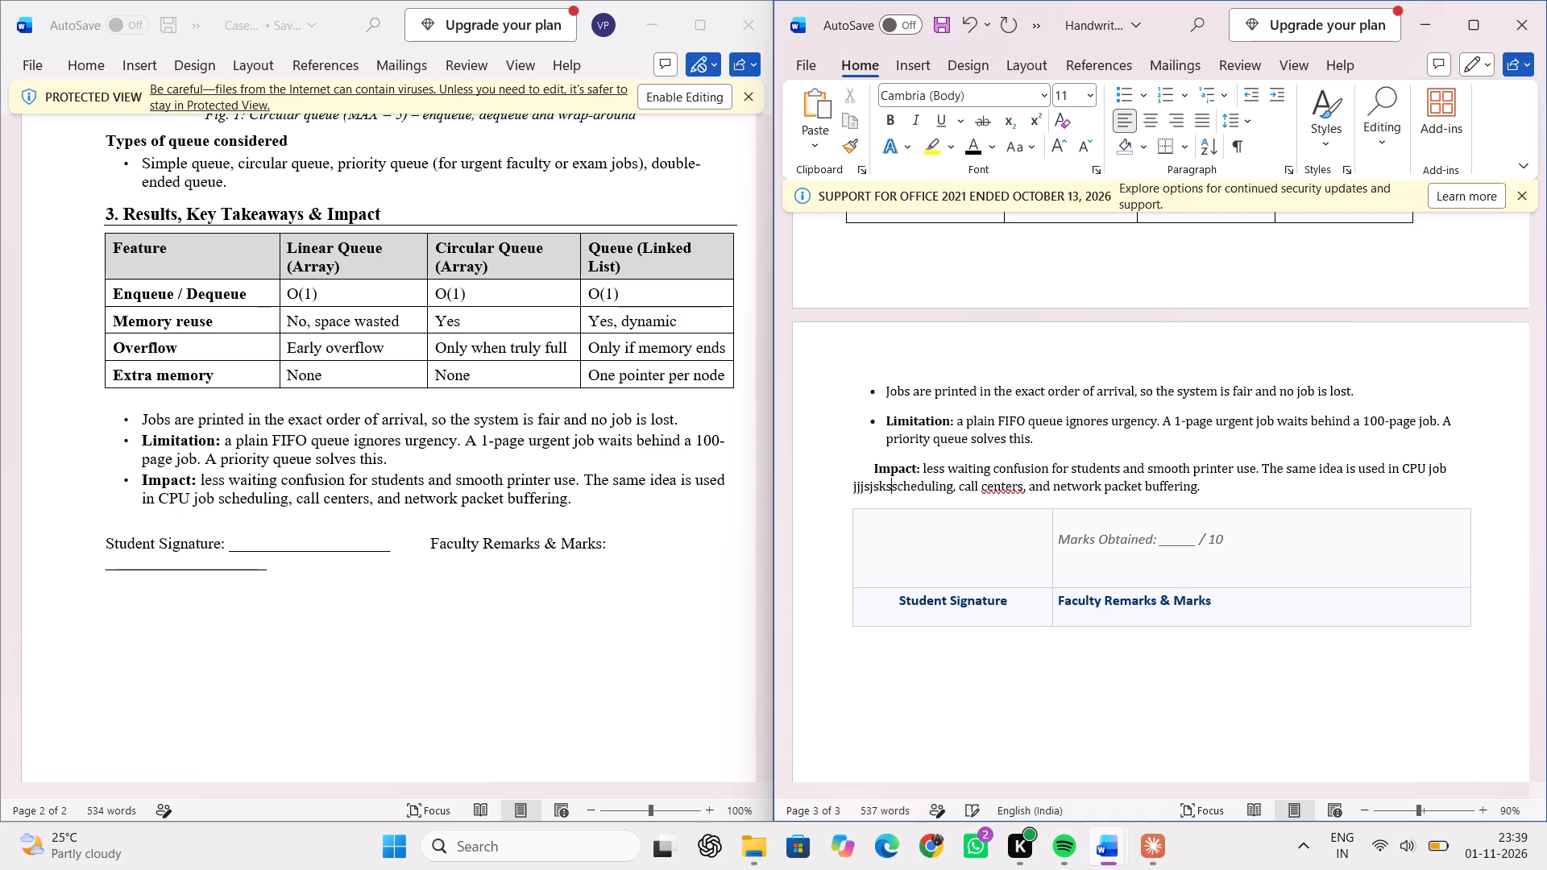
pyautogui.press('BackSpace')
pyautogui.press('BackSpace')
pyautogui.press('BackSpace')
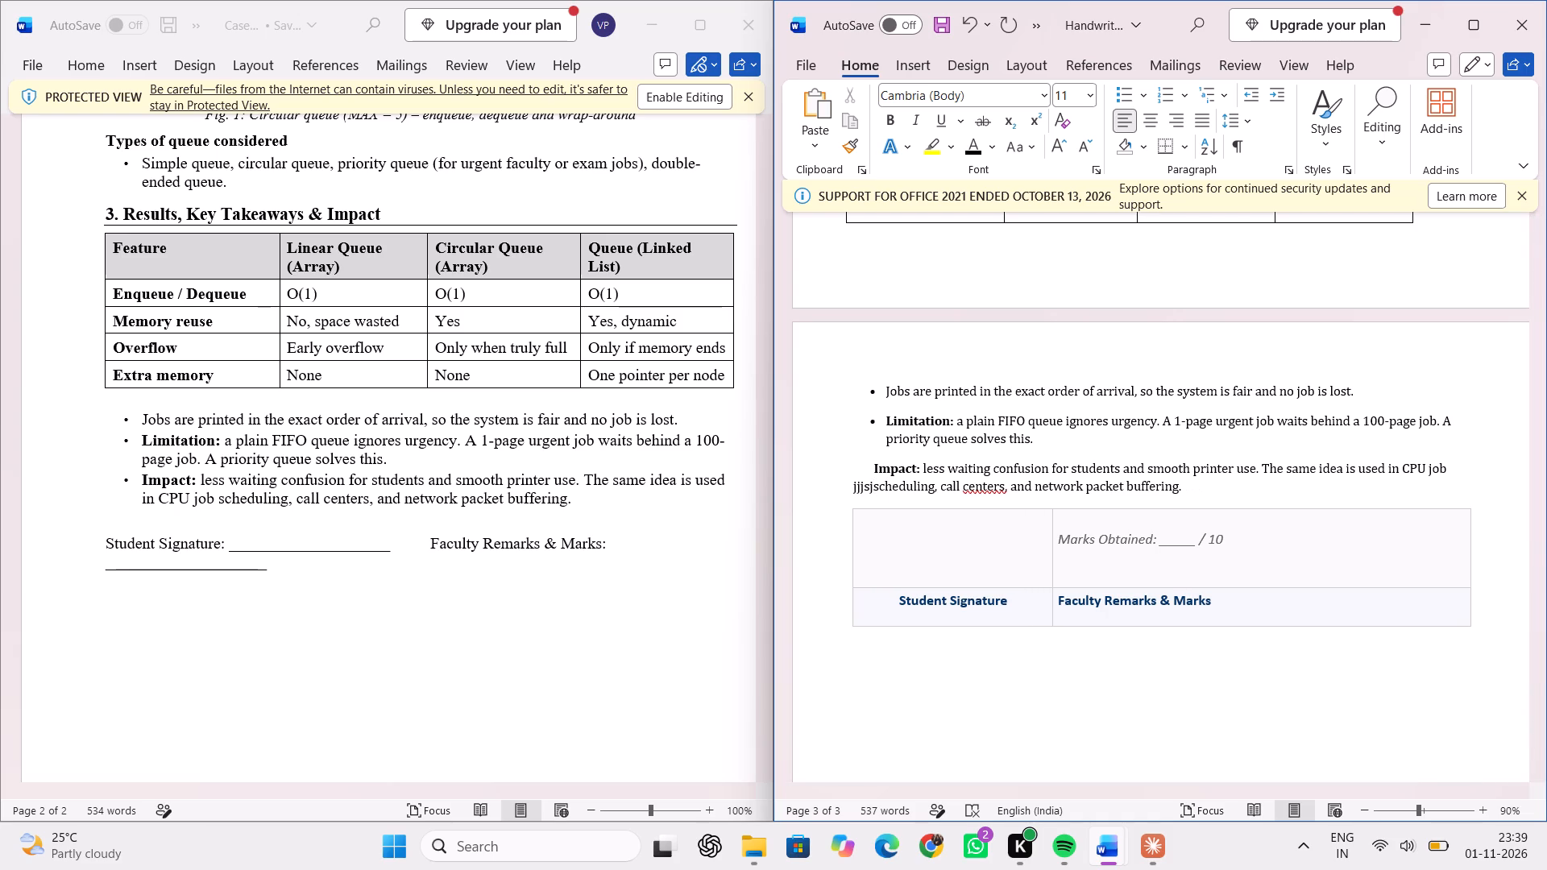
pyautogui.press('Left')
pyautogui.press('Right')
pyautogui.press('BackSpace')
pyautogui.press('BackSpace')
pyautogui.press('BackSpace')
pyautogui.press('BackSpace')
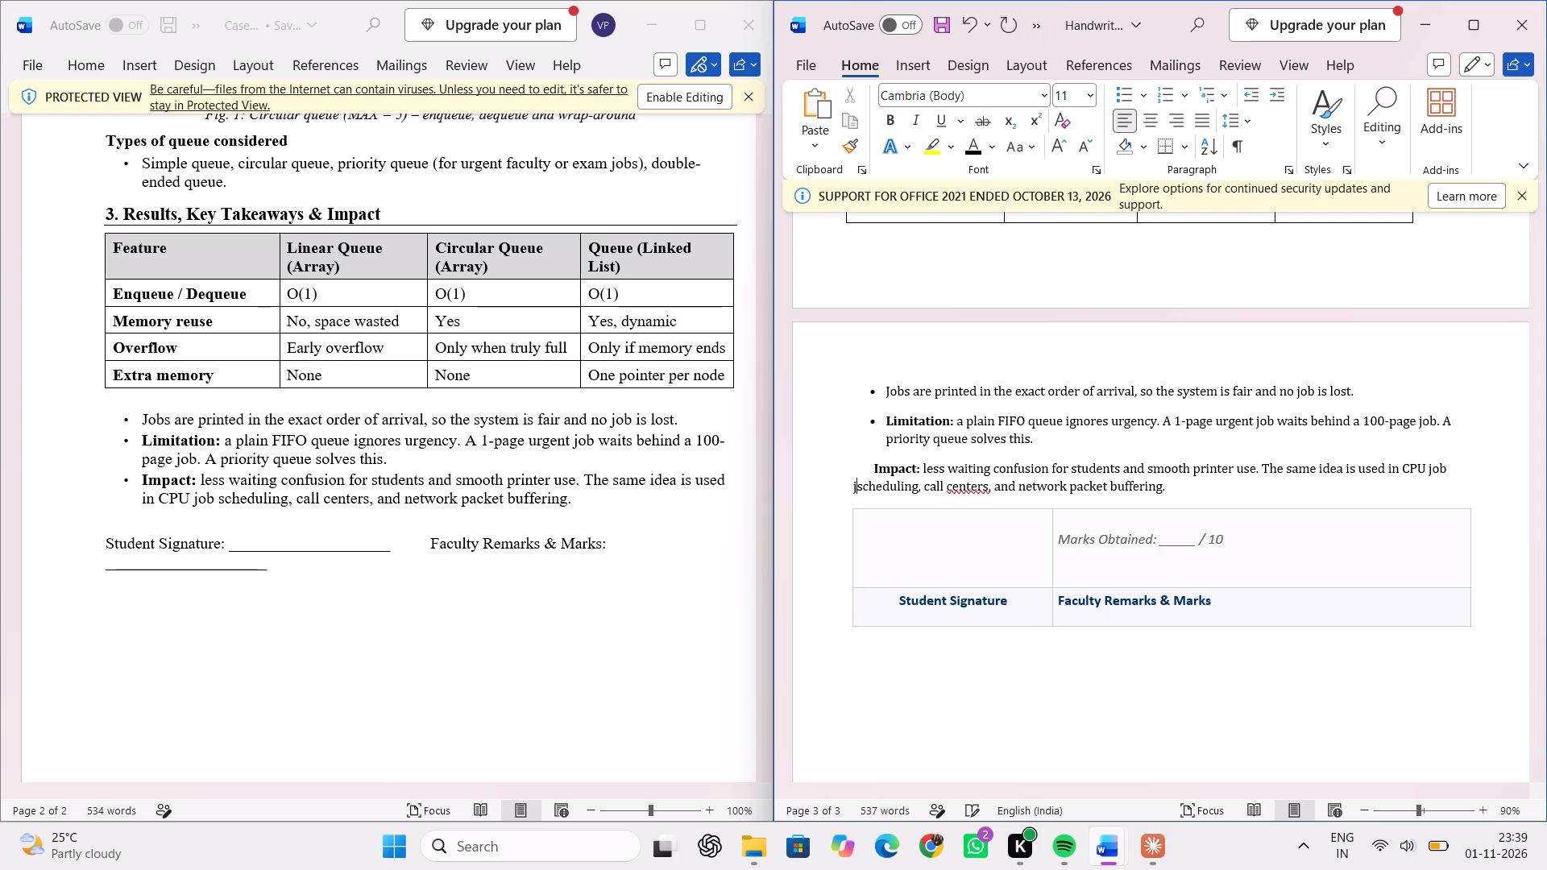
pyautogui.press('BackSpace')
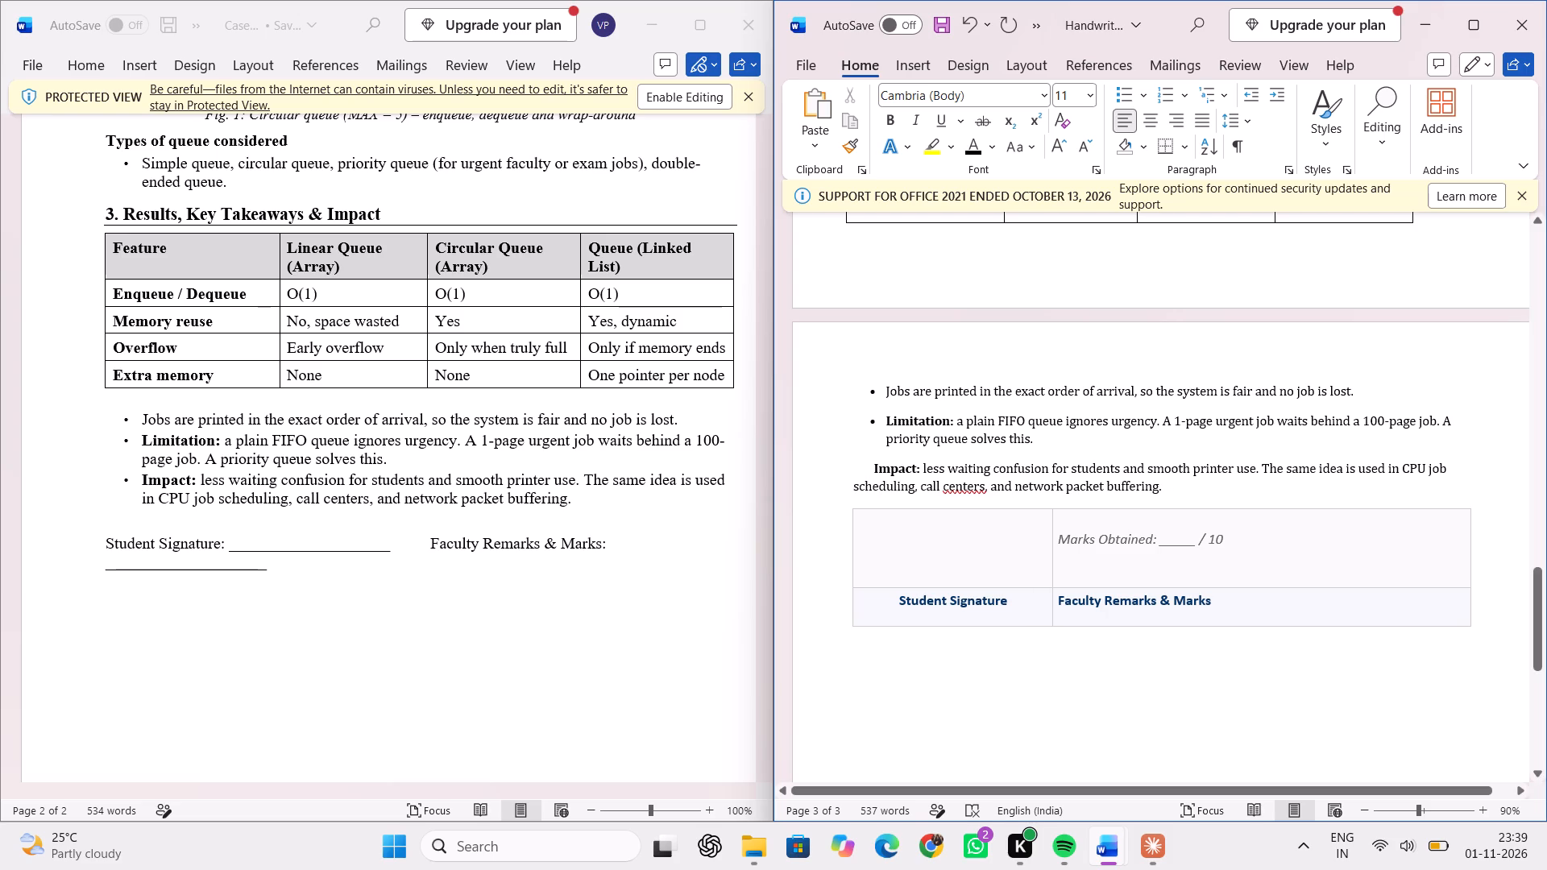
# Try to push the second line of the "Impact:" paragraph inward by adding a run of spaces after "CPU job".
pyautogui.click(1448, 474)
pyautogui.press('space')
pyautogui.press('space')
pyautogui.press('space')
pyautogui.press('space')
pyautogui.press('space')
pyautogui.press('space')
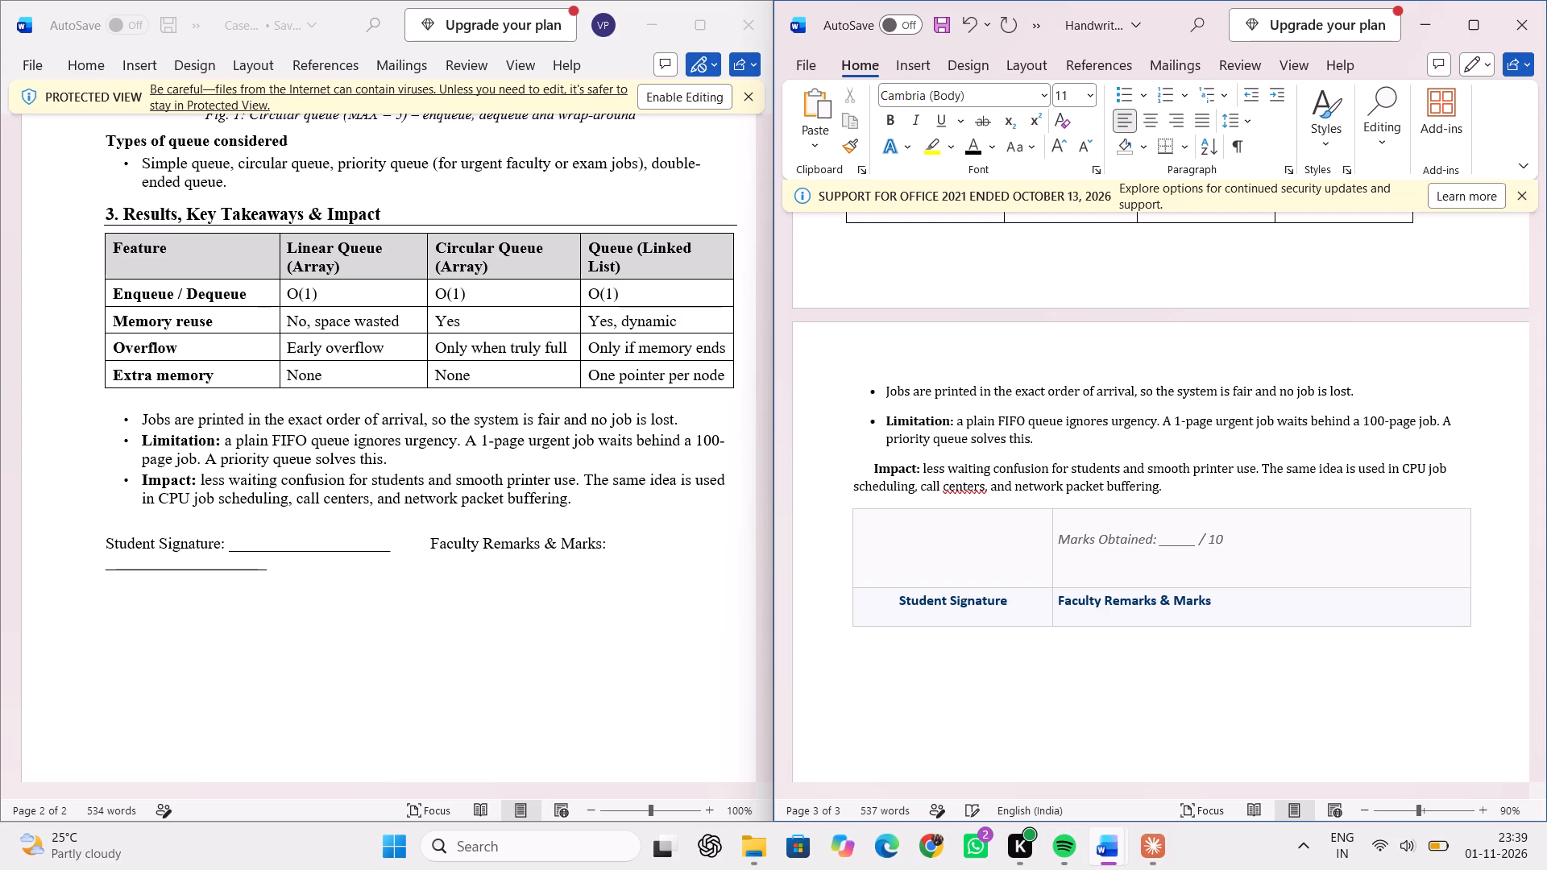
pyautogui.press('space')
pyautogui.press('space')
pyautogui.press('space')
pyautogui.press('space')
pyautogui.press('space')
pyautogui.press('space')
pyautogui.press('space')
pyautogui.press('space')
pyautogui.press('space')
pyautogui.press('space')
pyautogui.press('space')
pyautogui.press('space')
pyautogui.press('space')
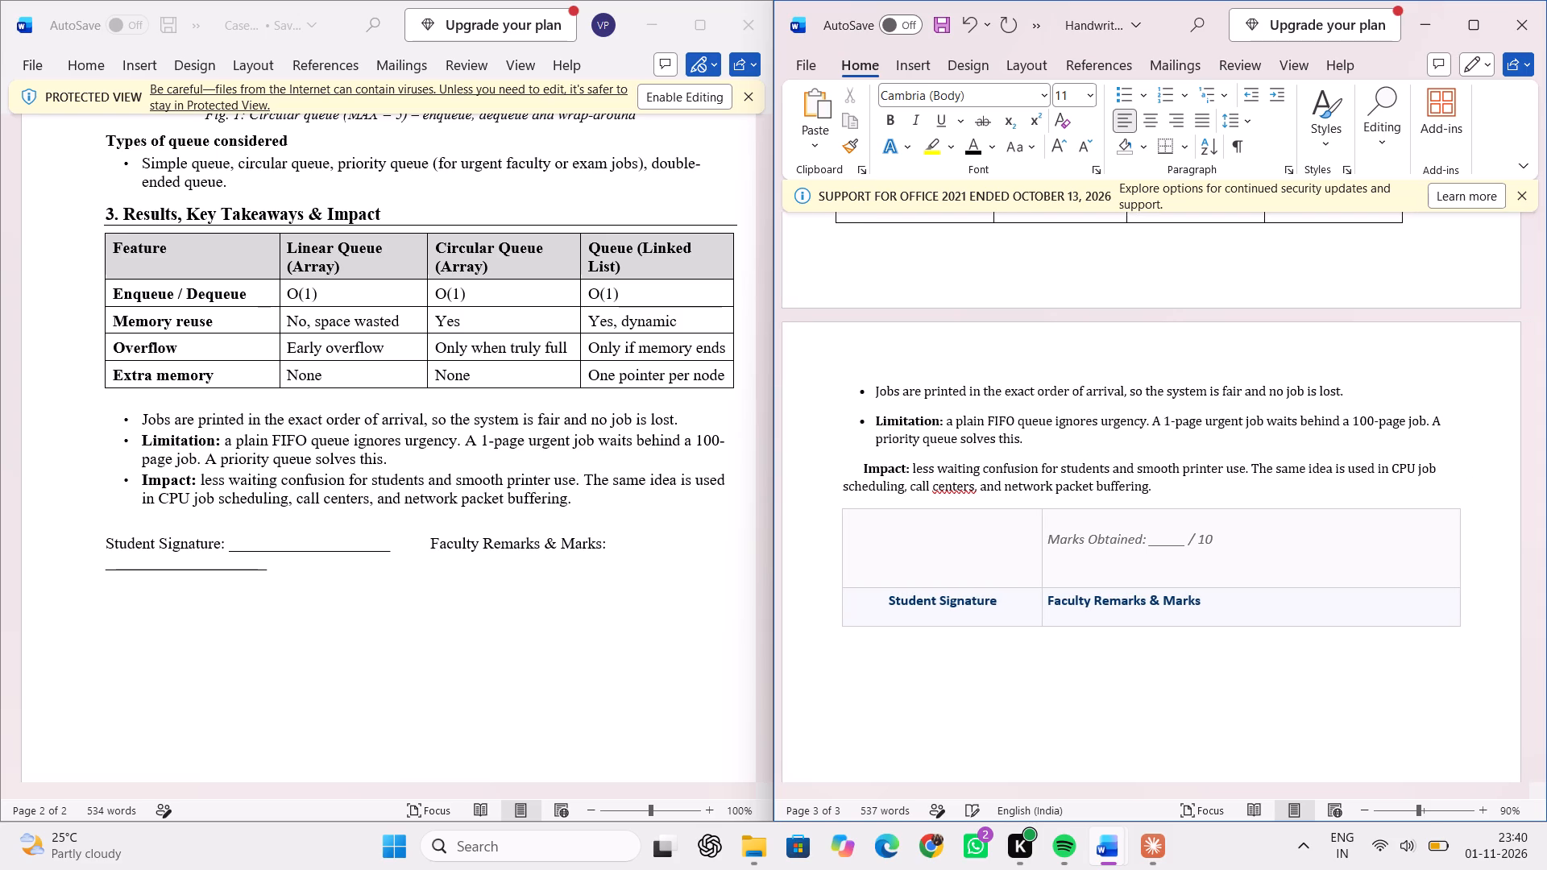
pyautogui.press('space')
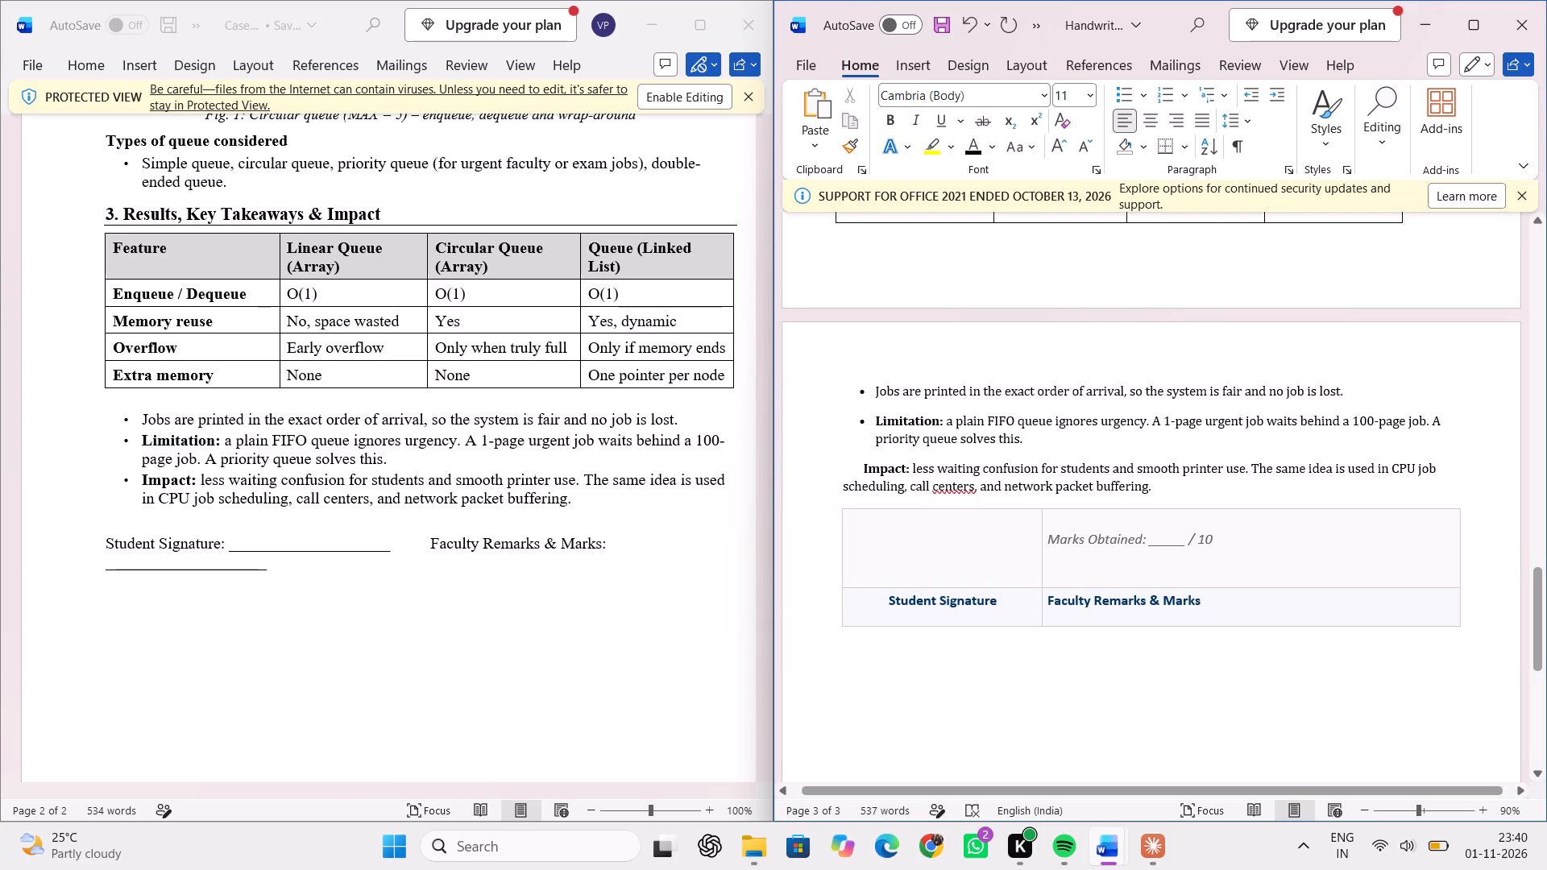
pyautogui.click(1299, 502)
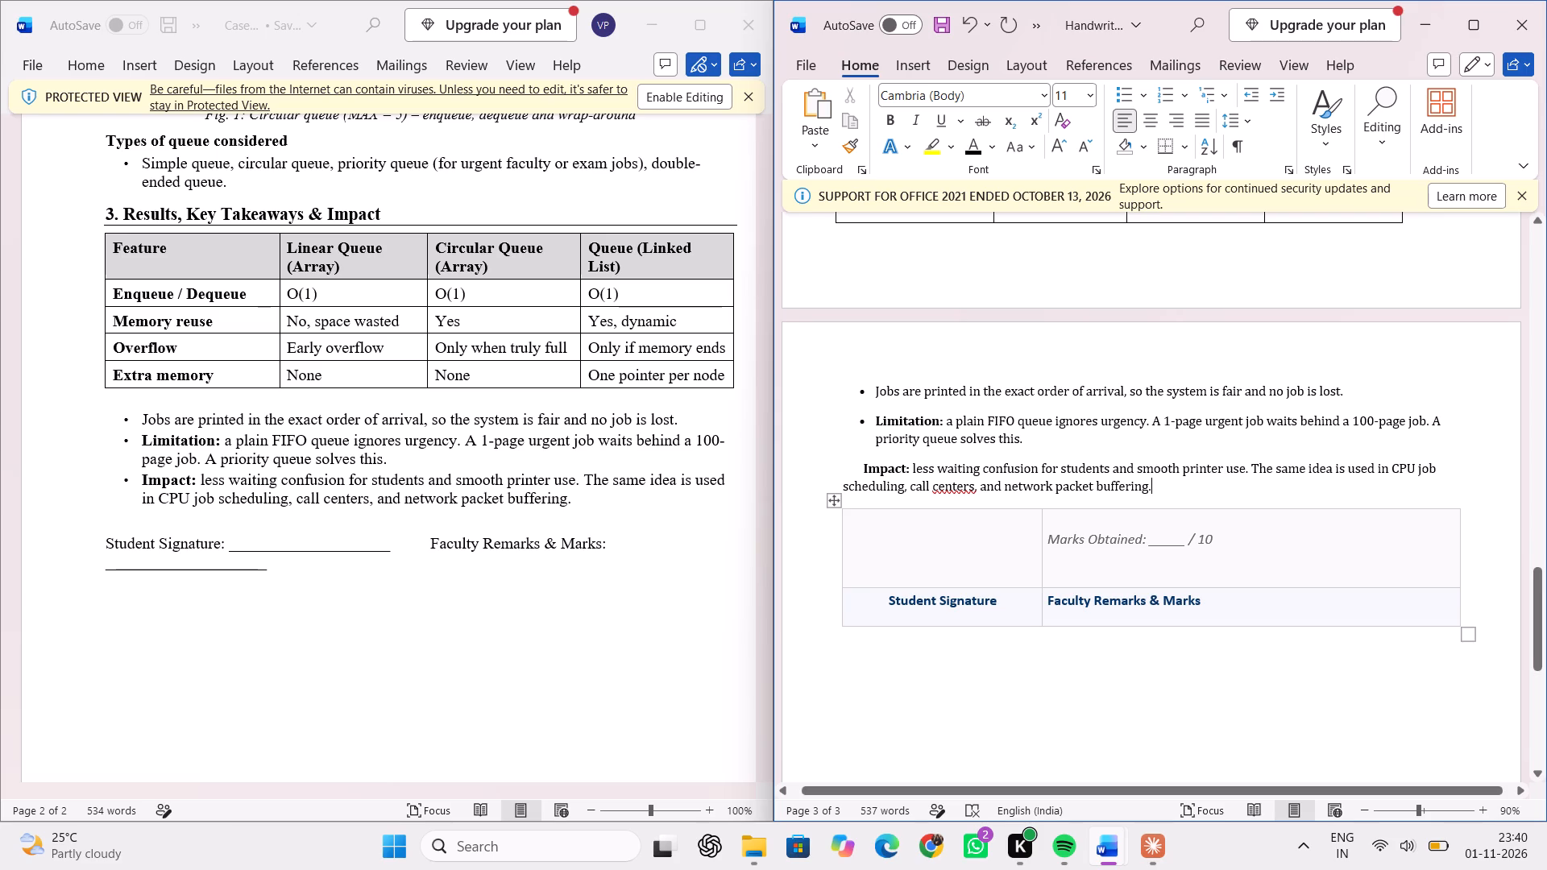
# Remove the leading spaces before "Impact:", merge it into the "Limitation:" bullet and split it off as its own bullet.
pyautogui.click(861, 470)
pyautogui.press('BackSpace')
pyautogui.press('BackSpace')
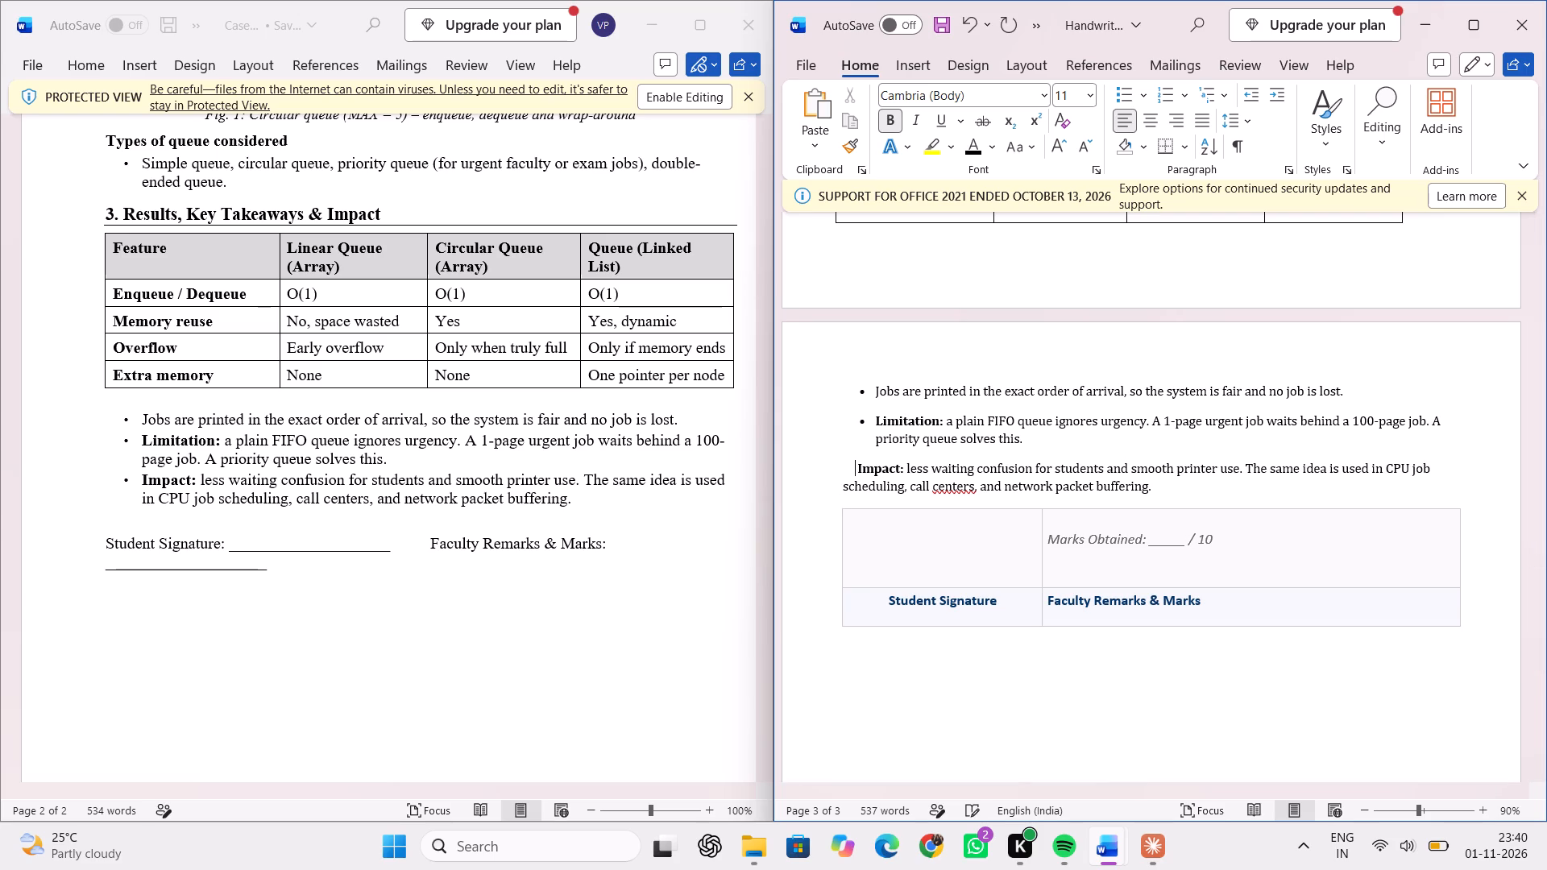
pyautogui.press('BackSpace')
pyautogui.press('BackSpace')
pyautogui.press('BackSpace')
pyautogui.press('BackSpace')
pyautogui.press('BackSpace')
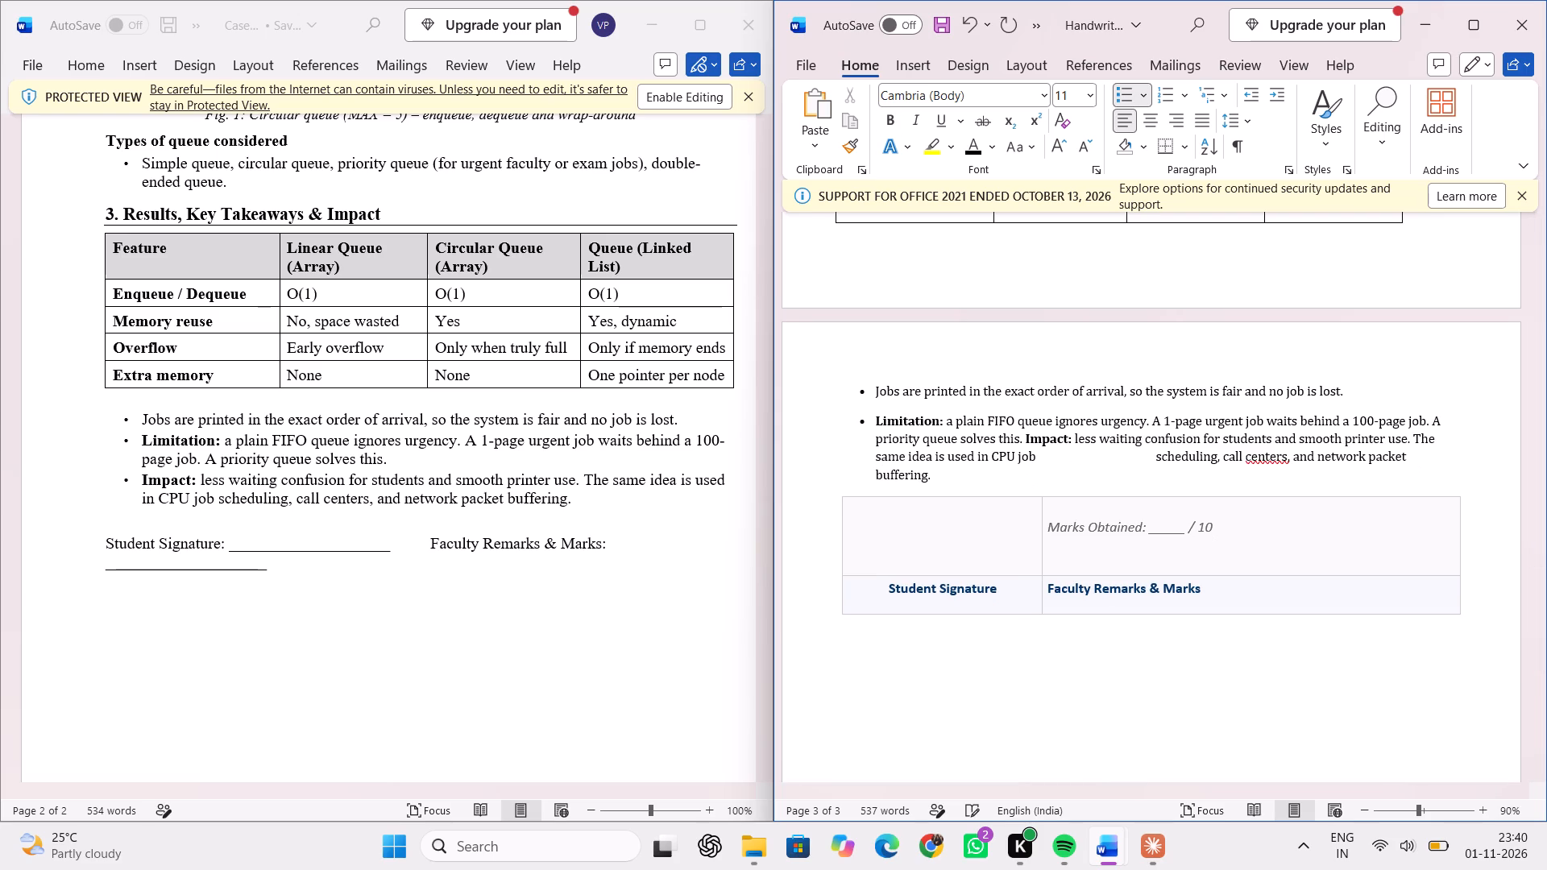
pyautogui.press('Return')
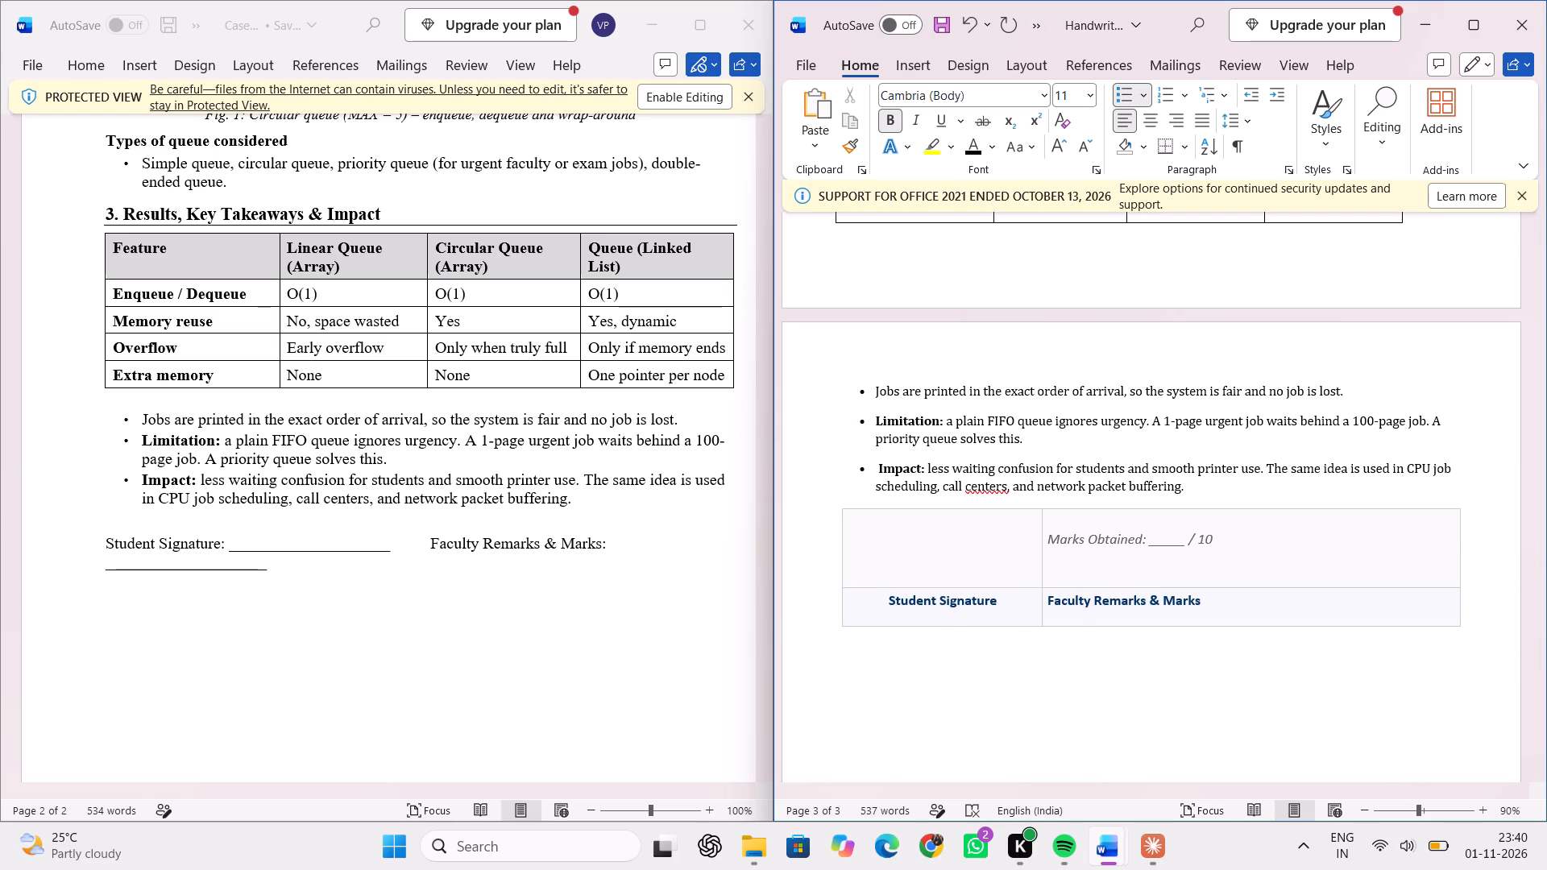
# Remove the bullet marker from the "Impact:" paragraph and insert a space at the start of its second line.
pyautogui.press('BackSpace')
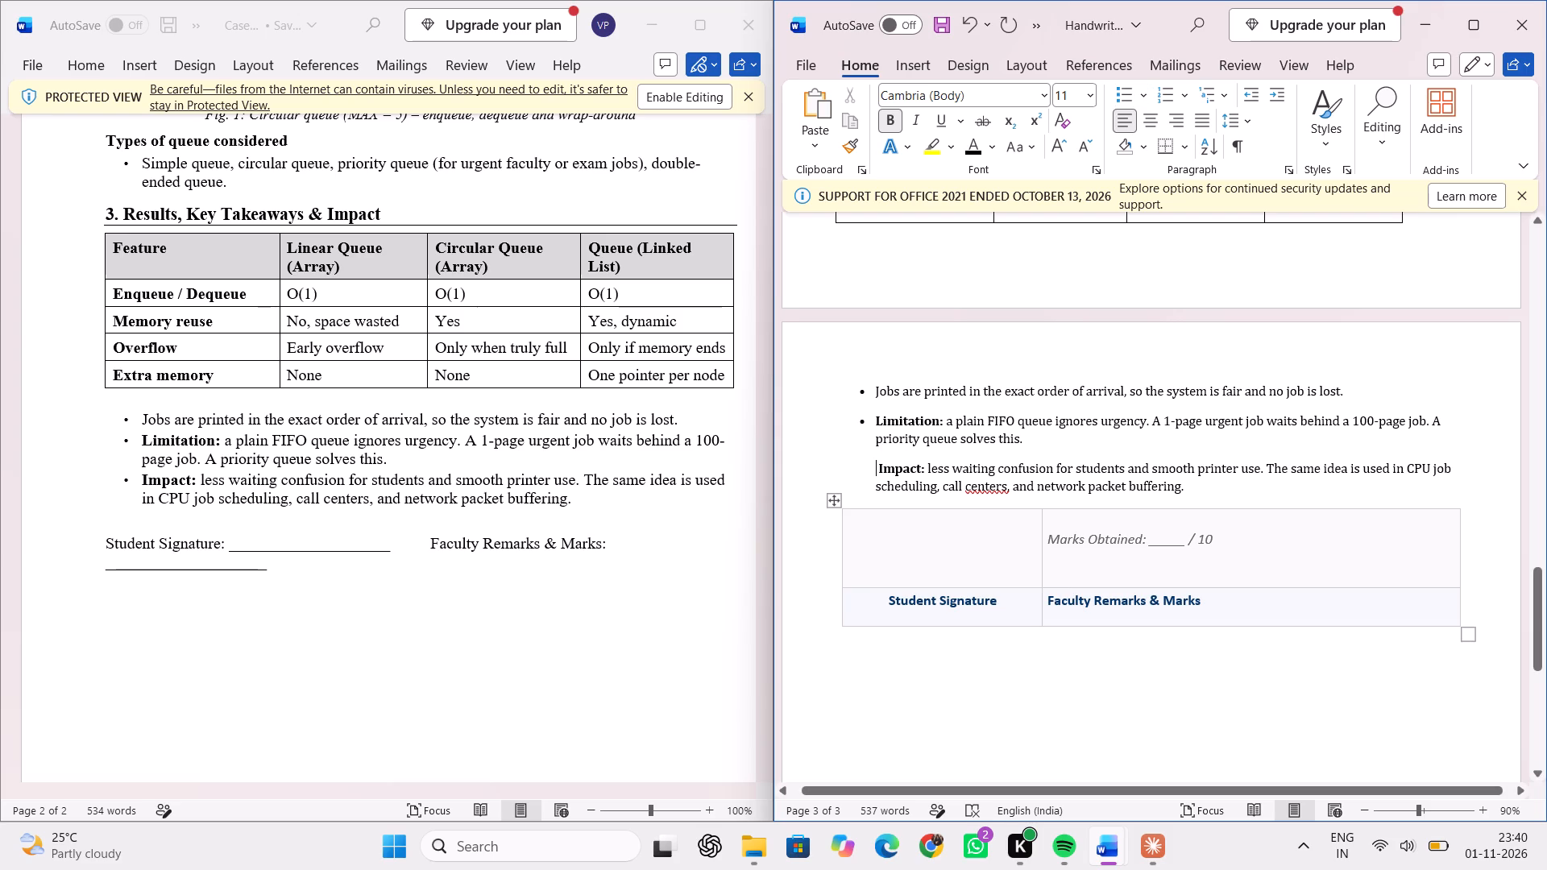
pyautogui.press('Down')
pyautogui.press('space')
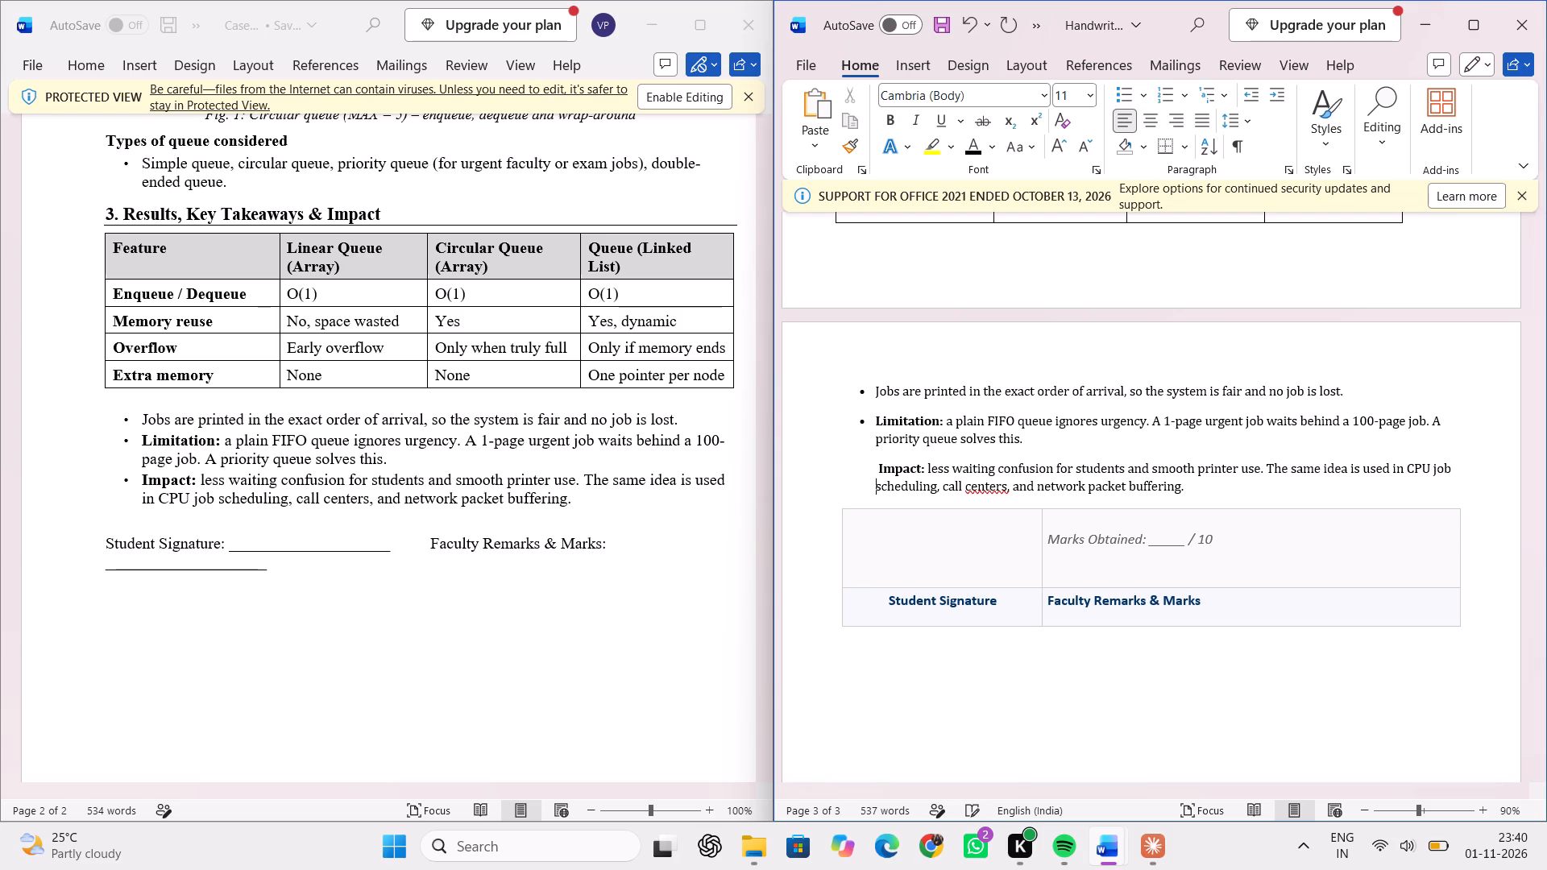
pyautogui.click(948, 710)
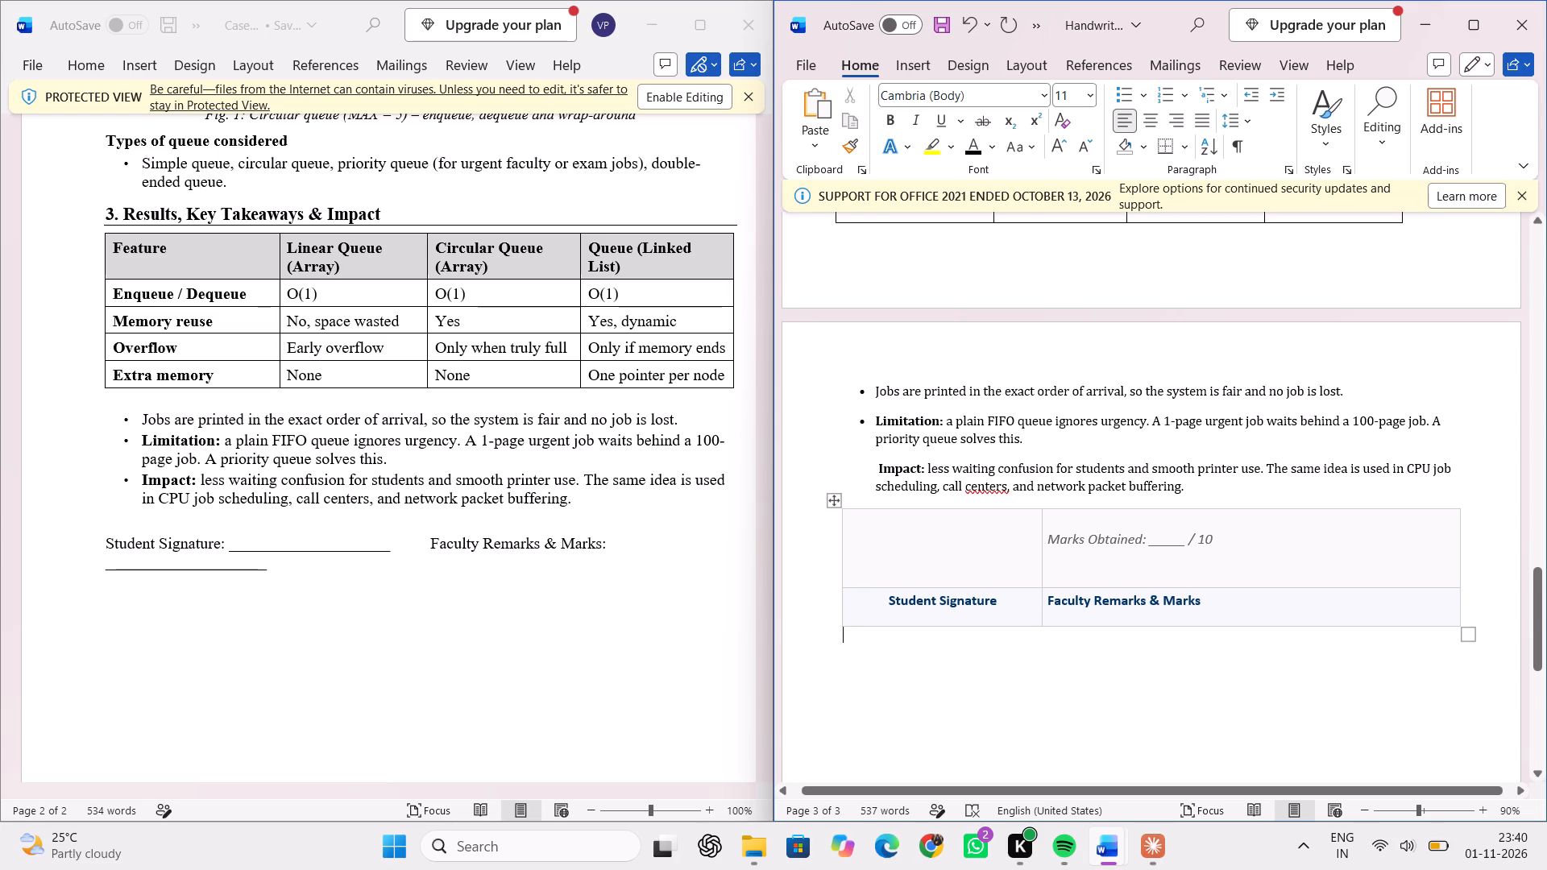
# Return to the start of the worksheet and dismiss the Office 2021 end-of-support notice.
pyautogui.scroll(2, 938, 433)
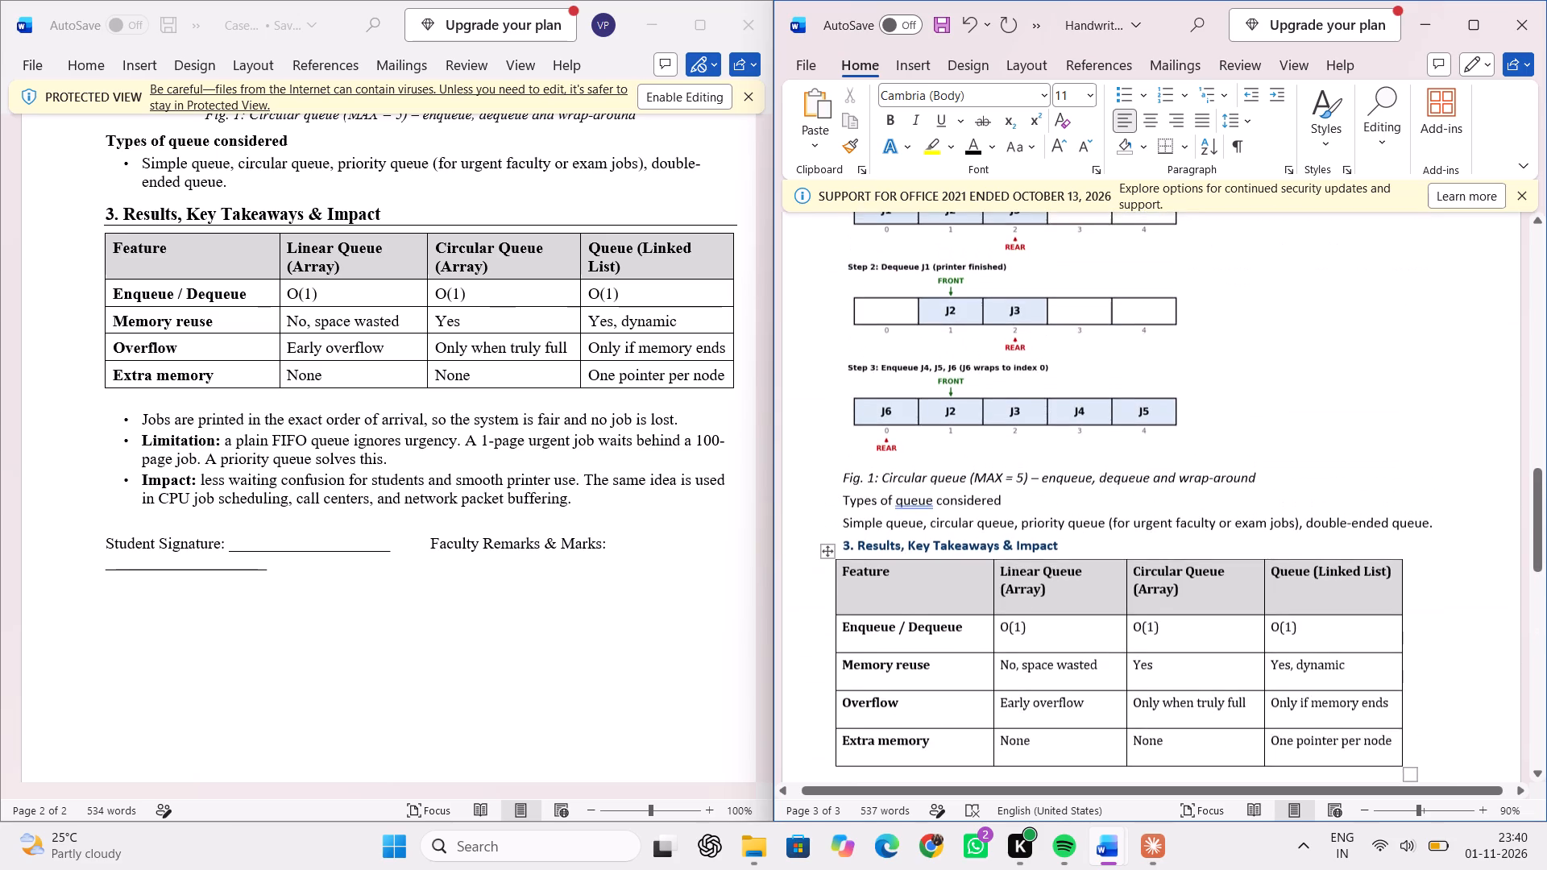
pyautogui.scroll(6, 938, 433)
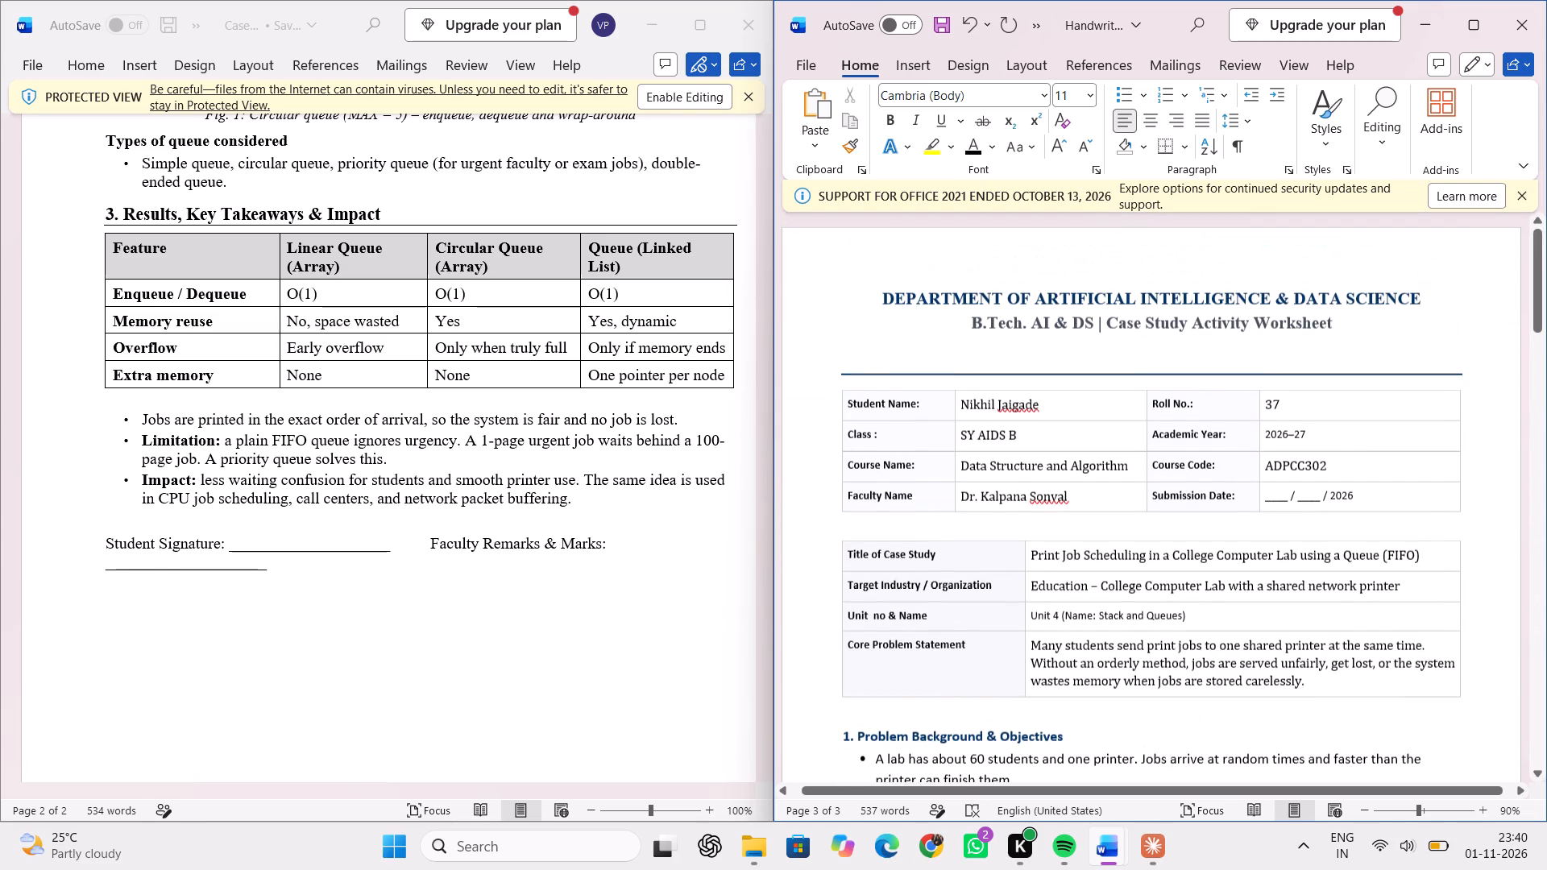
pyautogui.click(1528, 193)
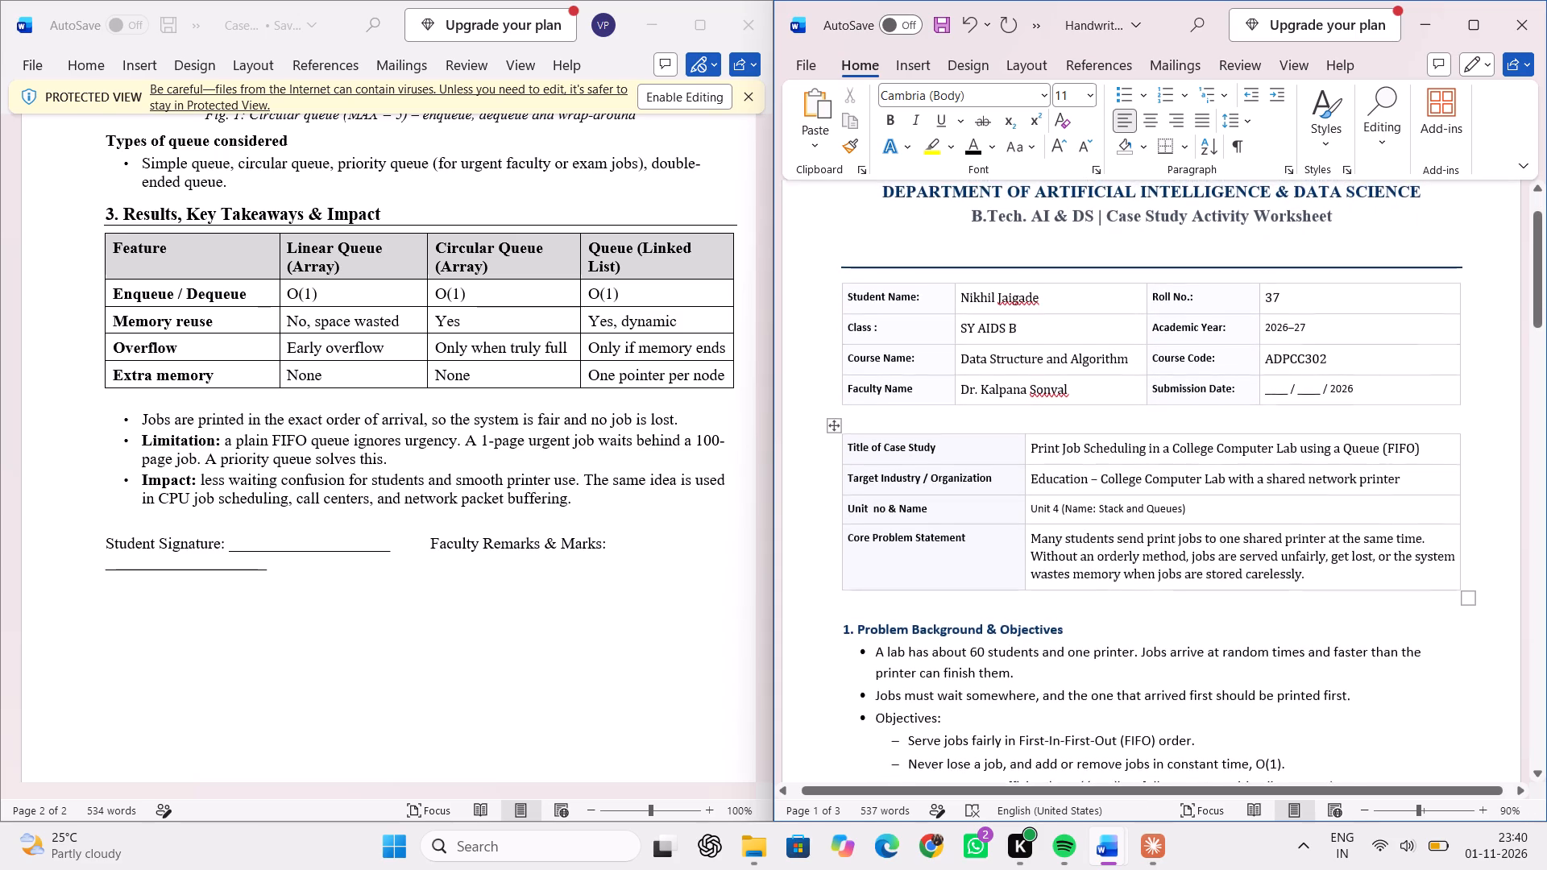
# Save the case study worksheet.
pyautogui.scroll(1, 1254, 579)
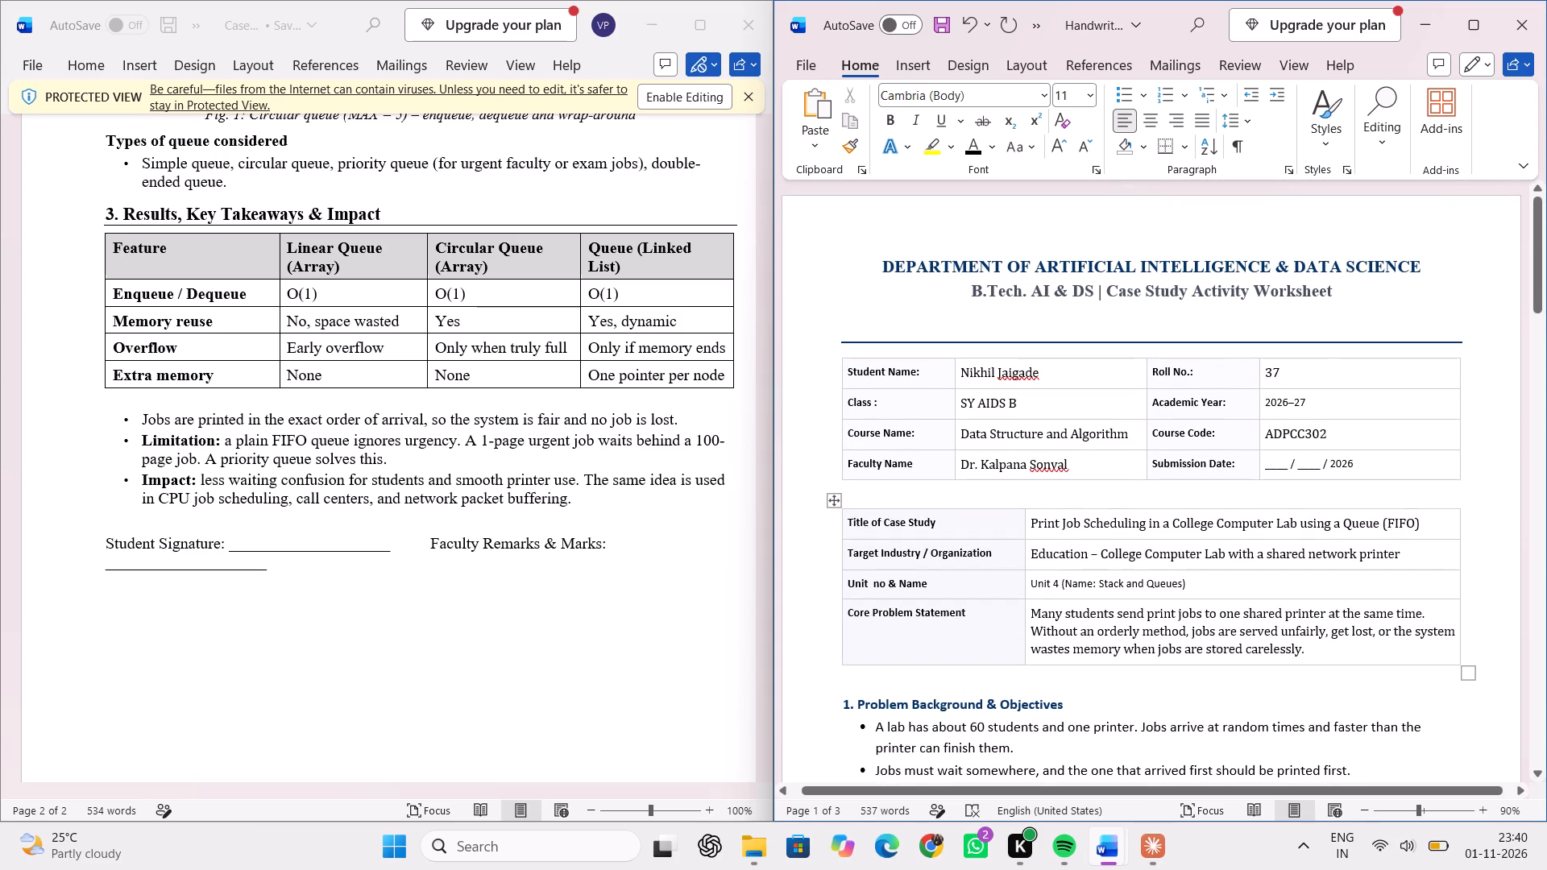
pyautogui.click(939, 31)
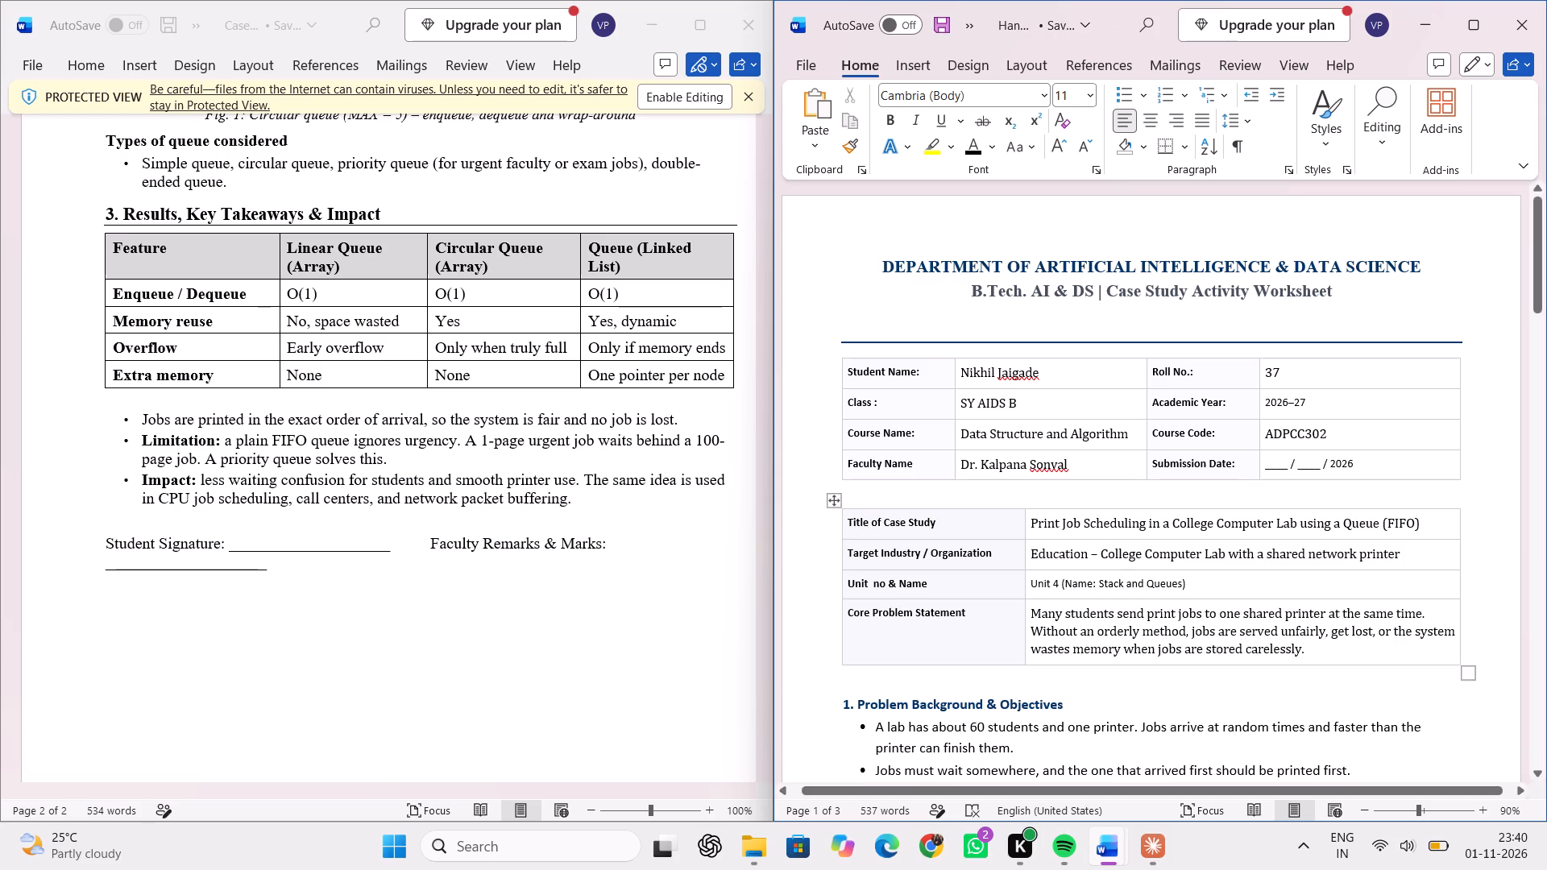
# In File Explorer, find Handwritten_Case_Study_Worksheet_AIDS among the recent files, open it to check it, and close the document.
pyautogui.click(753, 833)
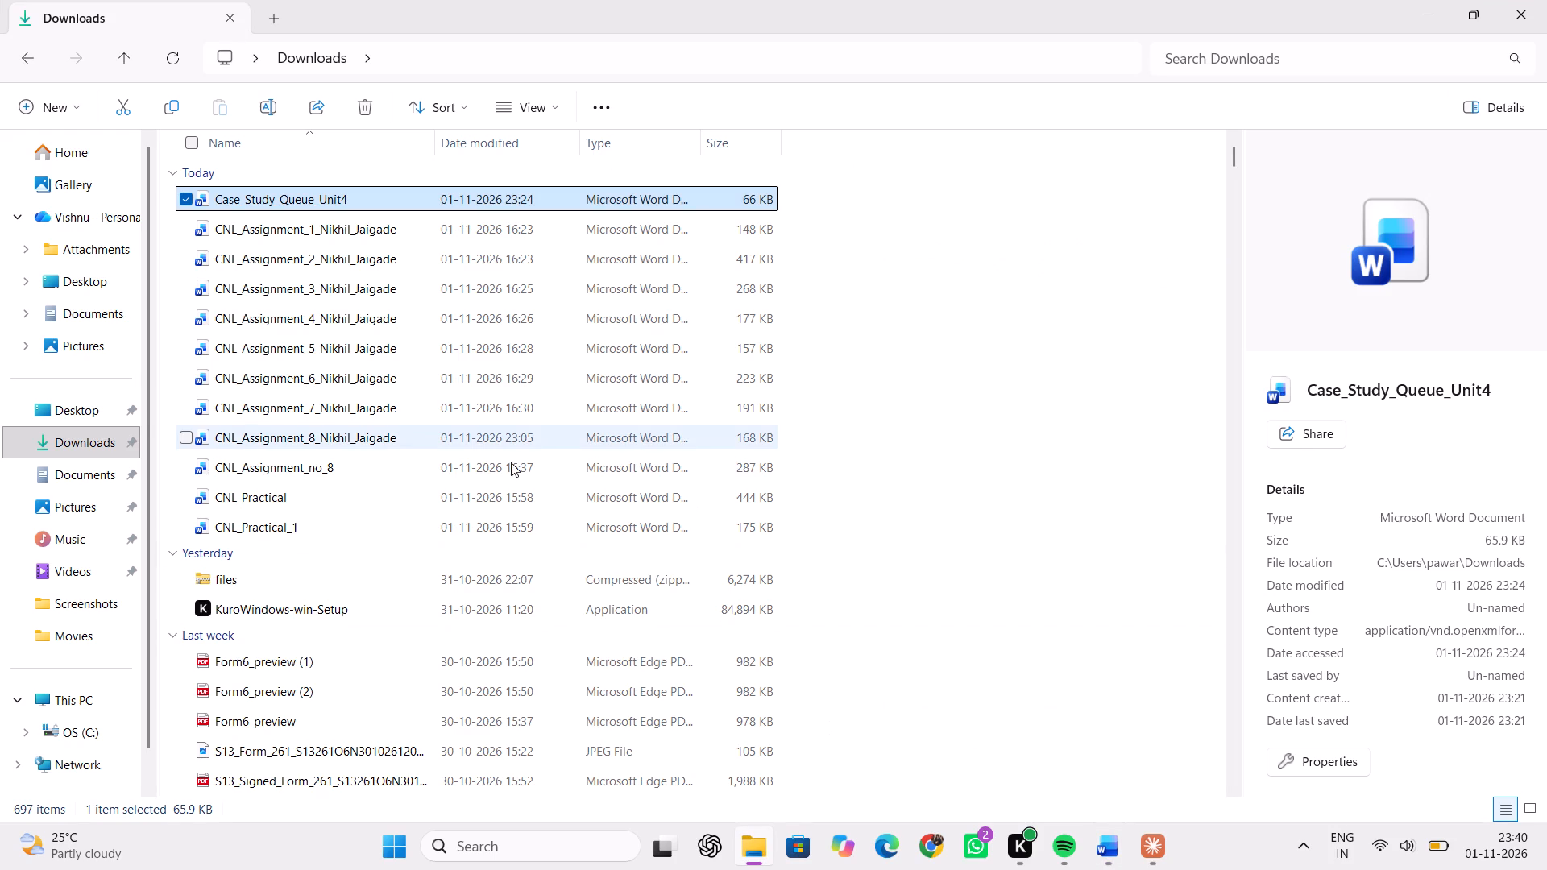
pyautogui.click(62, 412)
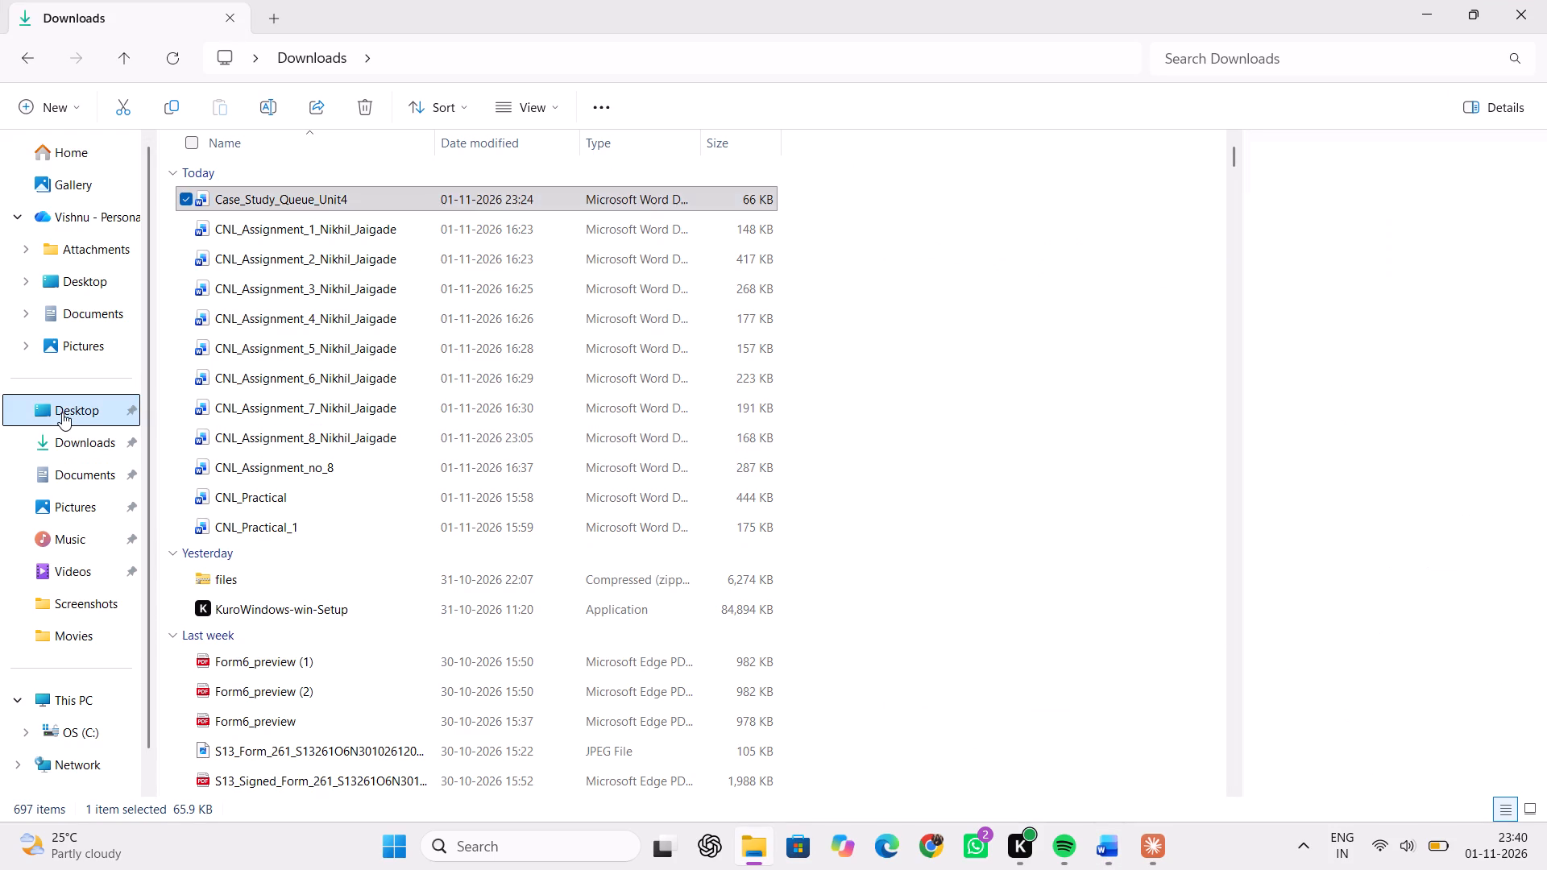
pyautogui.click(86, 355)
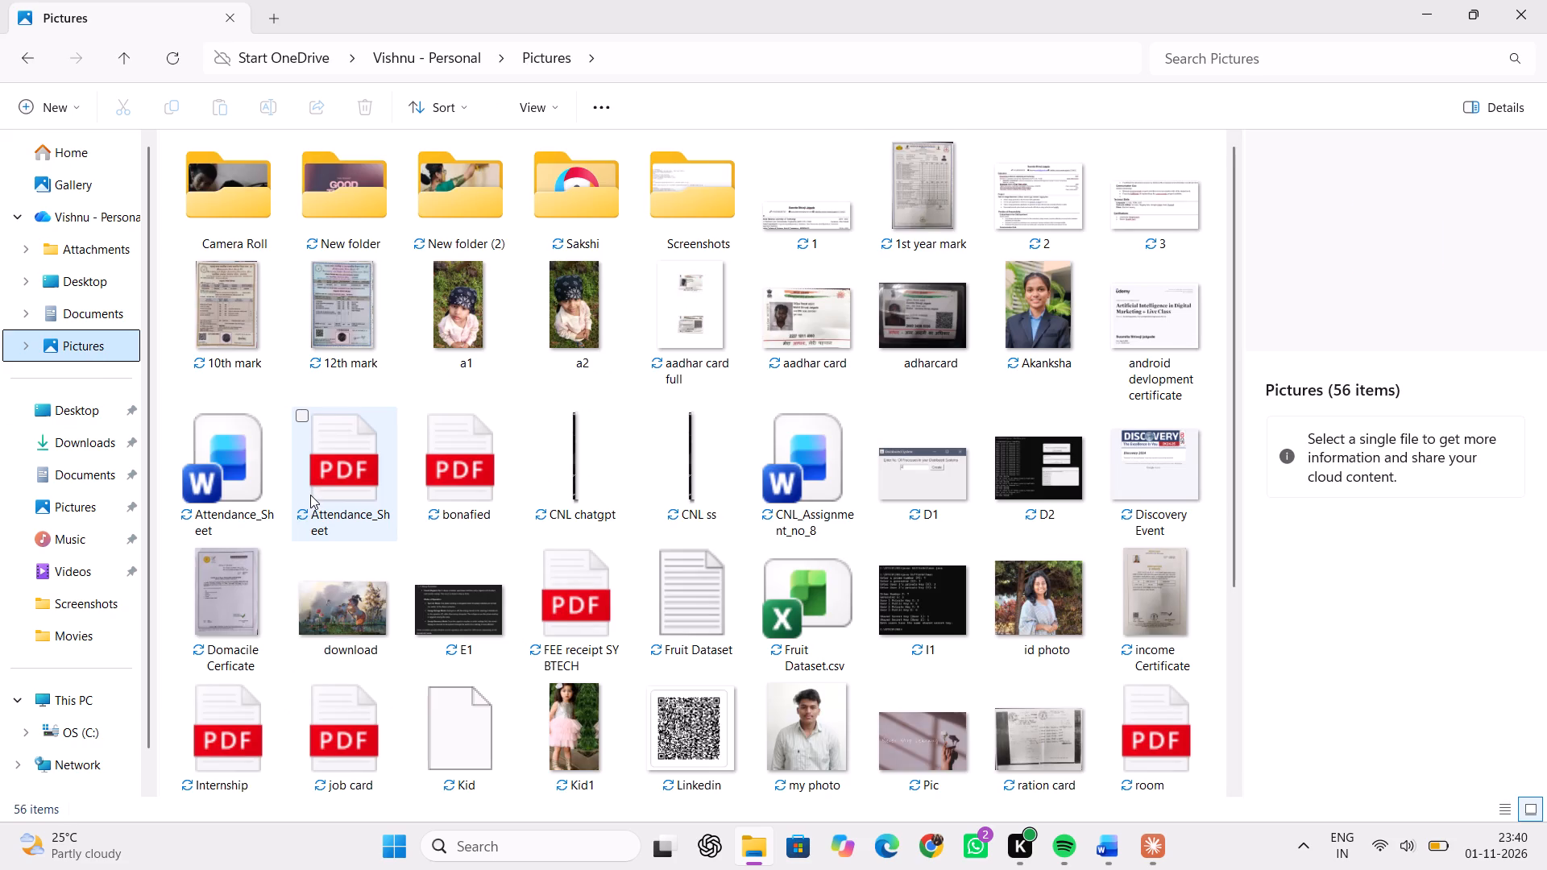
pyautogui.click(79, 157)
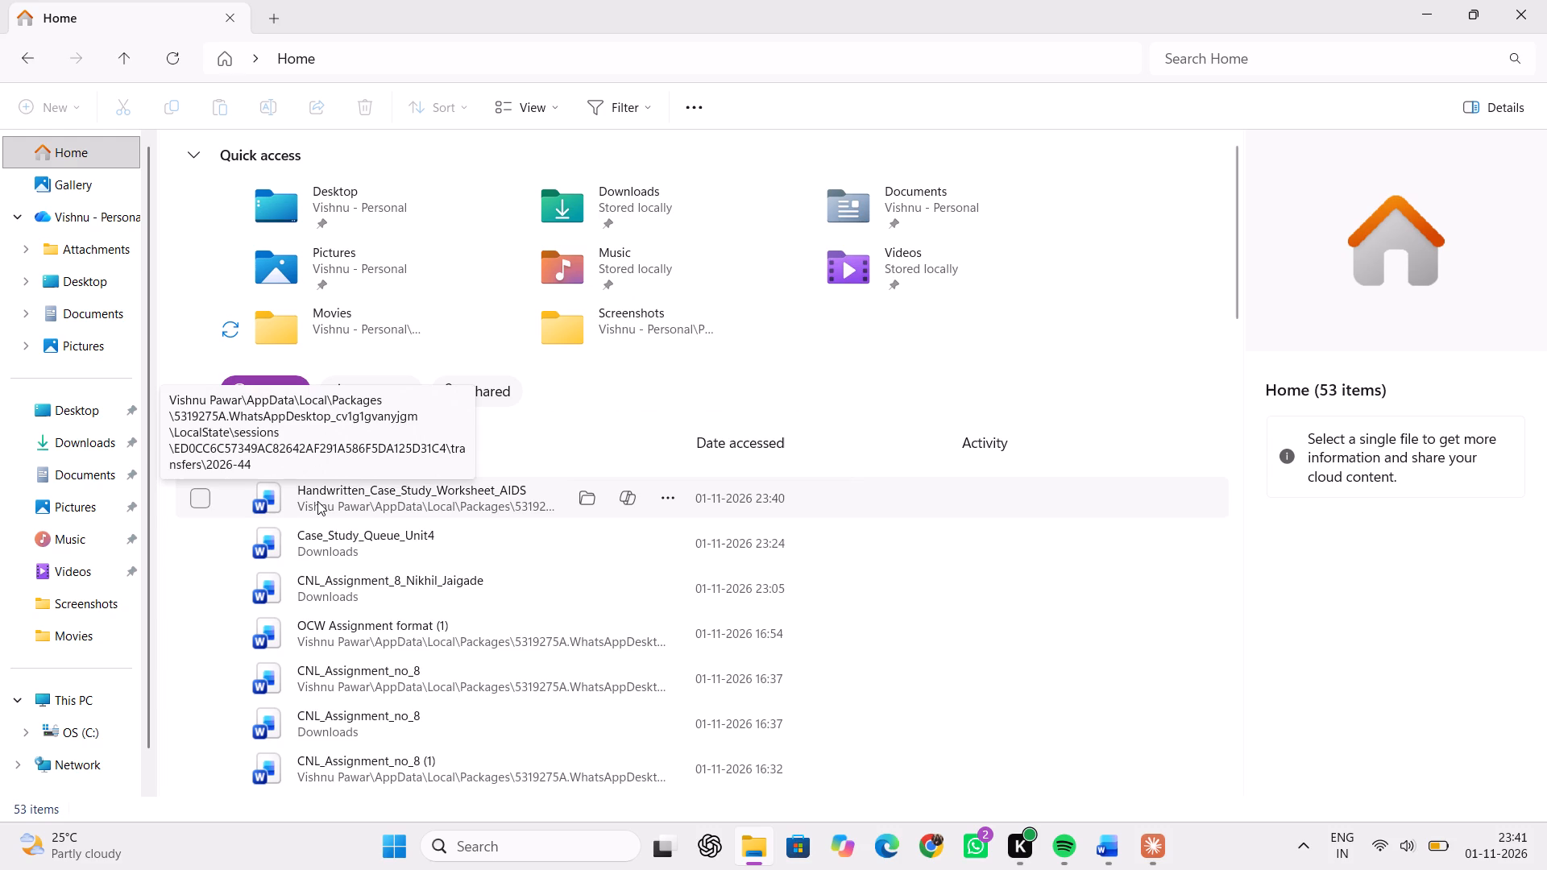
pyautogui.doubleClick(317, 501)
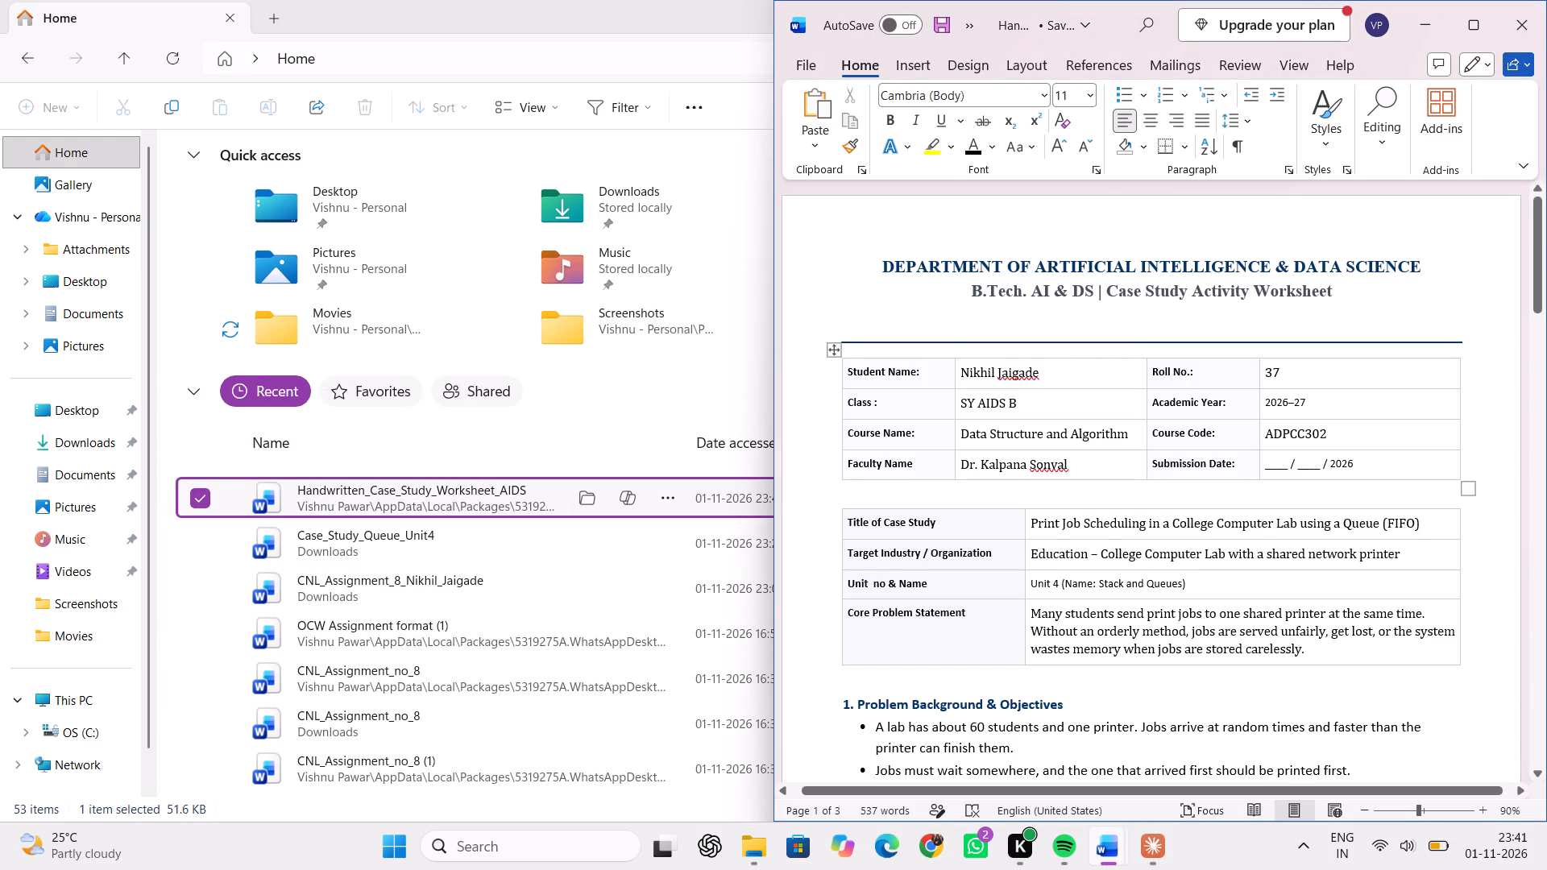
pyautogui.click(1526, 22)
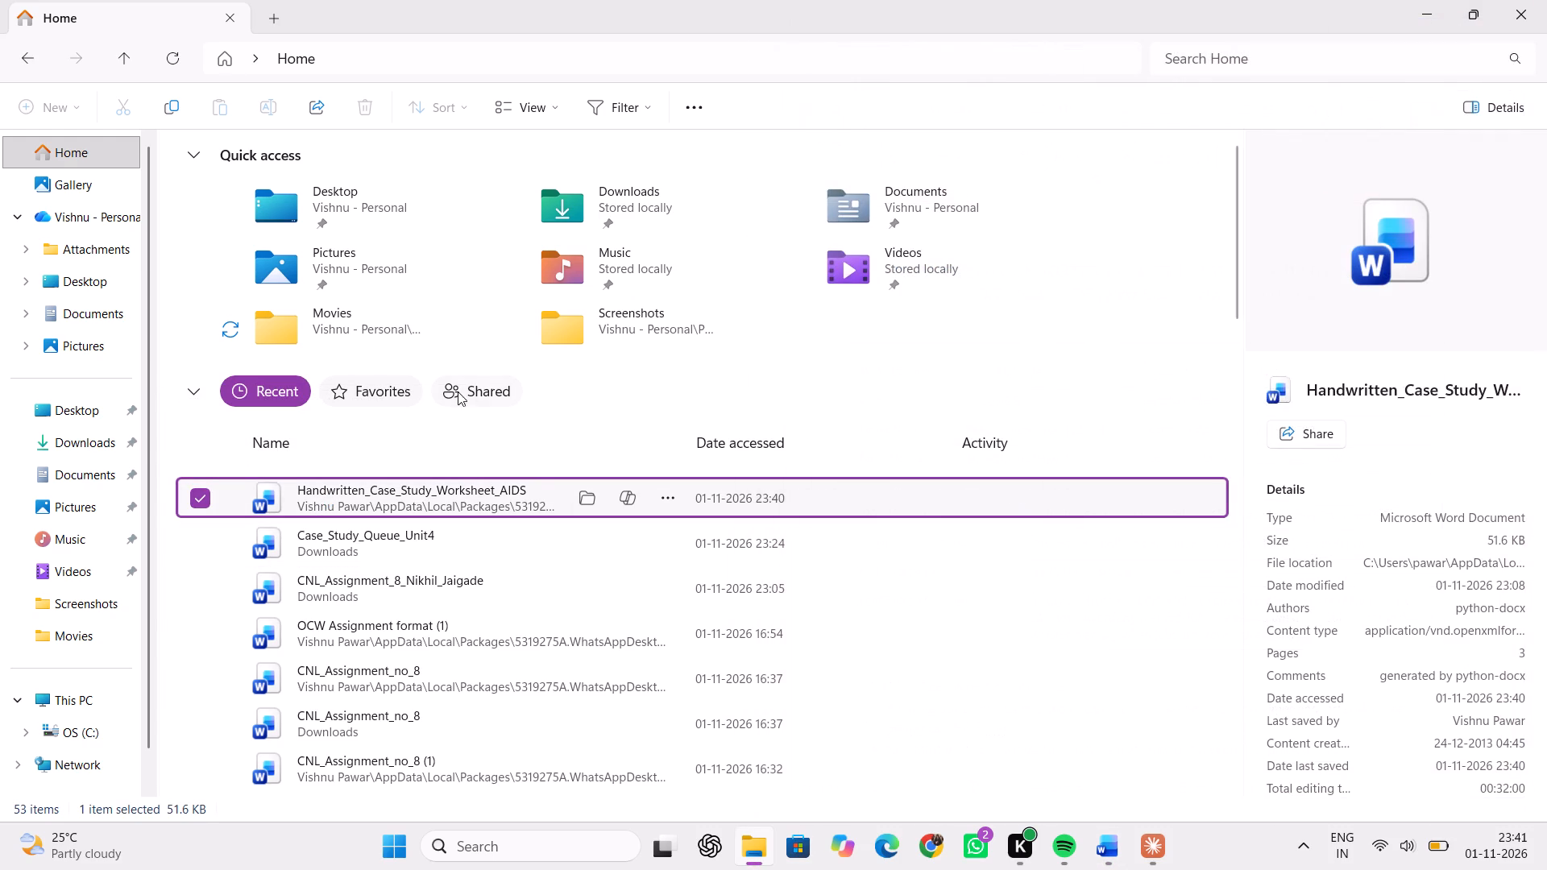
# Share the Handwritten_Case_Study_Worksheet_AIDS file with WhatsApp.
pyautogui.click(661, 497)
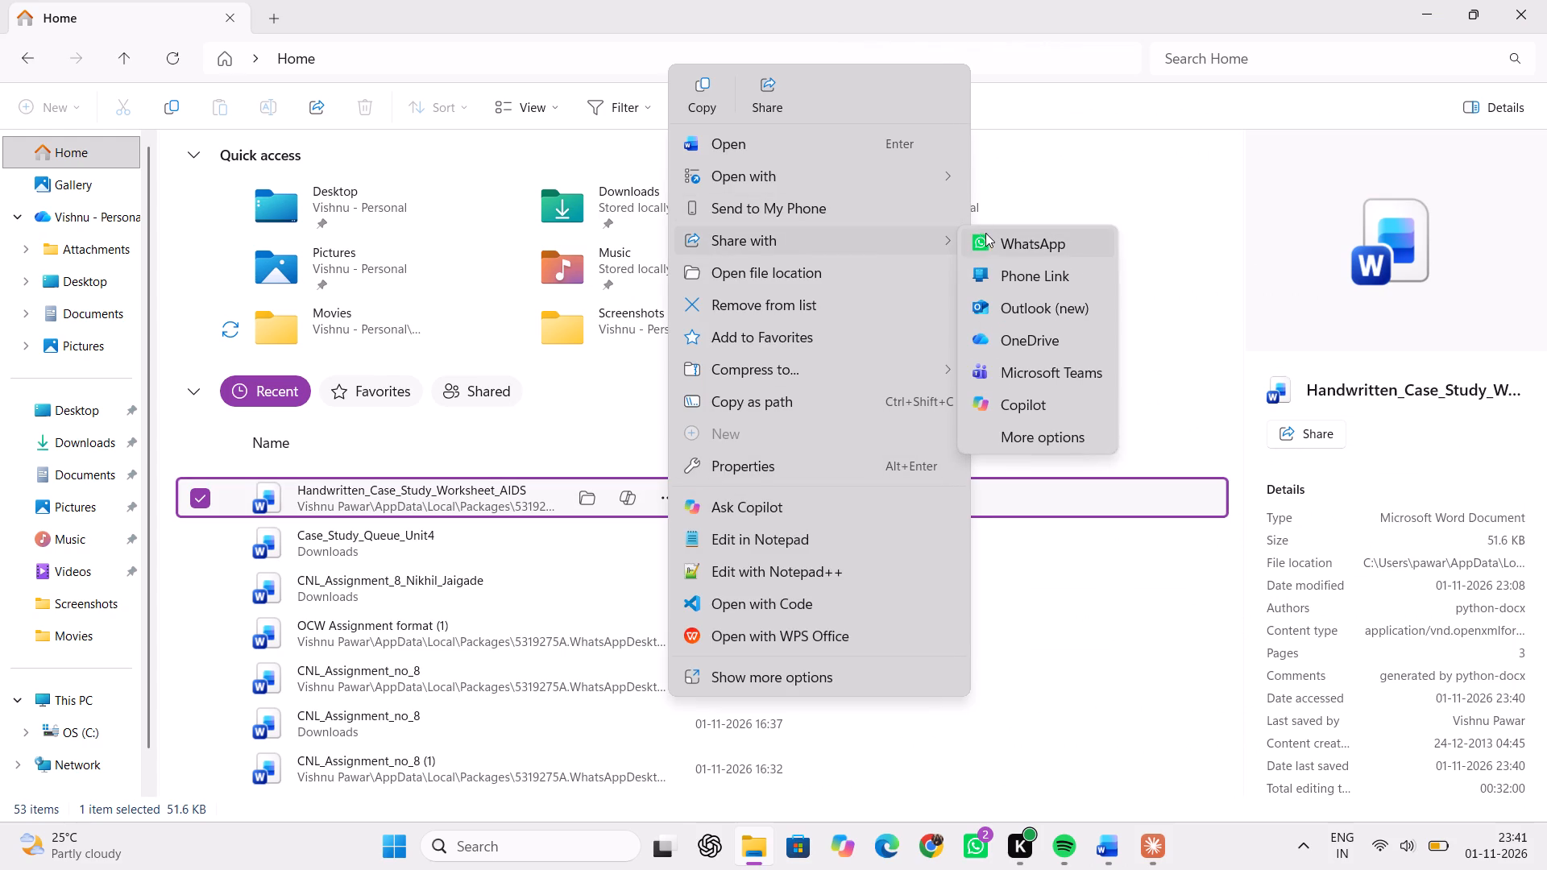
pyautogui.click(987, 234)
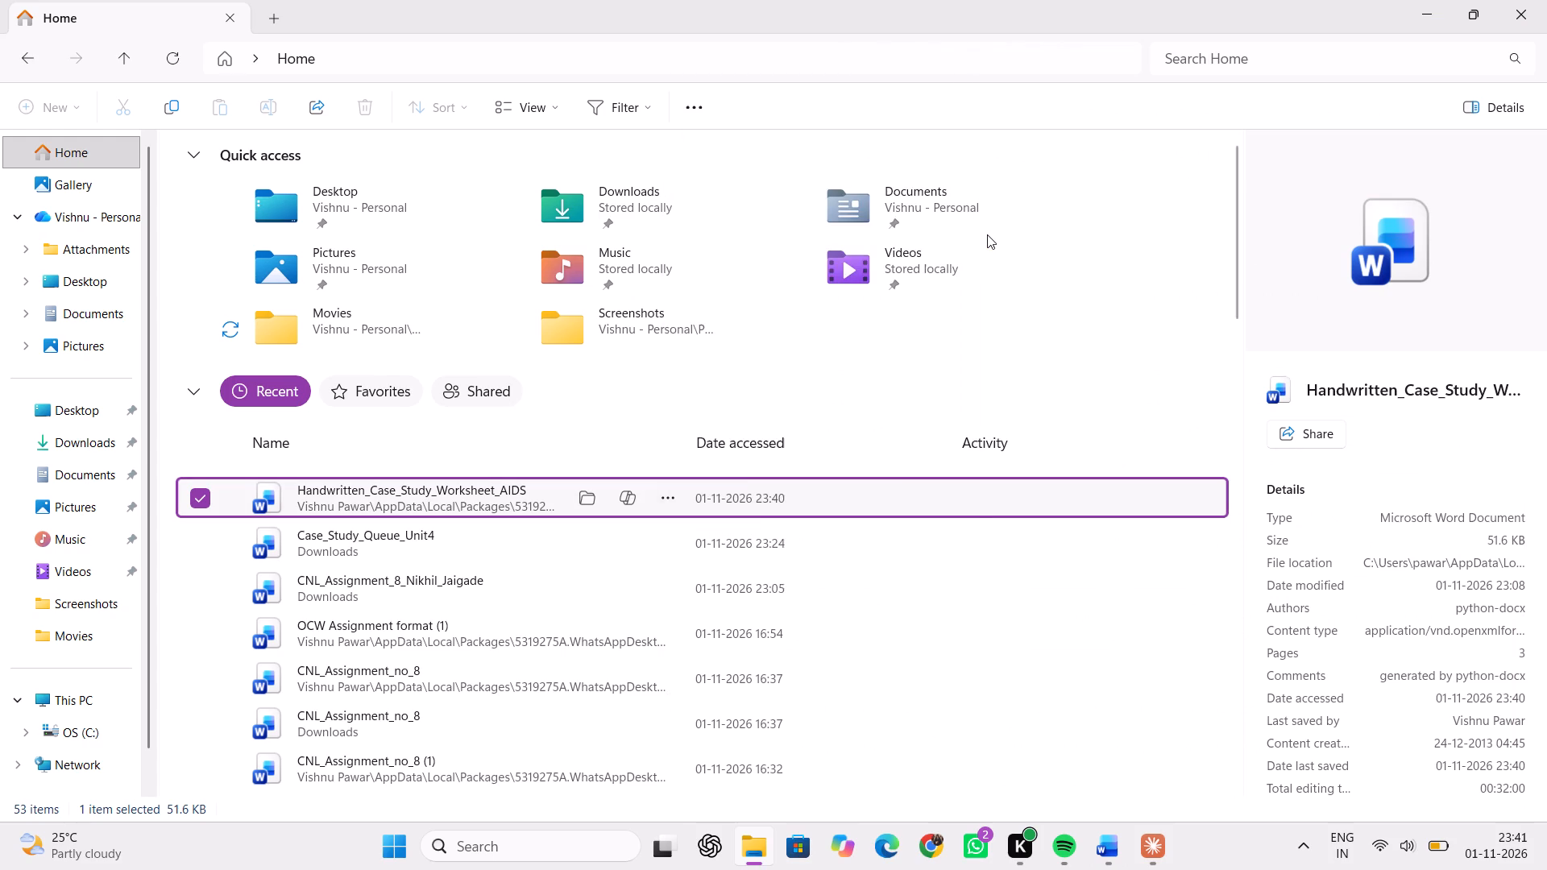